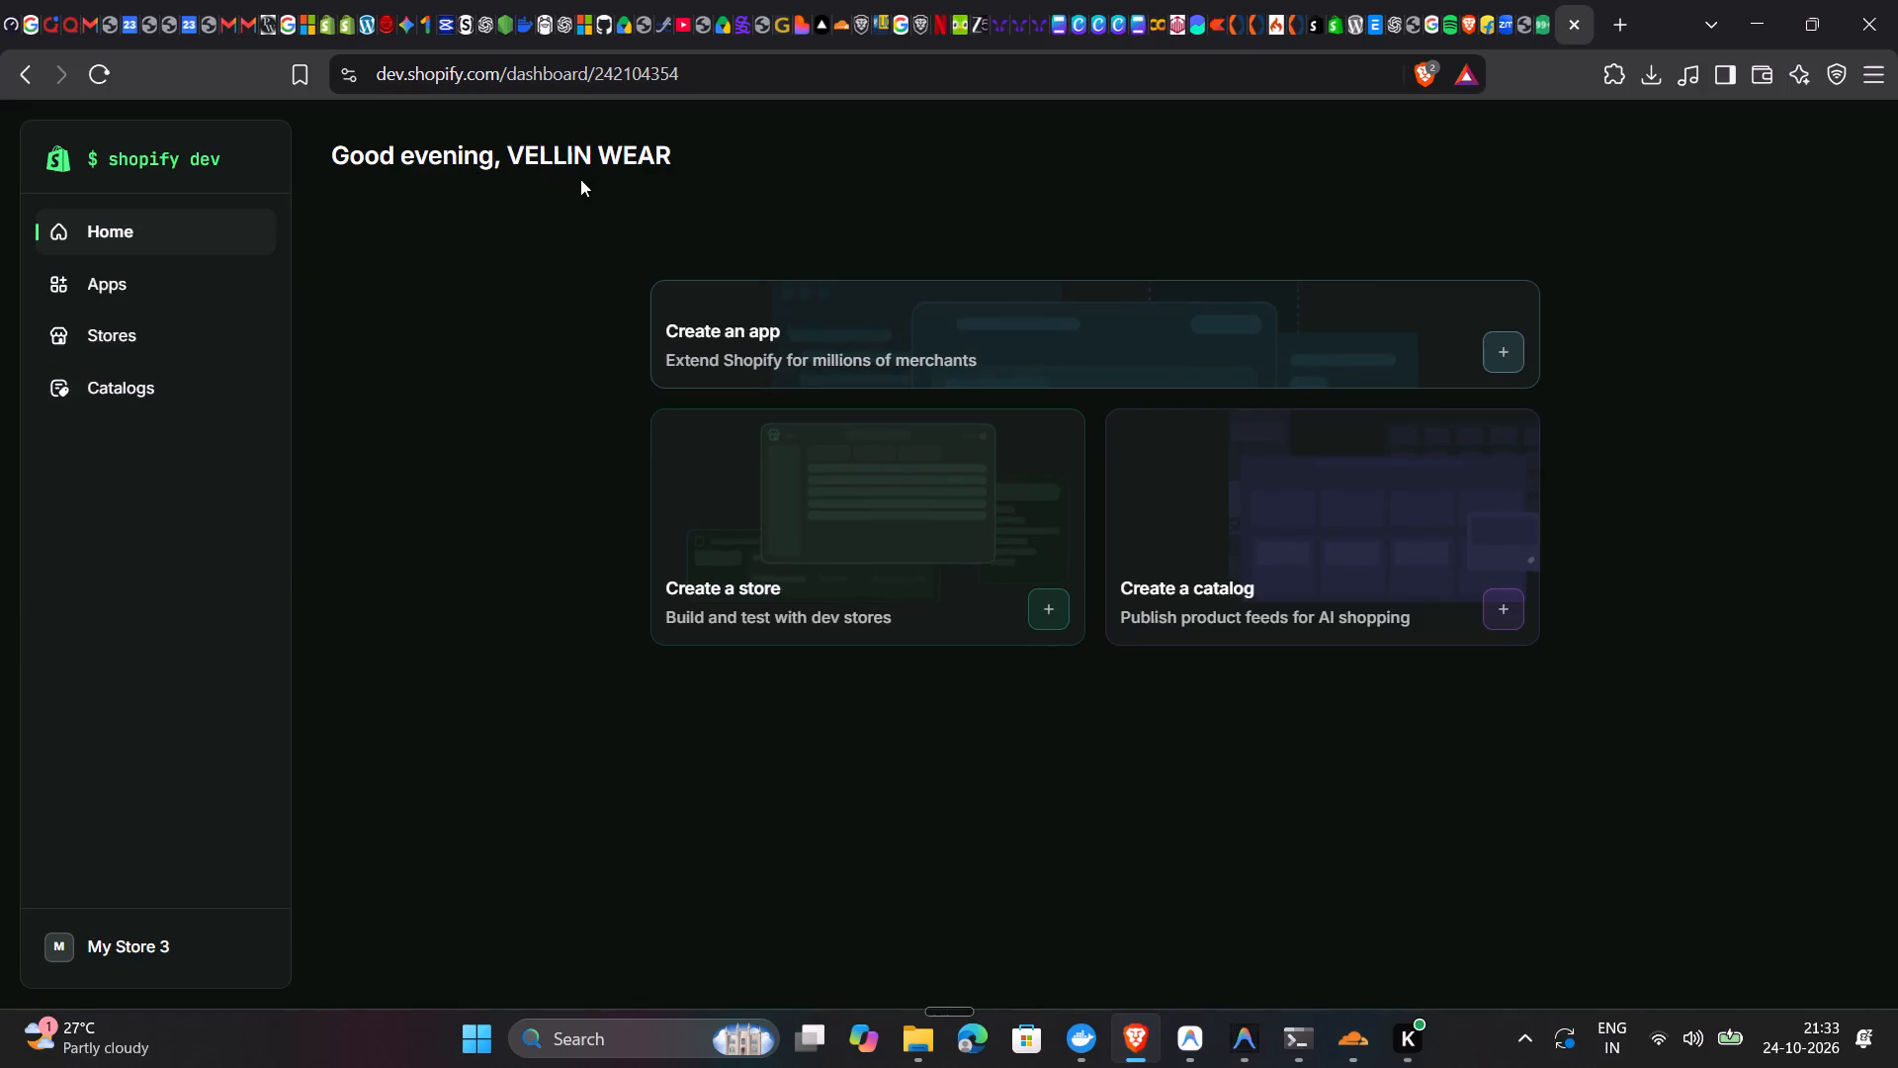
Switch from the Dev Dashboard to the admin of the VELN development store.
{"action": "left_click", "coordinate": [147, 947]}
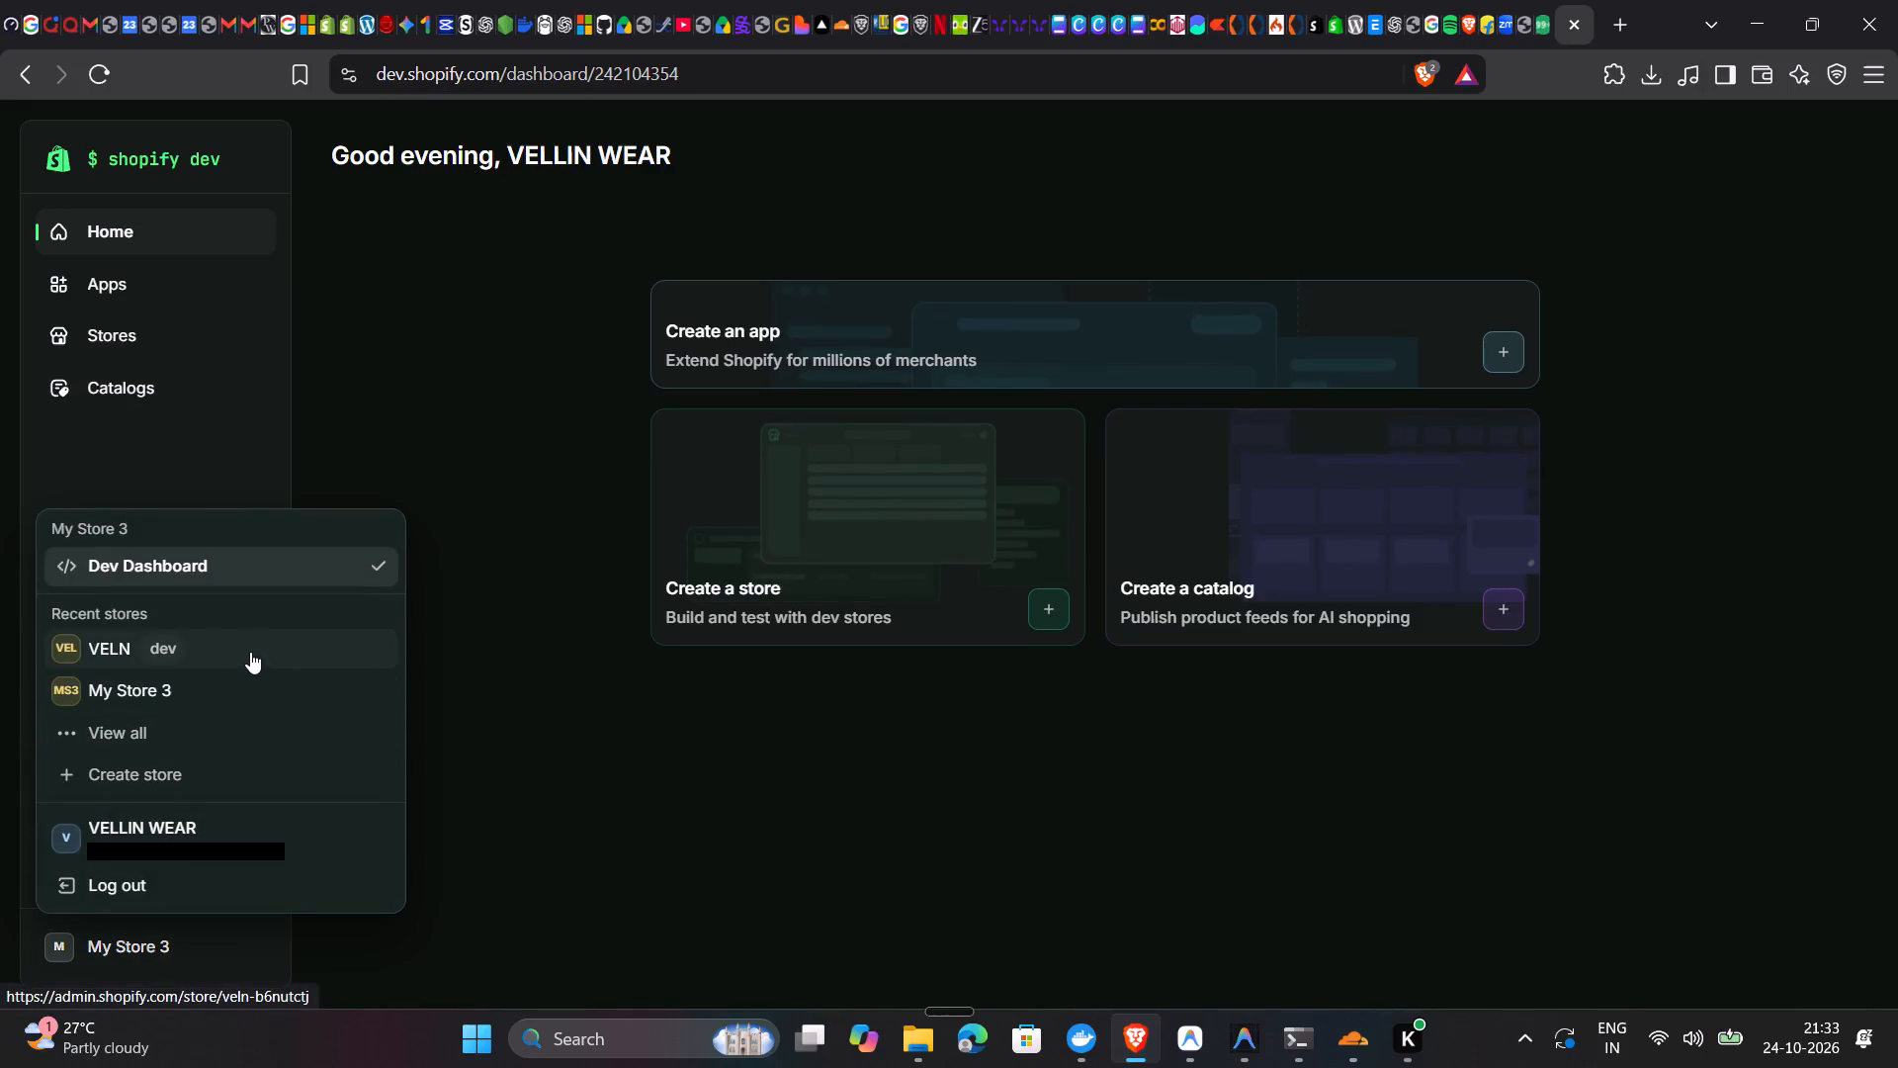
{"action": "left_click", "coordinate": [250, 652]}
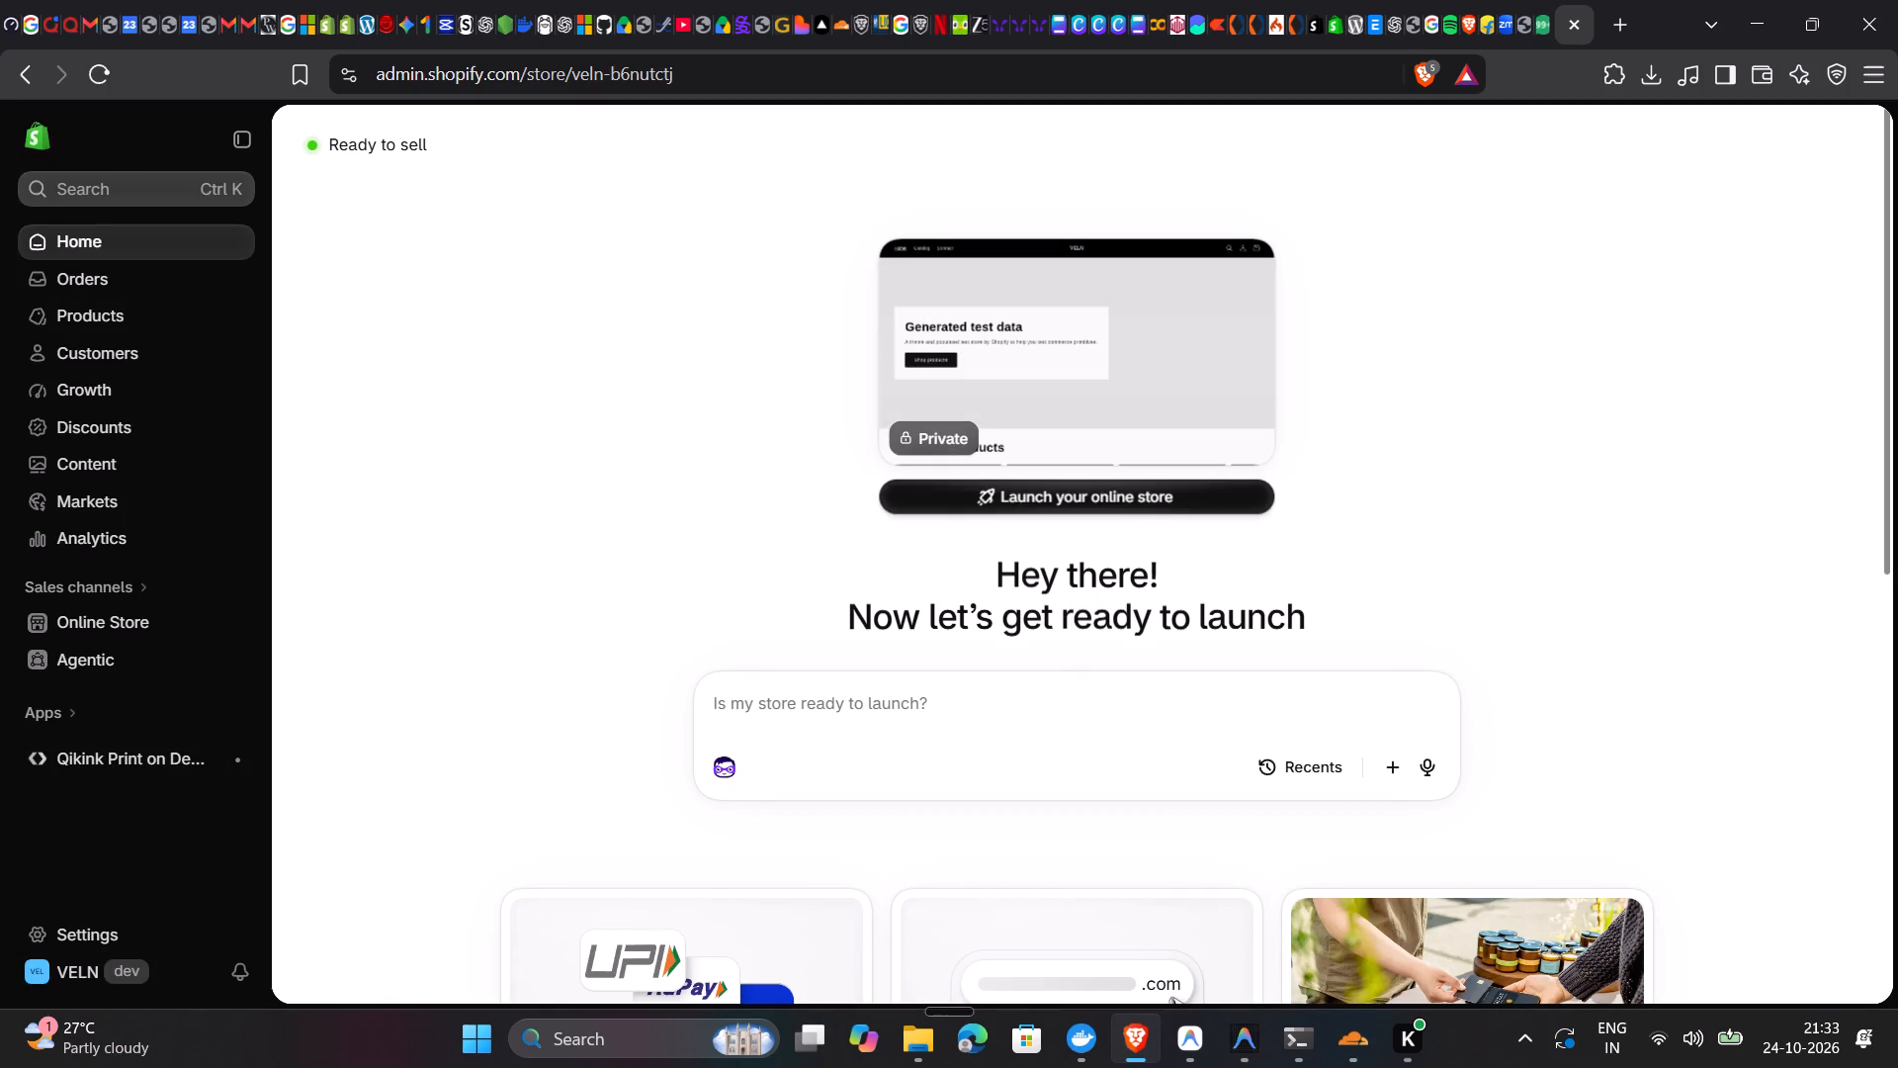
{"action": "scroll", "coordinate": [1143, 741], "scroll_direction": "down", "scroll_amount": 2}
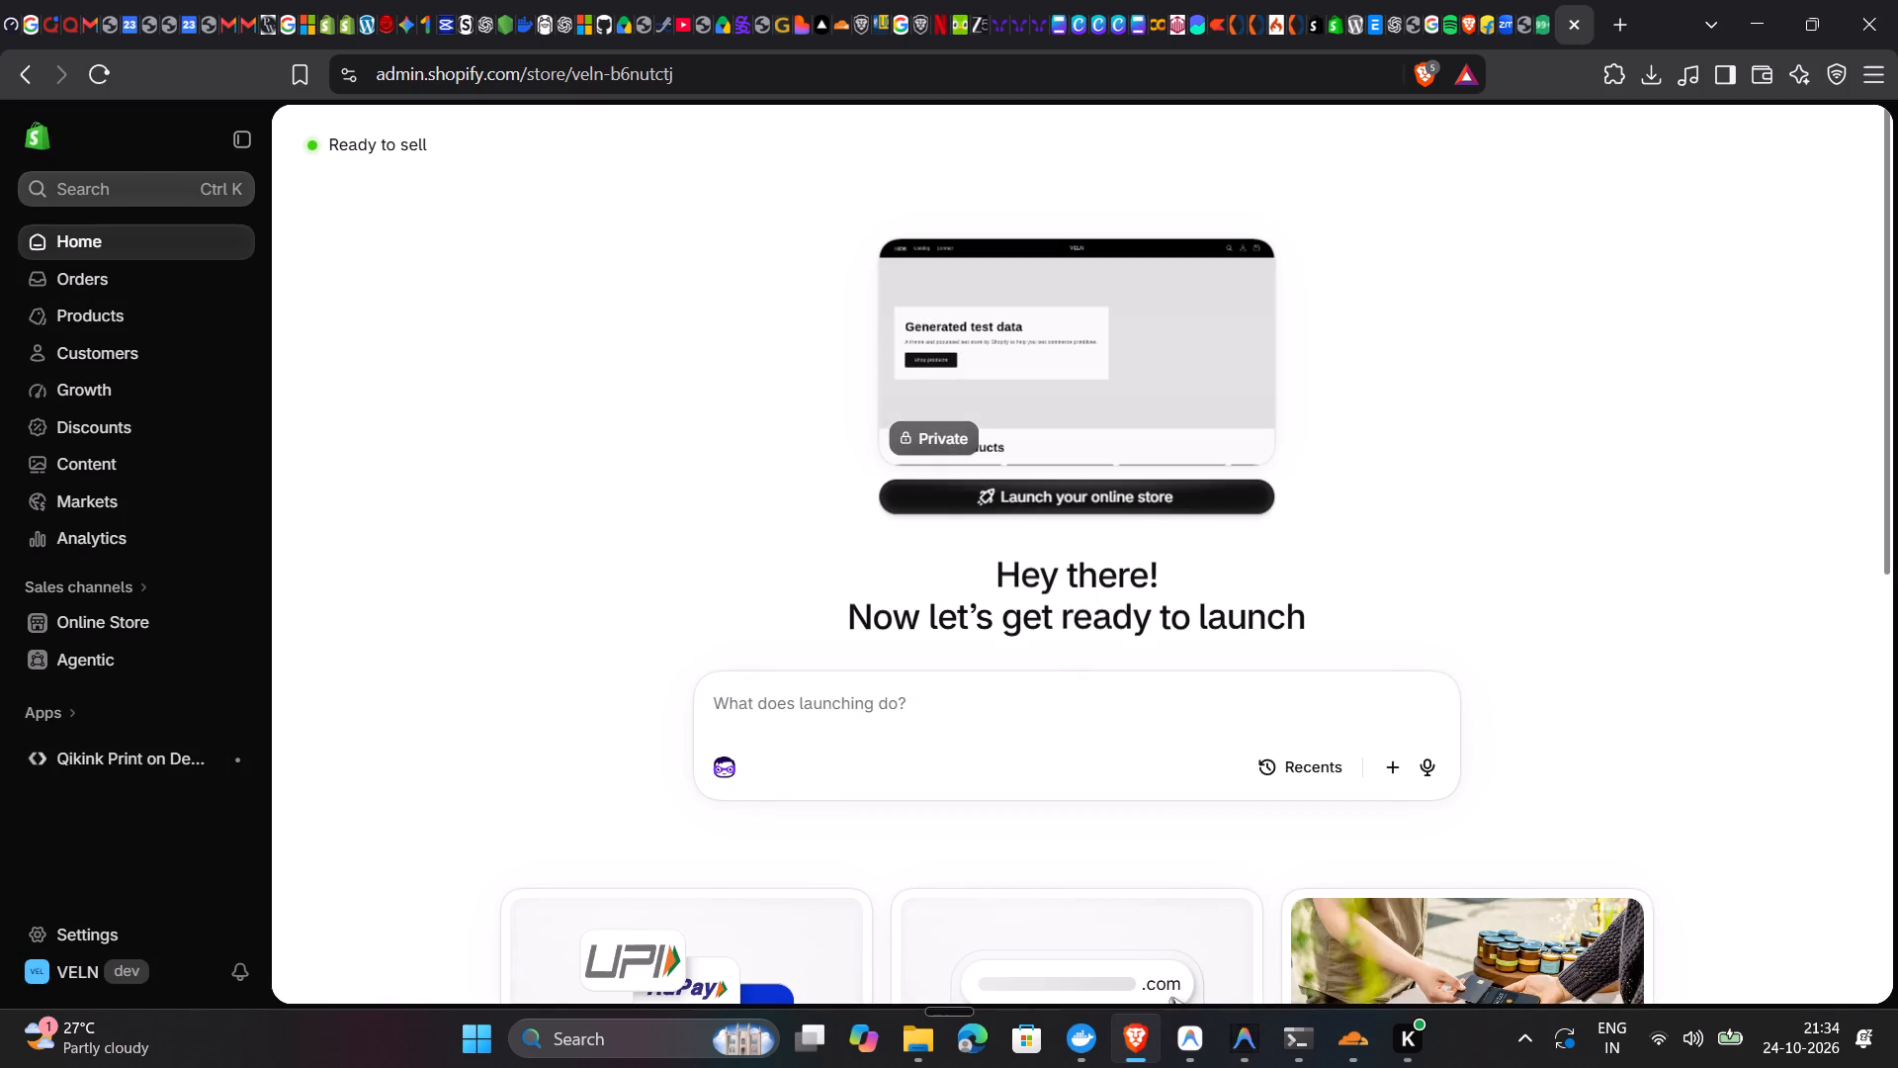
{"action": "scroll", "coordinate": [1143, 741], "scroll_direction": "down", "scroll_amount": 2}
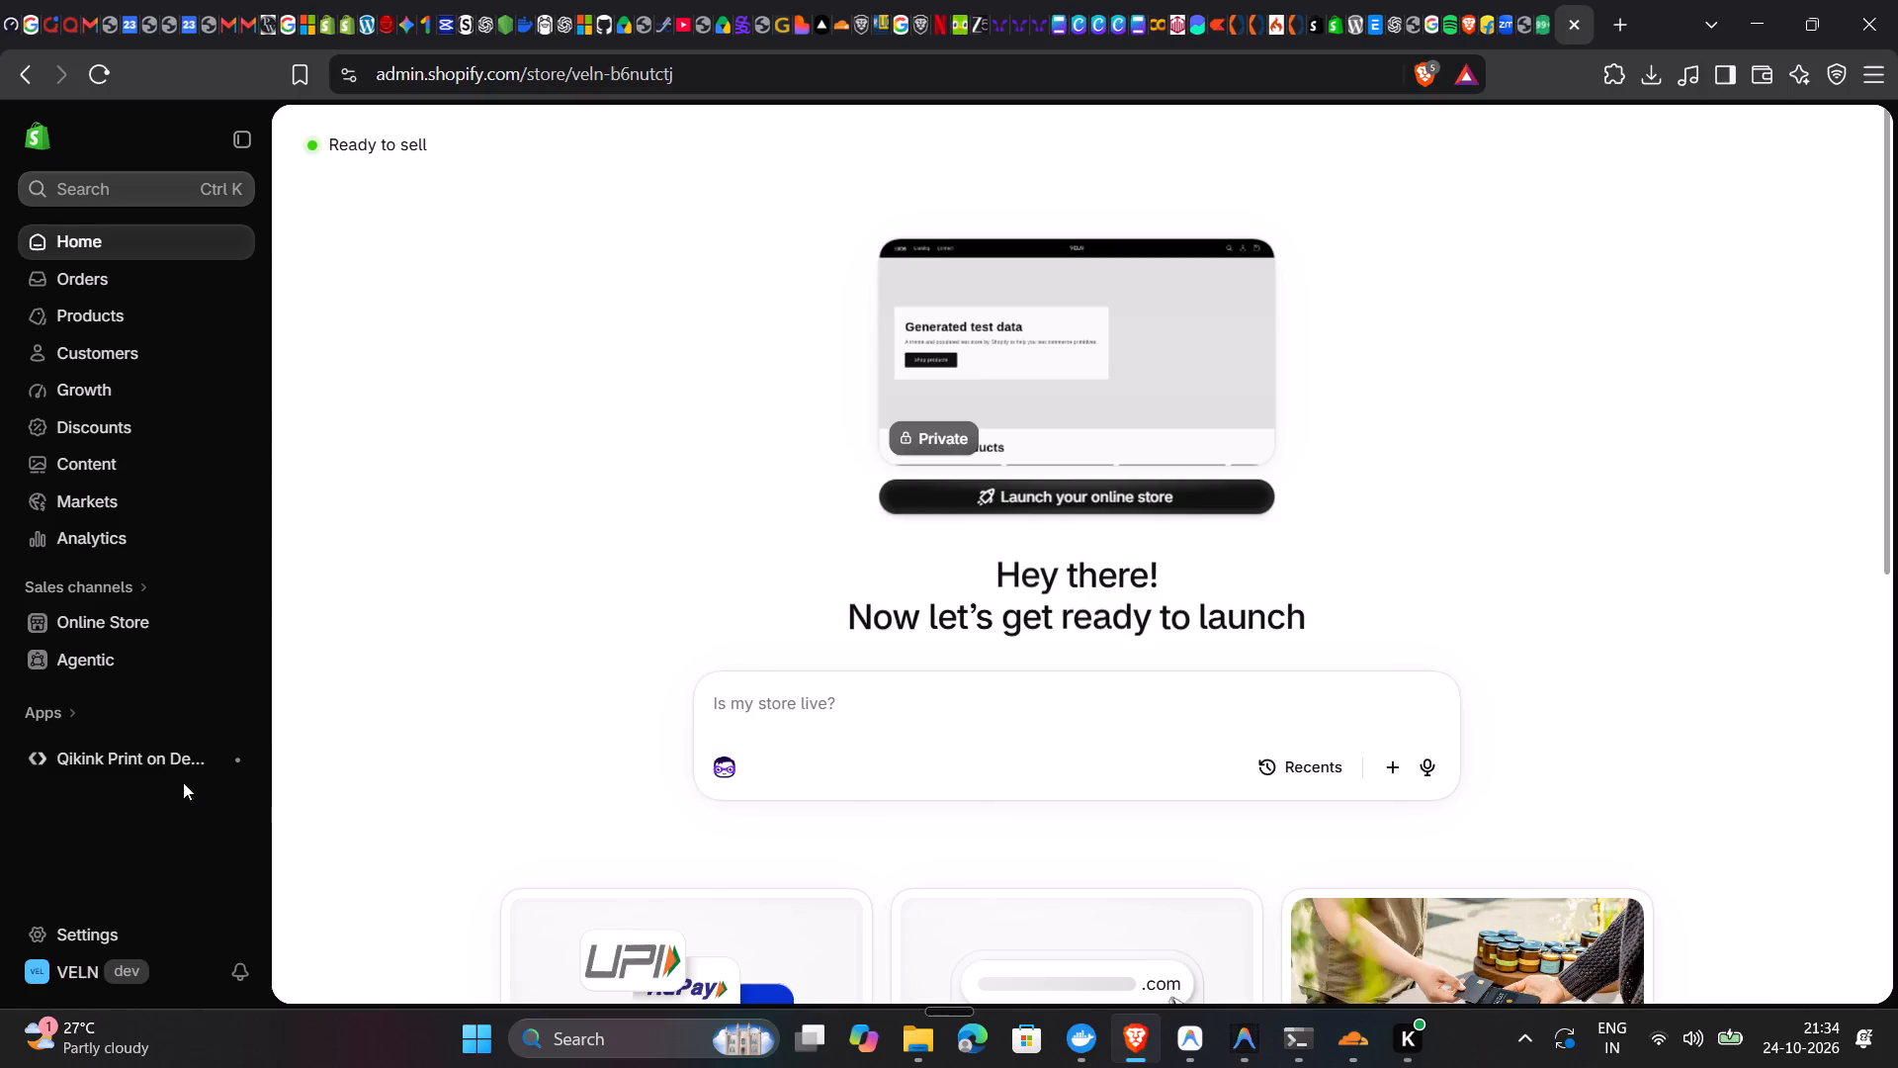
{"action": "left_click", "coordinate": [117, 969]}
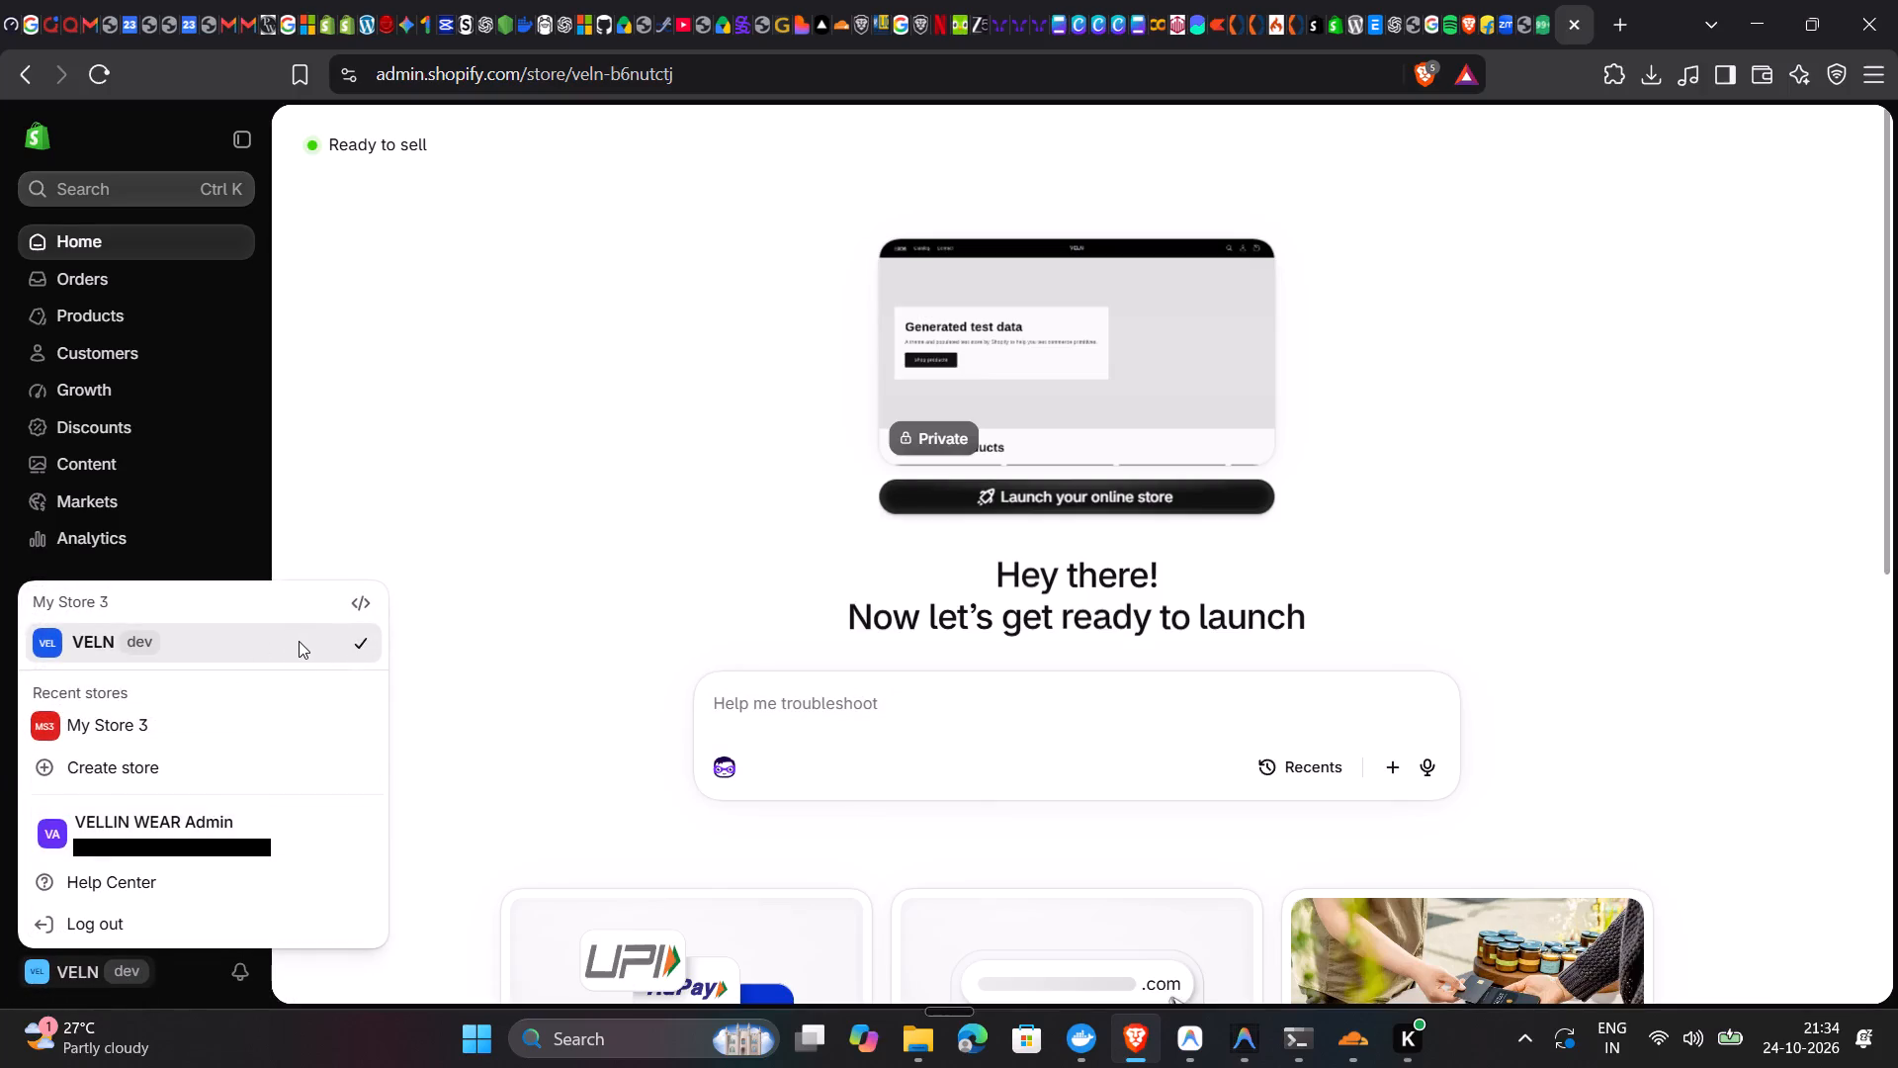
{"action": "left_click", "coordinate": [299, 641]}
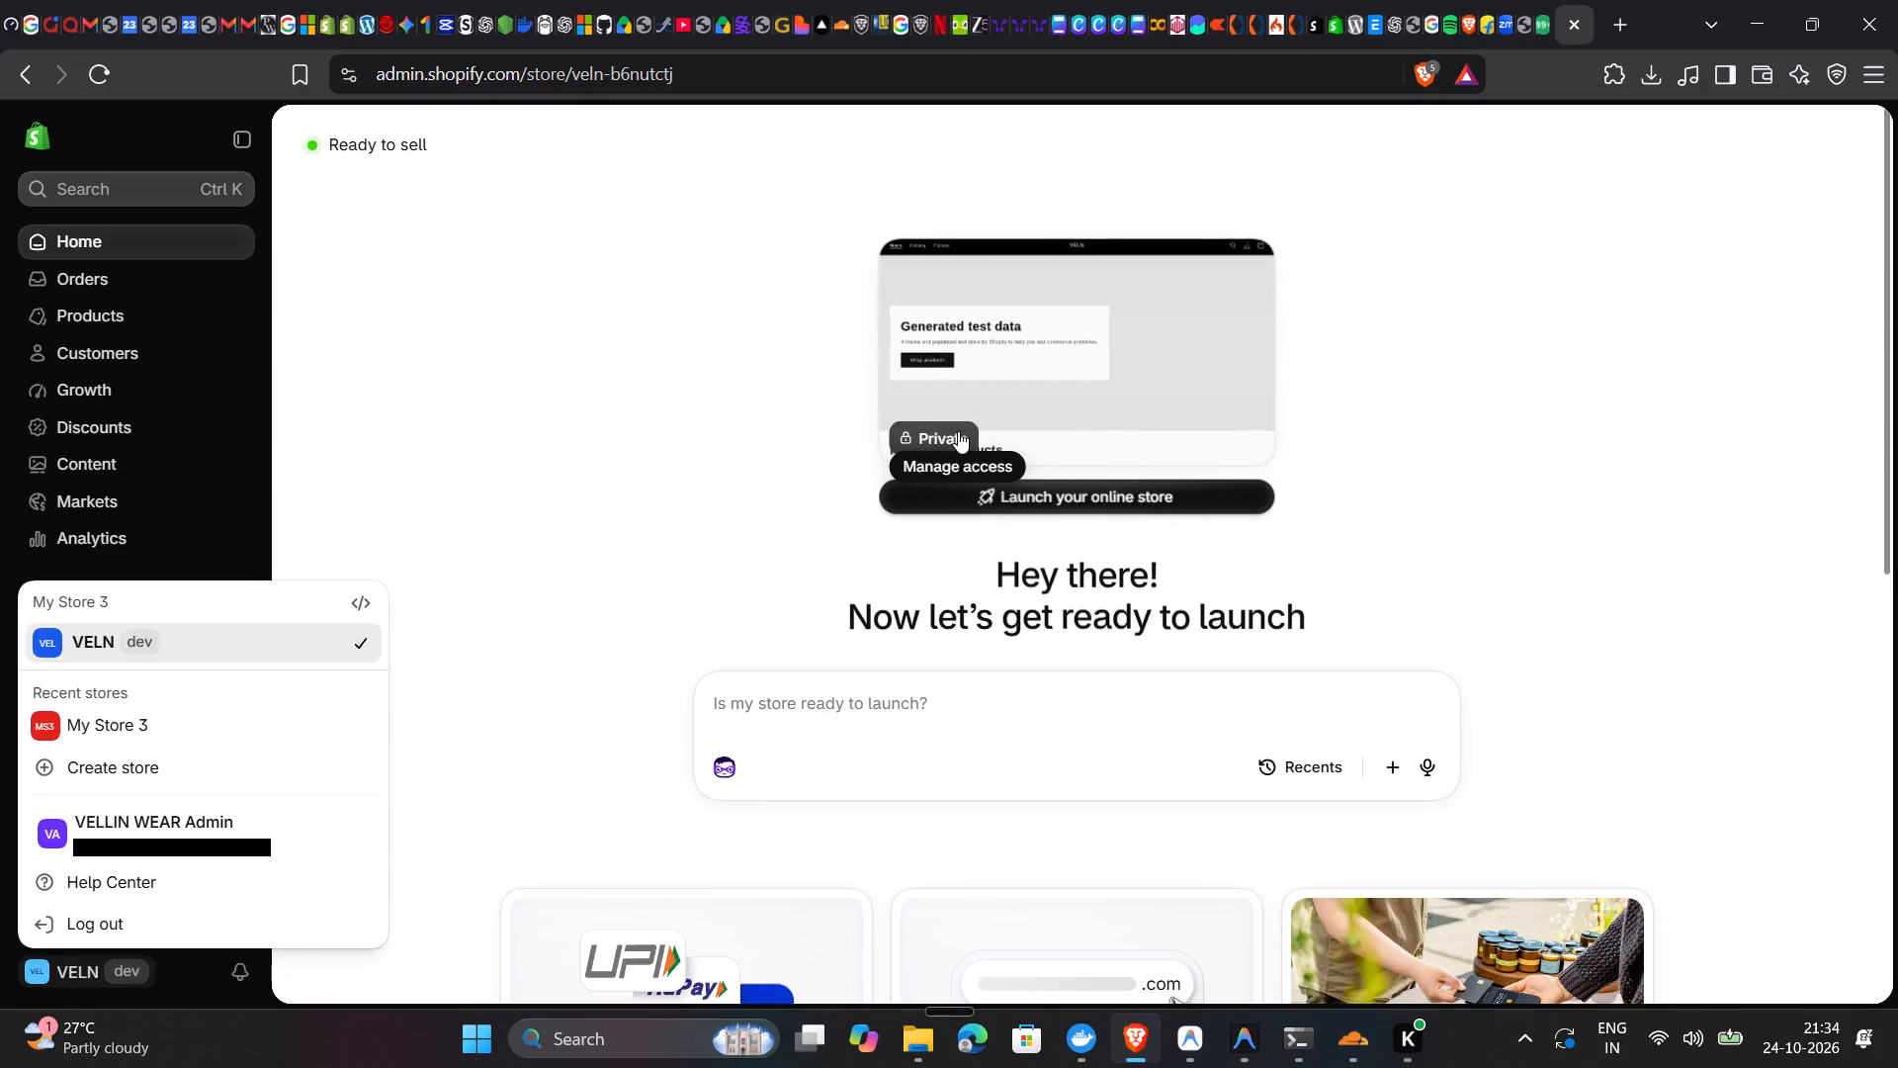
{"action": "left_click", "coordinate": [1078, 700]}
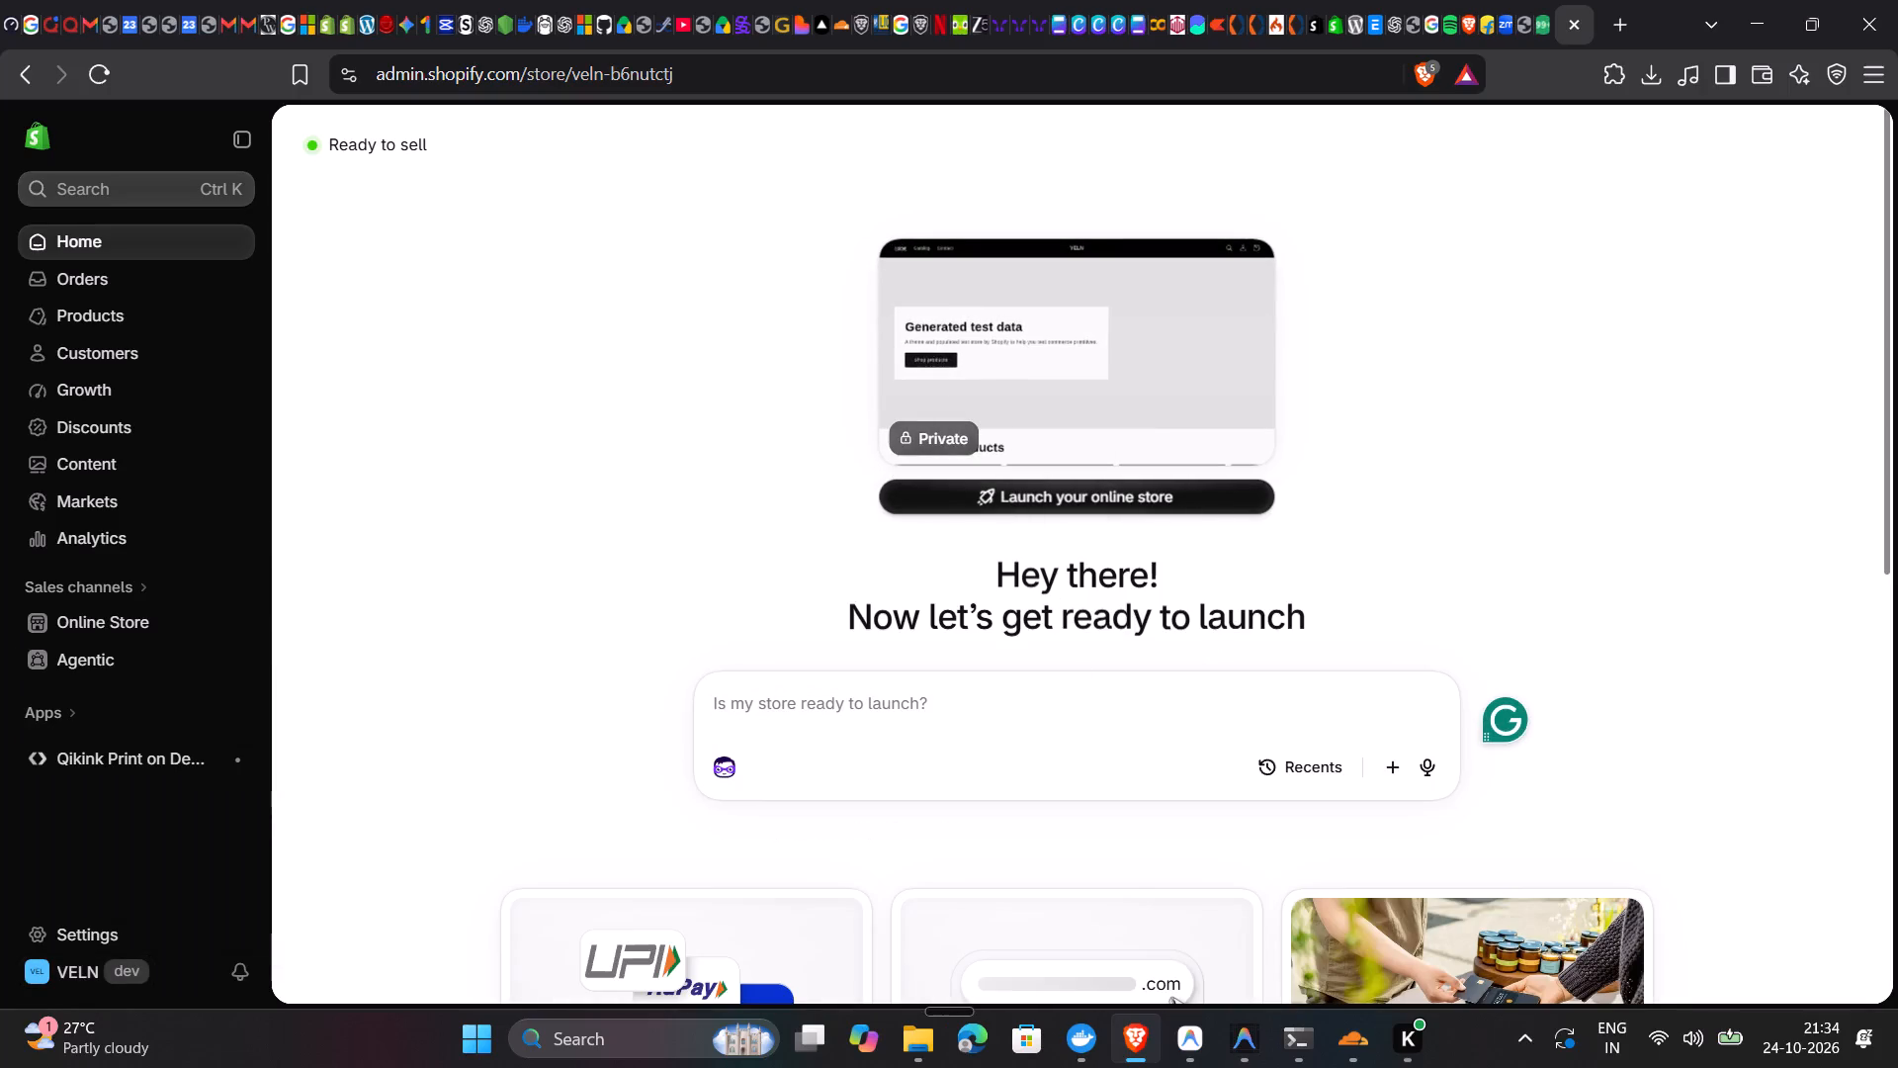
Open the VELN store's General settings and view its internal icon options.
{"action": "left_click", "coordinate": [146, 929]}
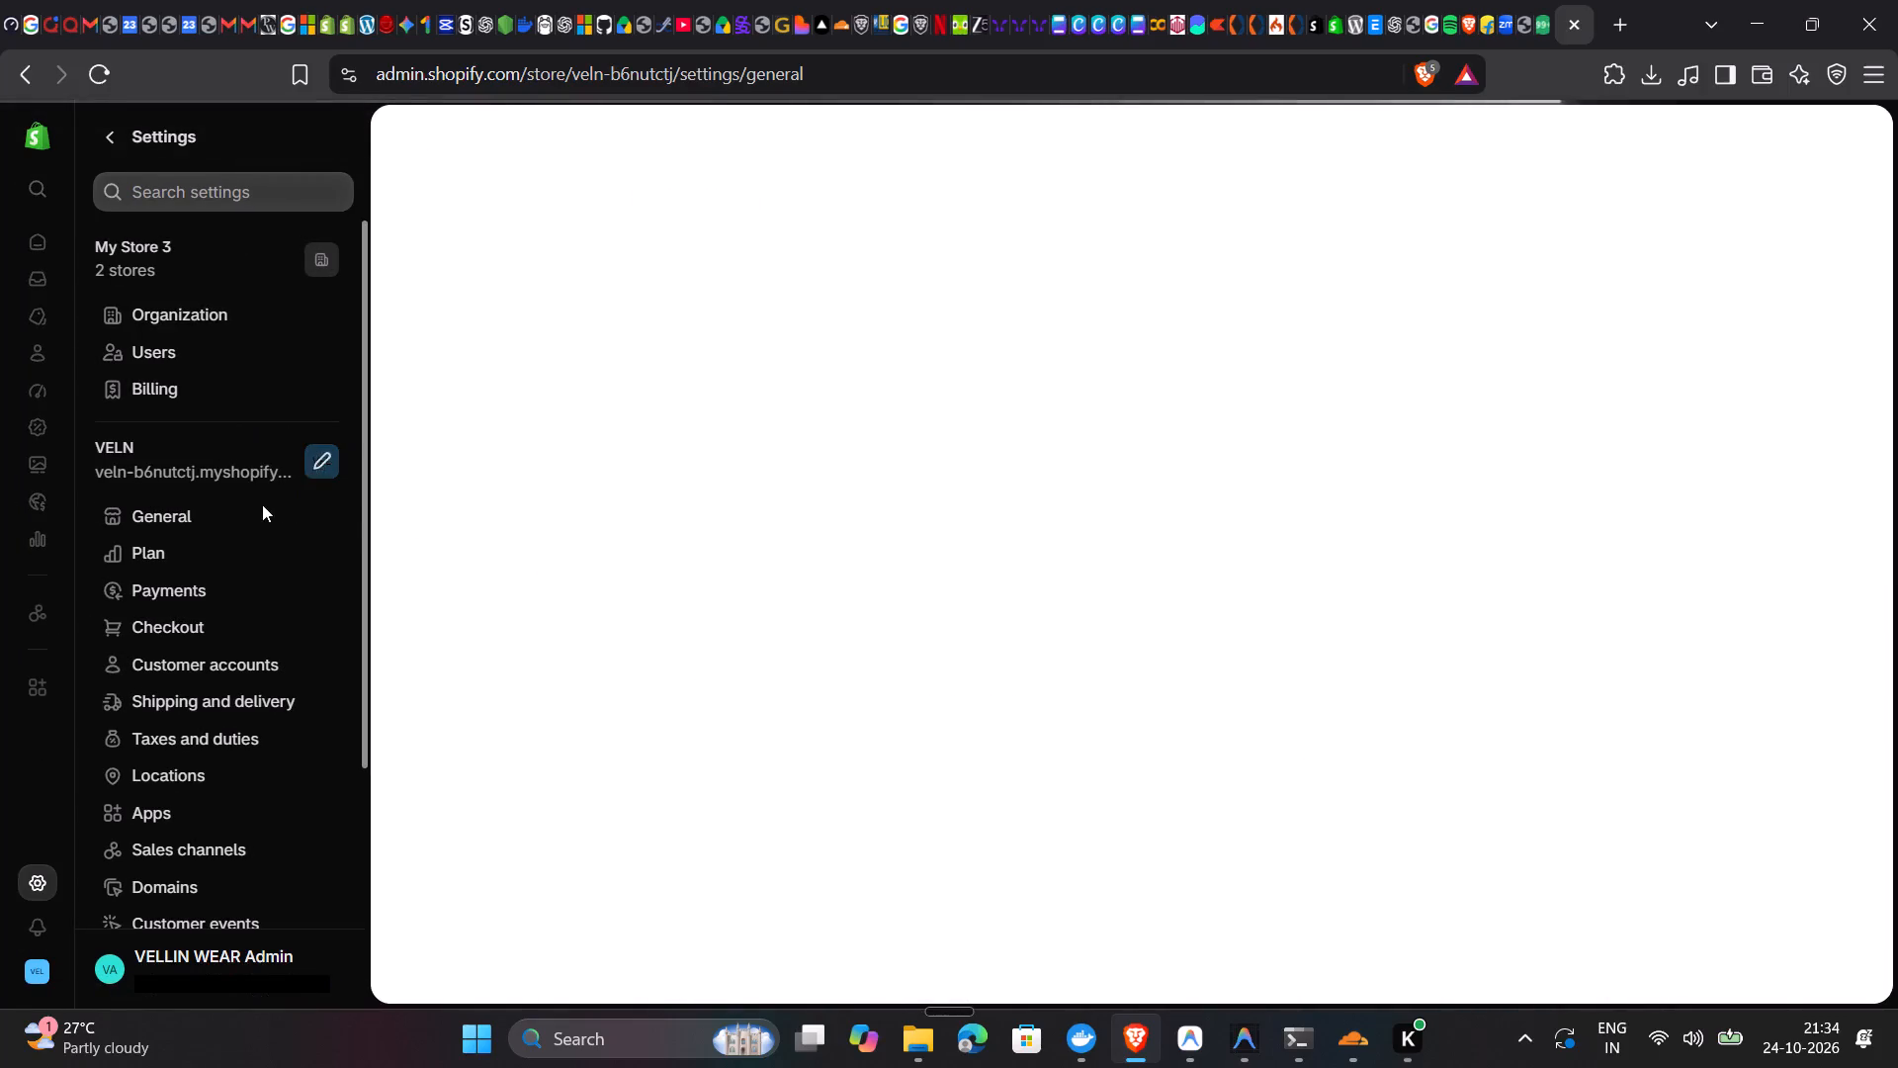
{"action": "left_click", "coordinate": [325, 466]}
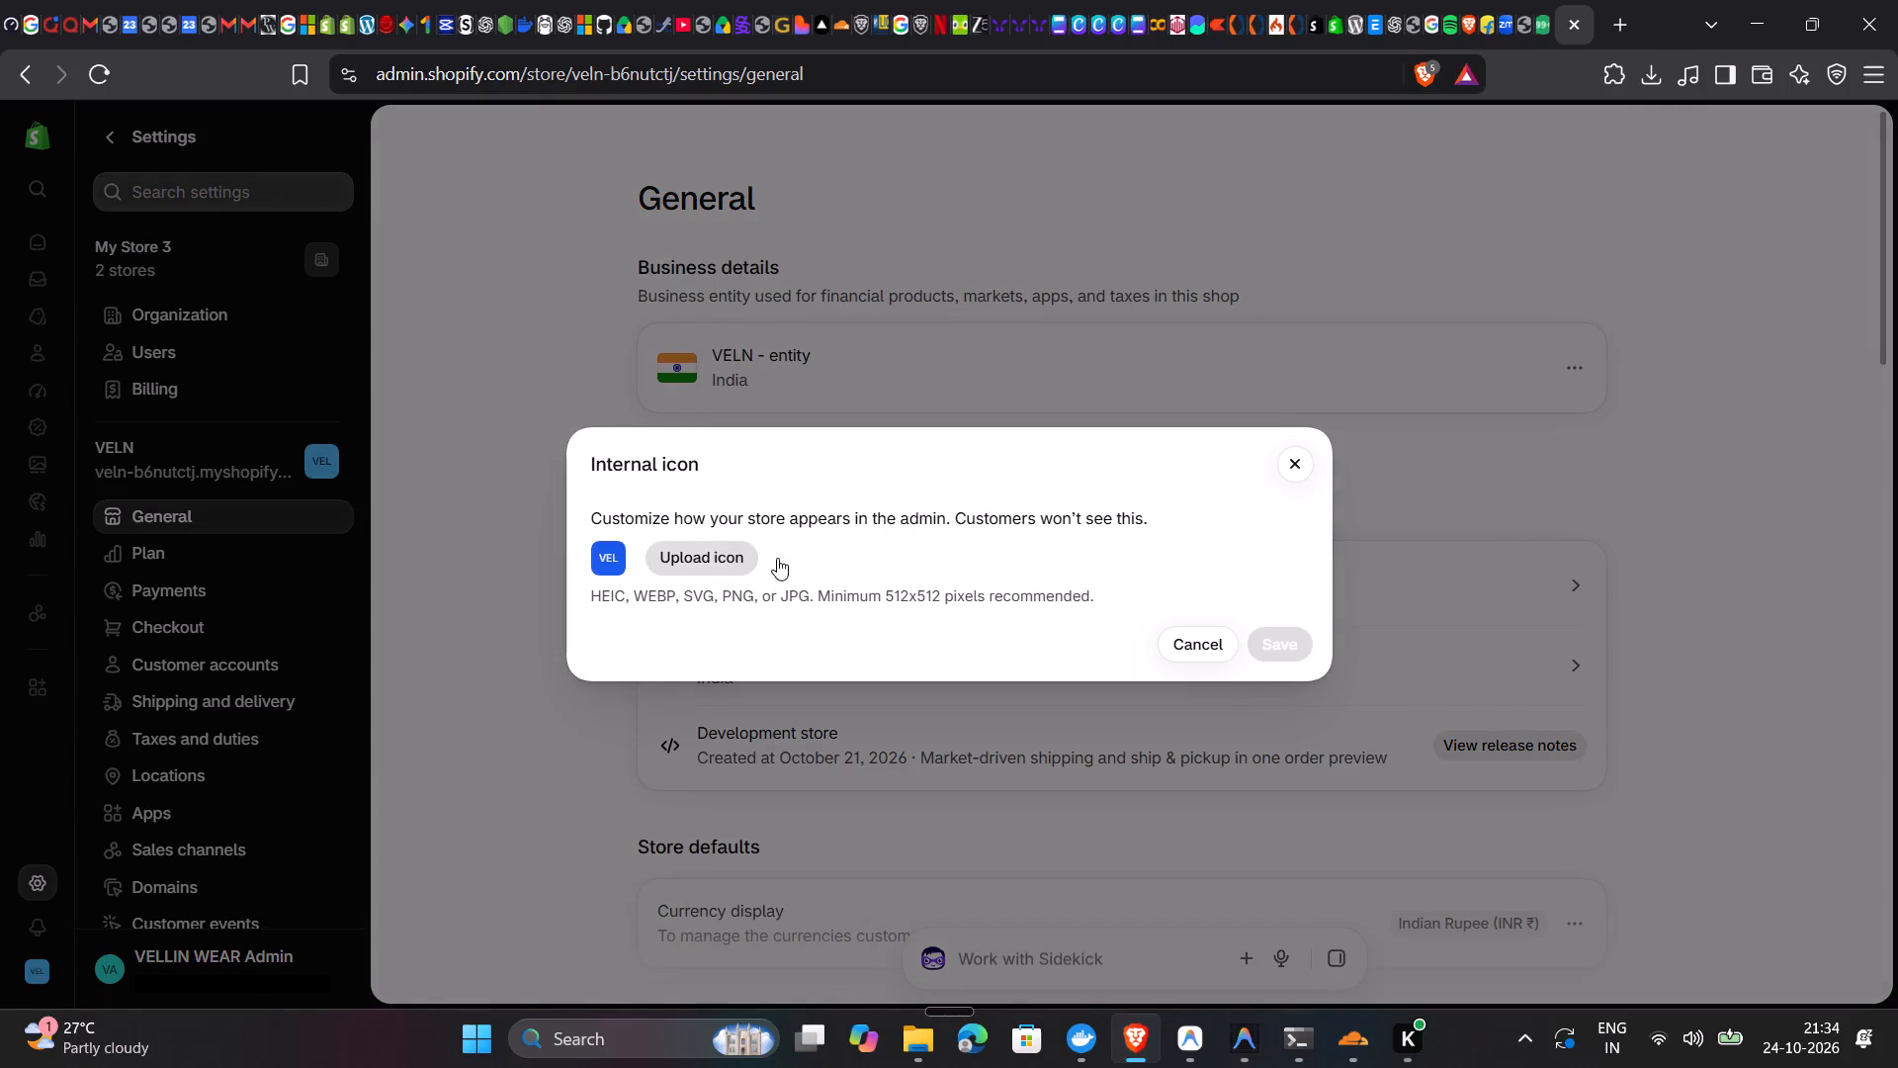
{"action": "left_click", "coordinate": [1197, 649]}
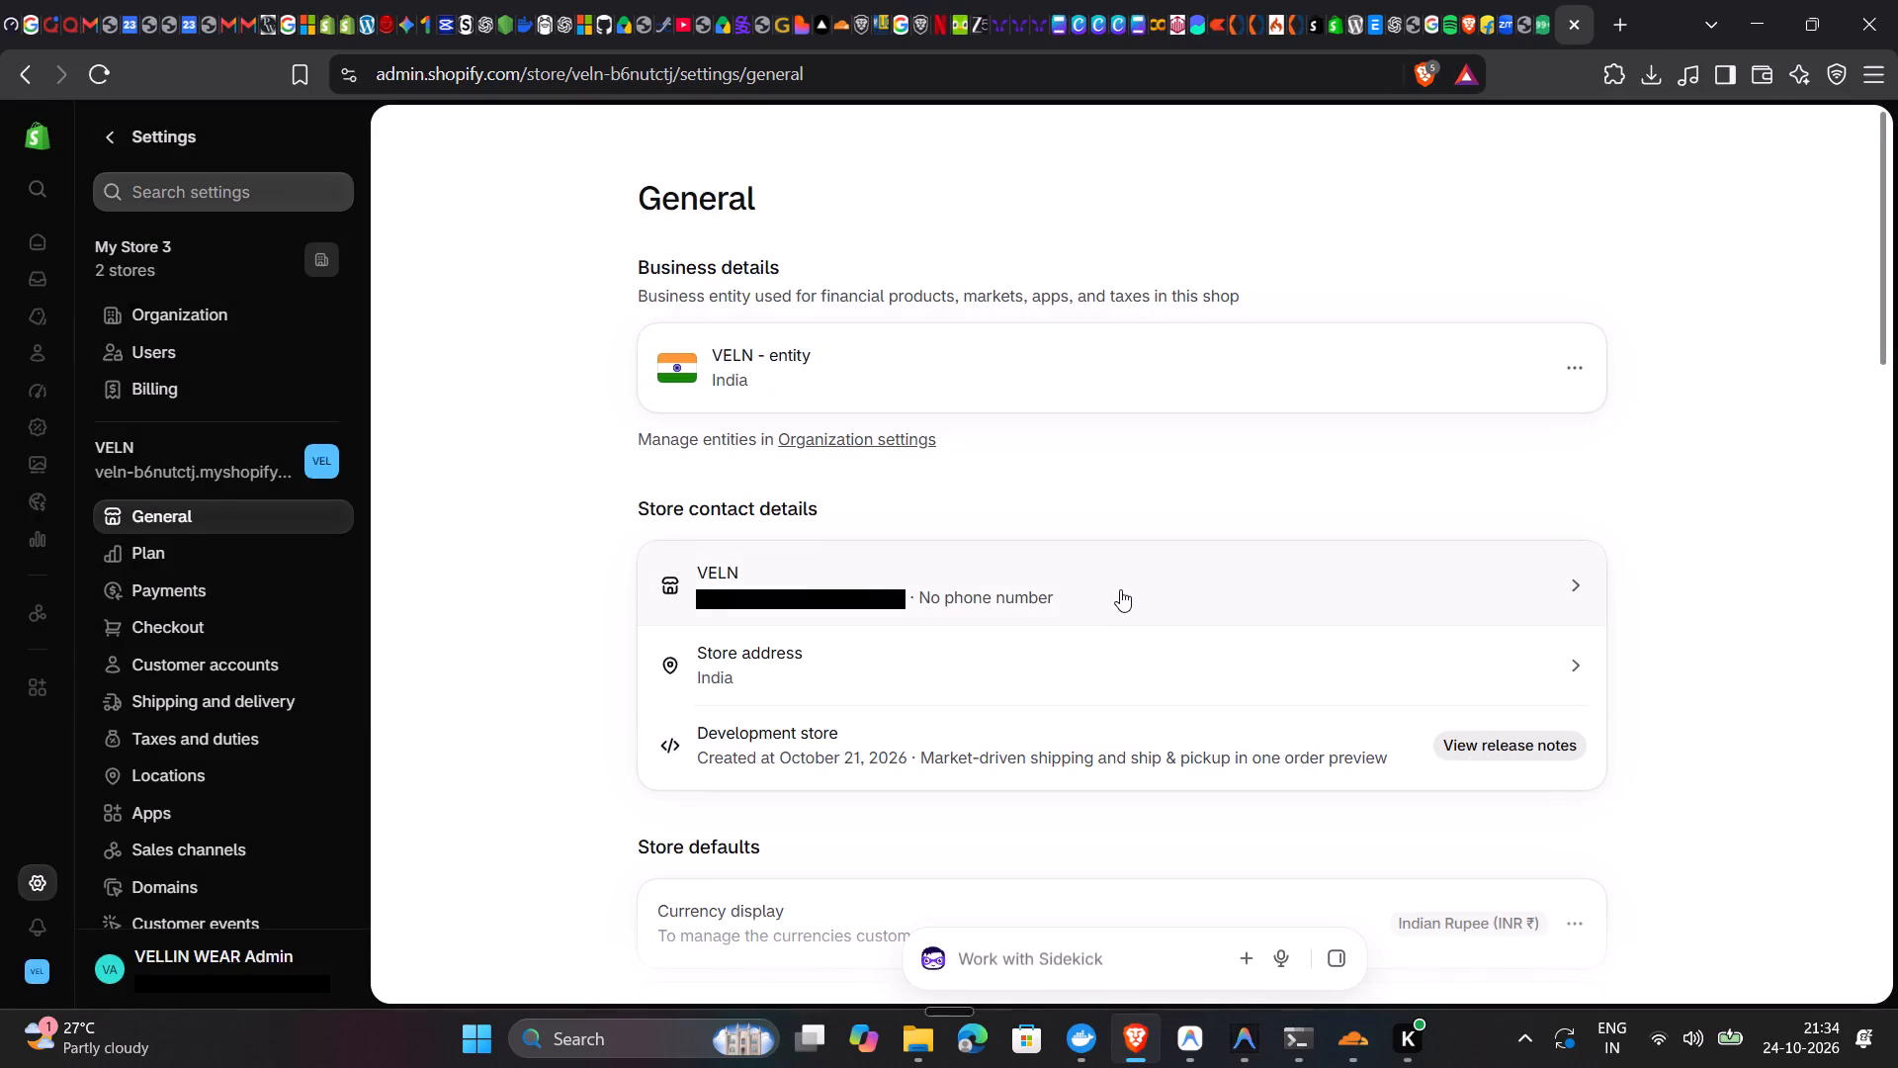
Clear the existing store name in the VELN store's contact details.
{"action": "left_click", "coordinate": [1120, 585]}
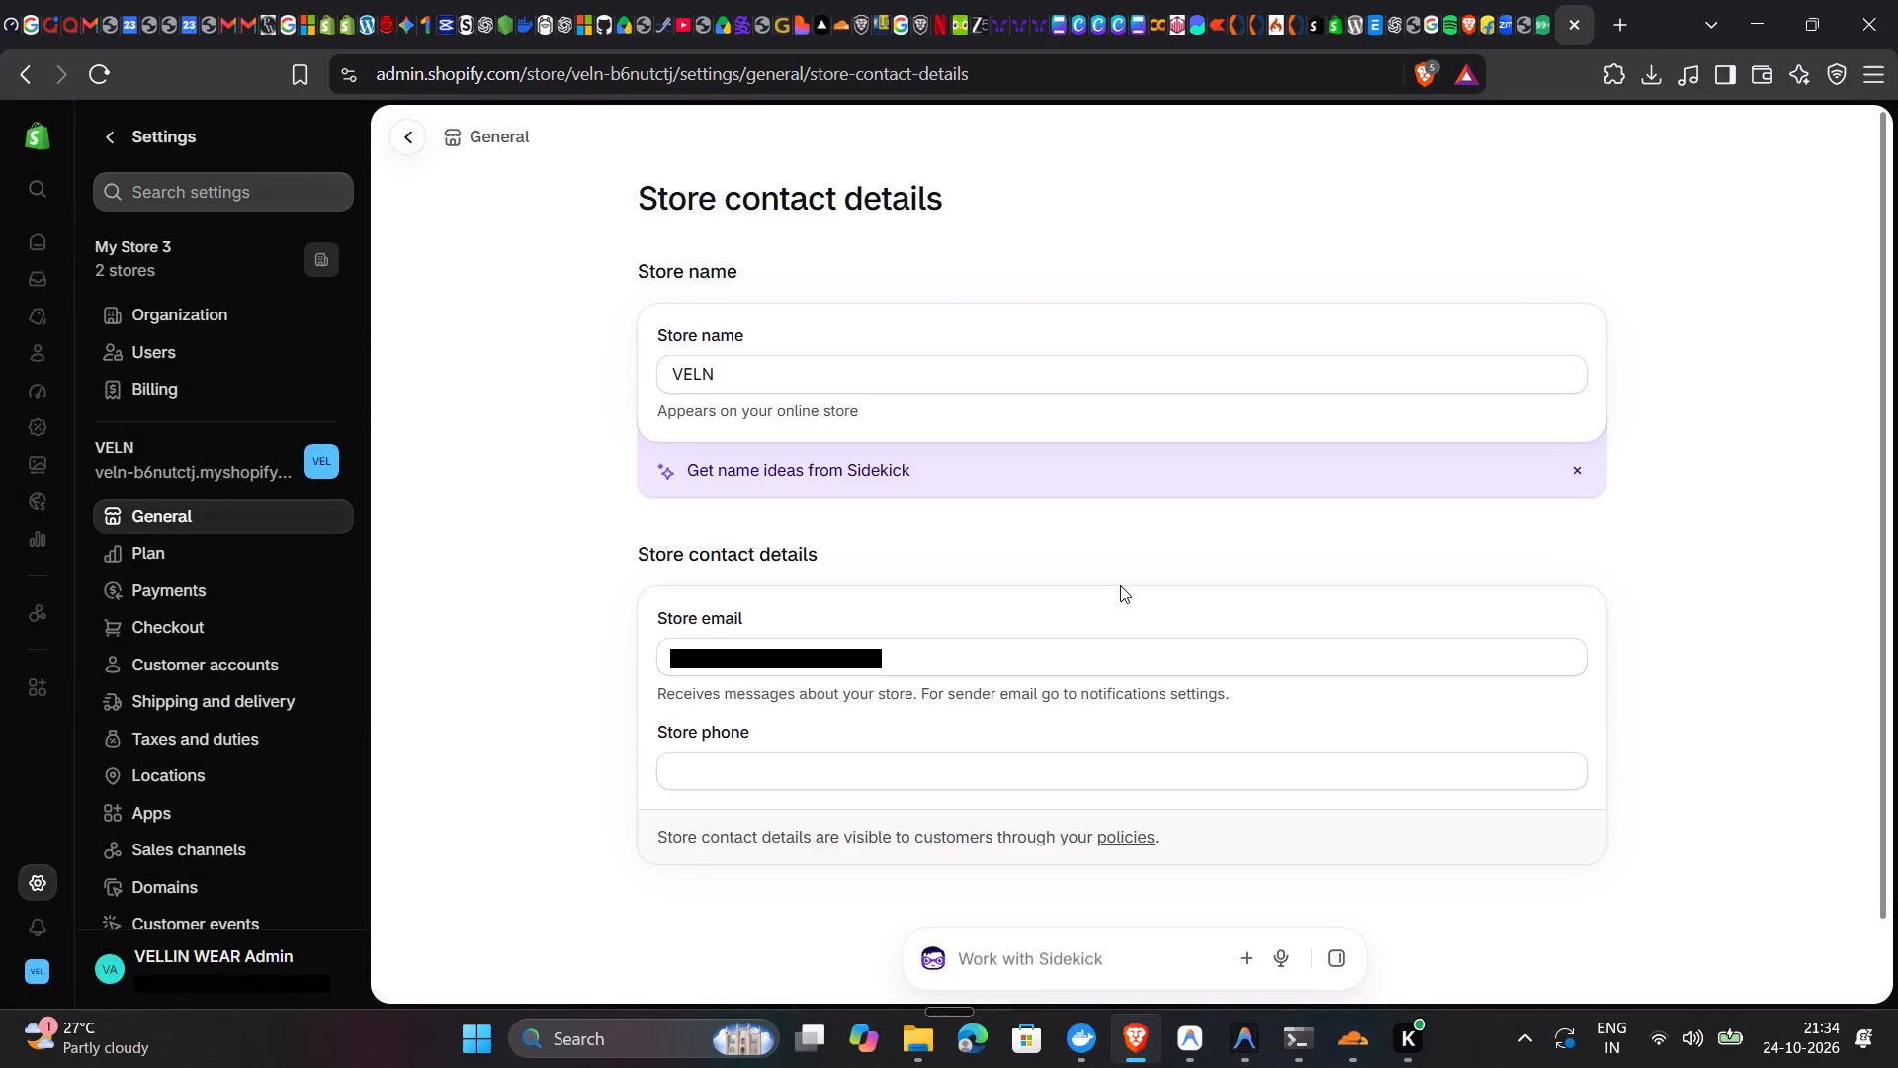
{"action": "left_click", "coordinate": [905, 374]}
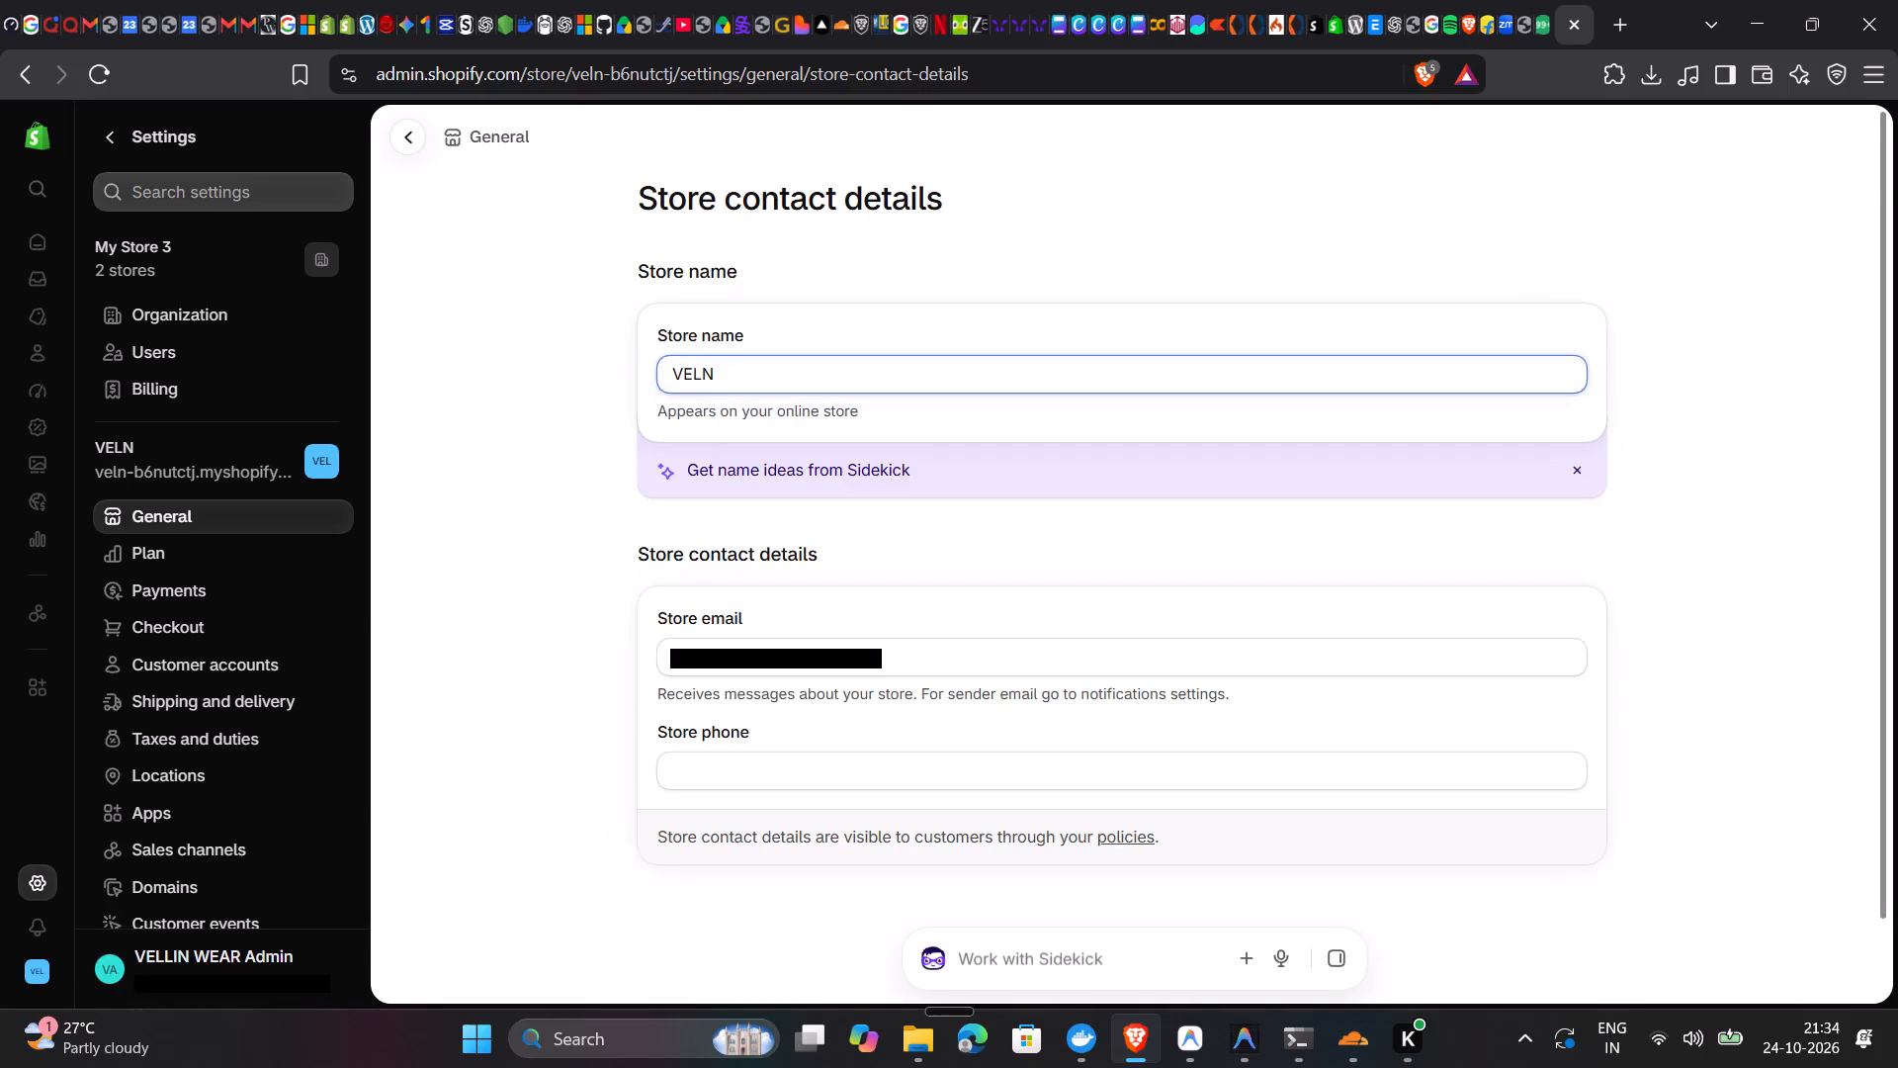
{"action": "key", "text": "BackSpace"}
{"action": "key", "text": "BackSpace"}
{"action": "key", "text": "BackSpace"}
{"action": "key", "text": "BackSpace"}
{"action": "key", "text": "BackSpace"}
{"action": "key", "text": "BackSpace"}
{"action": "key", "text": "BackSpace"}
{"action": "key", "text": "BackSpace"}
{"action": "key", "text": "BackSpace"}
{"action": "key", "text": "BackSpace"}
{"action": "key", "text": "BackSpace"}
{"action": "key", "text": "BackSpace"}
{"action": "key", "text": "BackSpace"}
{"action": "key", "text": "BackSpace"}
{"action": "key", "text": "BackSpace"}
{"action": "key", "text": "BackSpace"}
{"action": "key", "text": "BackSpace"}
{"action": "key", "text": "BackSpace"}
{"action": "key", "text": "BackSpace"}
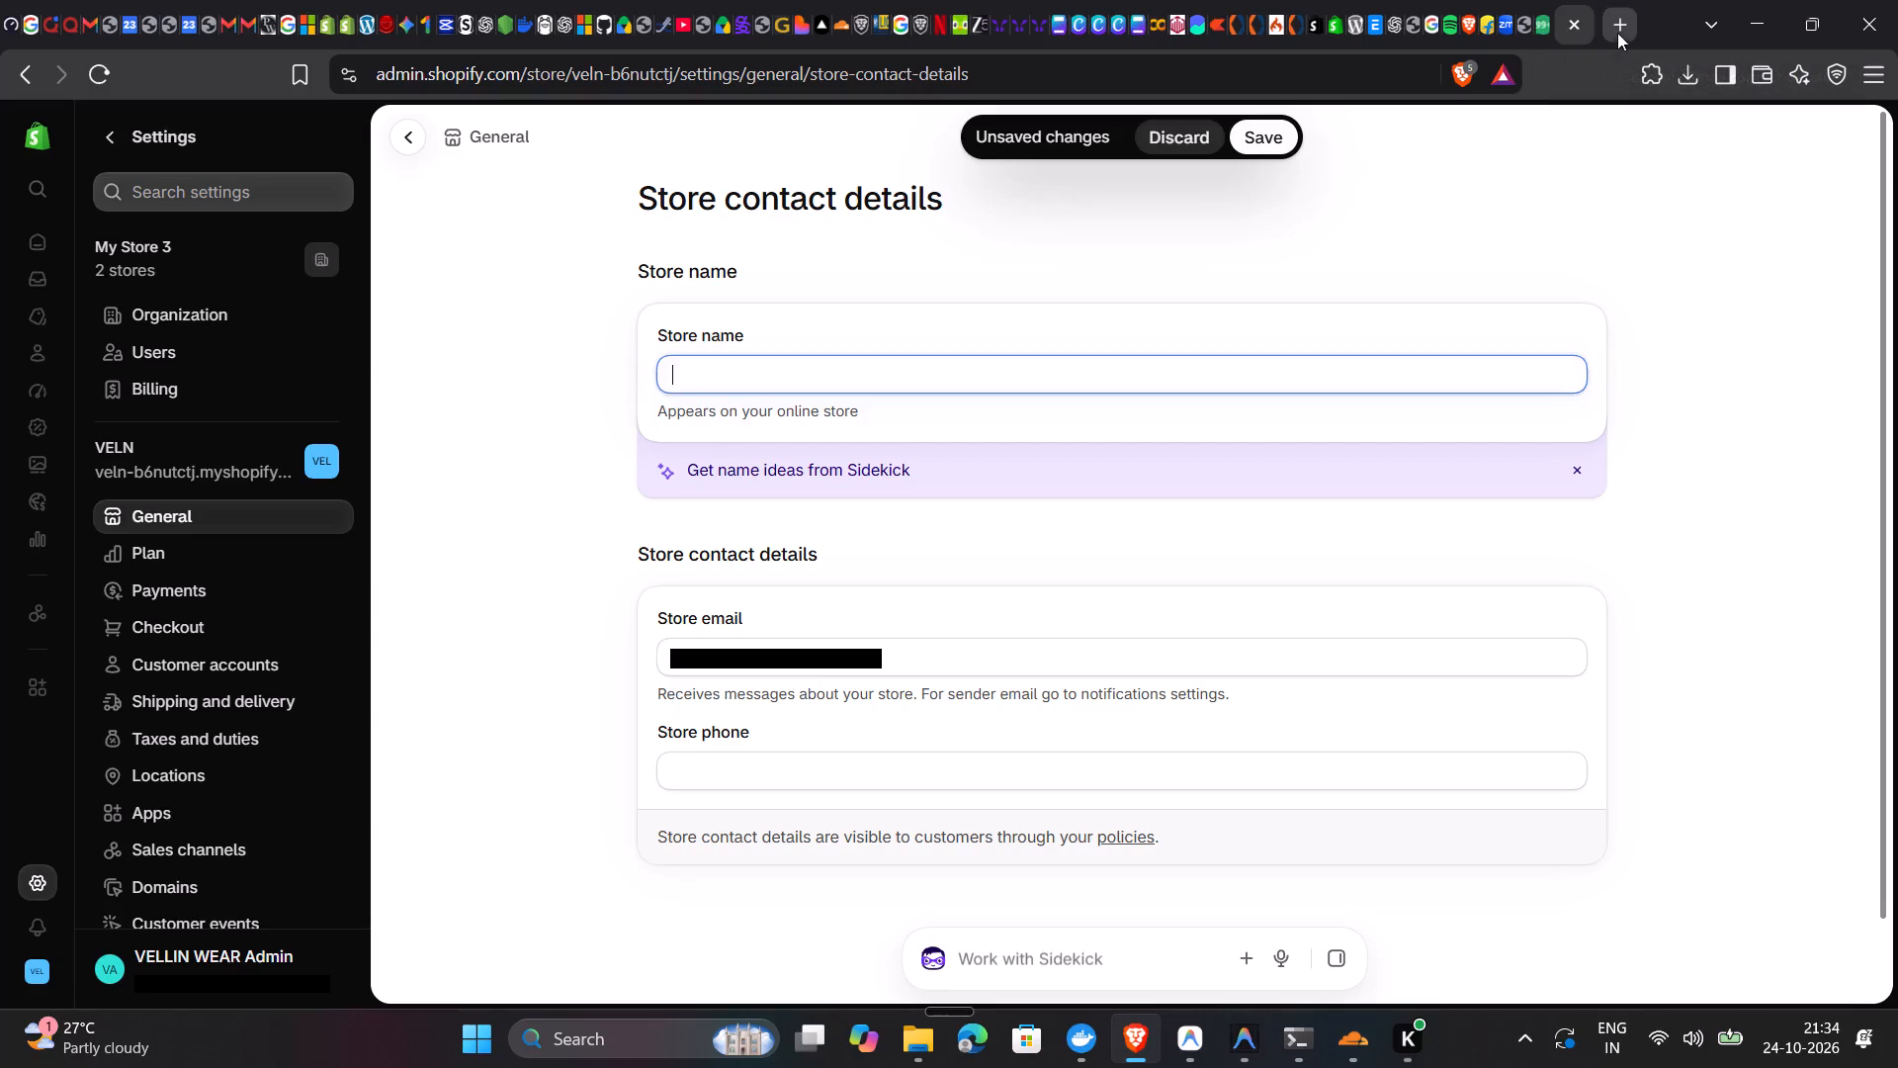
Switch to File Explorer and find the Vellin Wear Logo White image in Downloads to check the brand name.
{"action": "left_click", "coordinate": [1689, 65]}
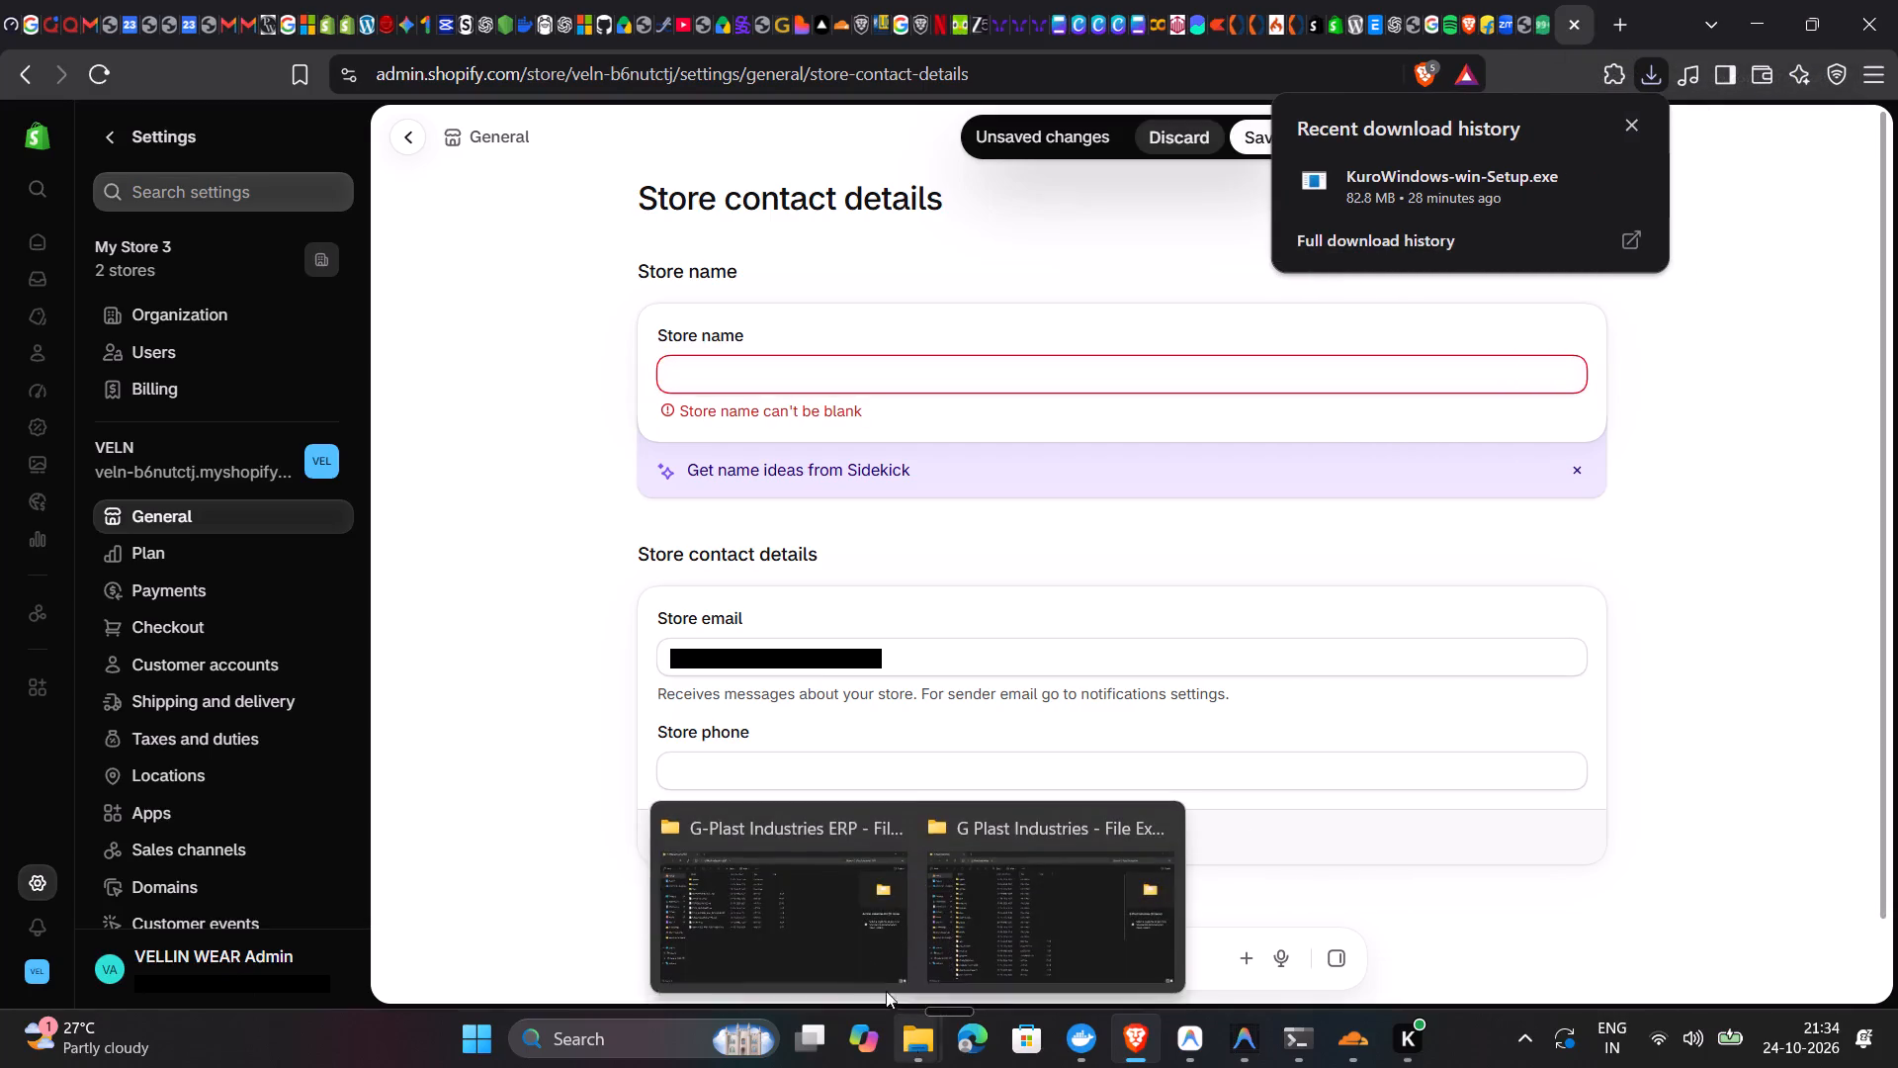
{"action": "left_click", "coordinate": [859, 949]}
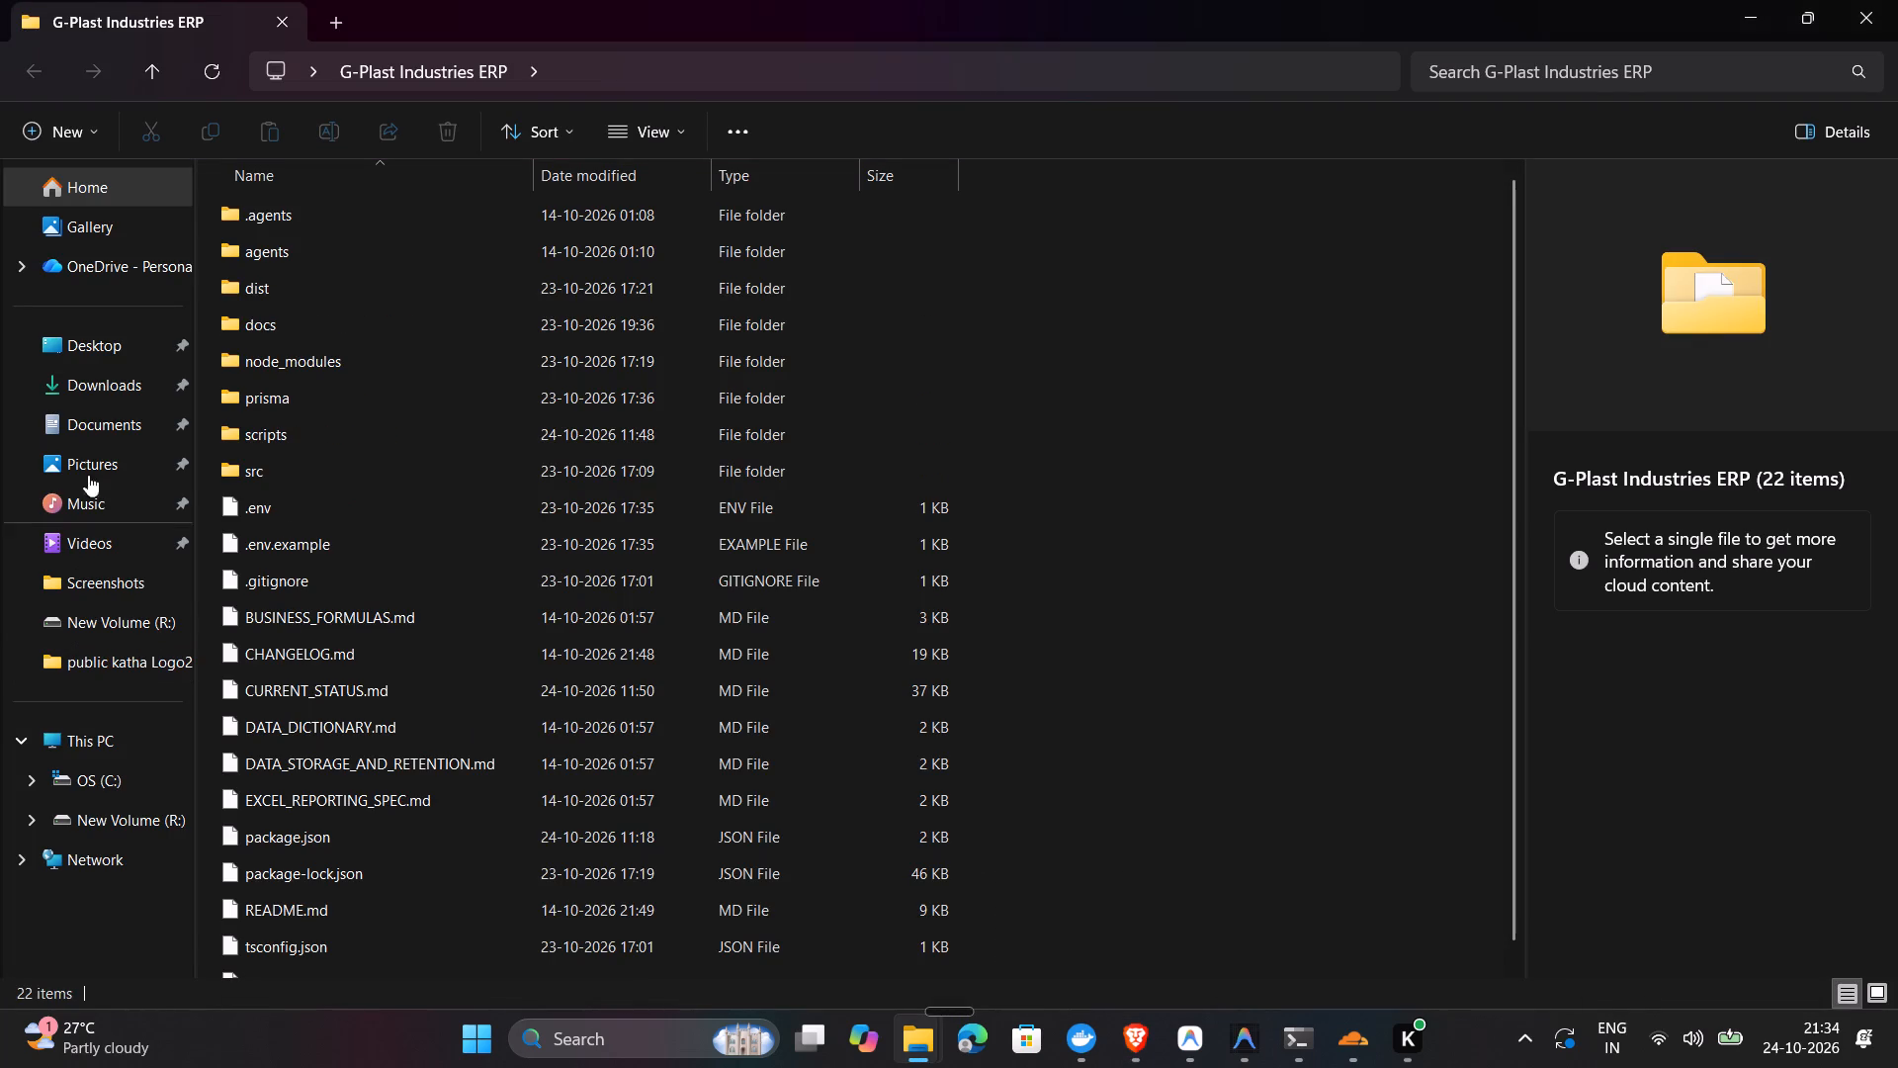
{"action": "left_click", "coordinate": [119, 378]}
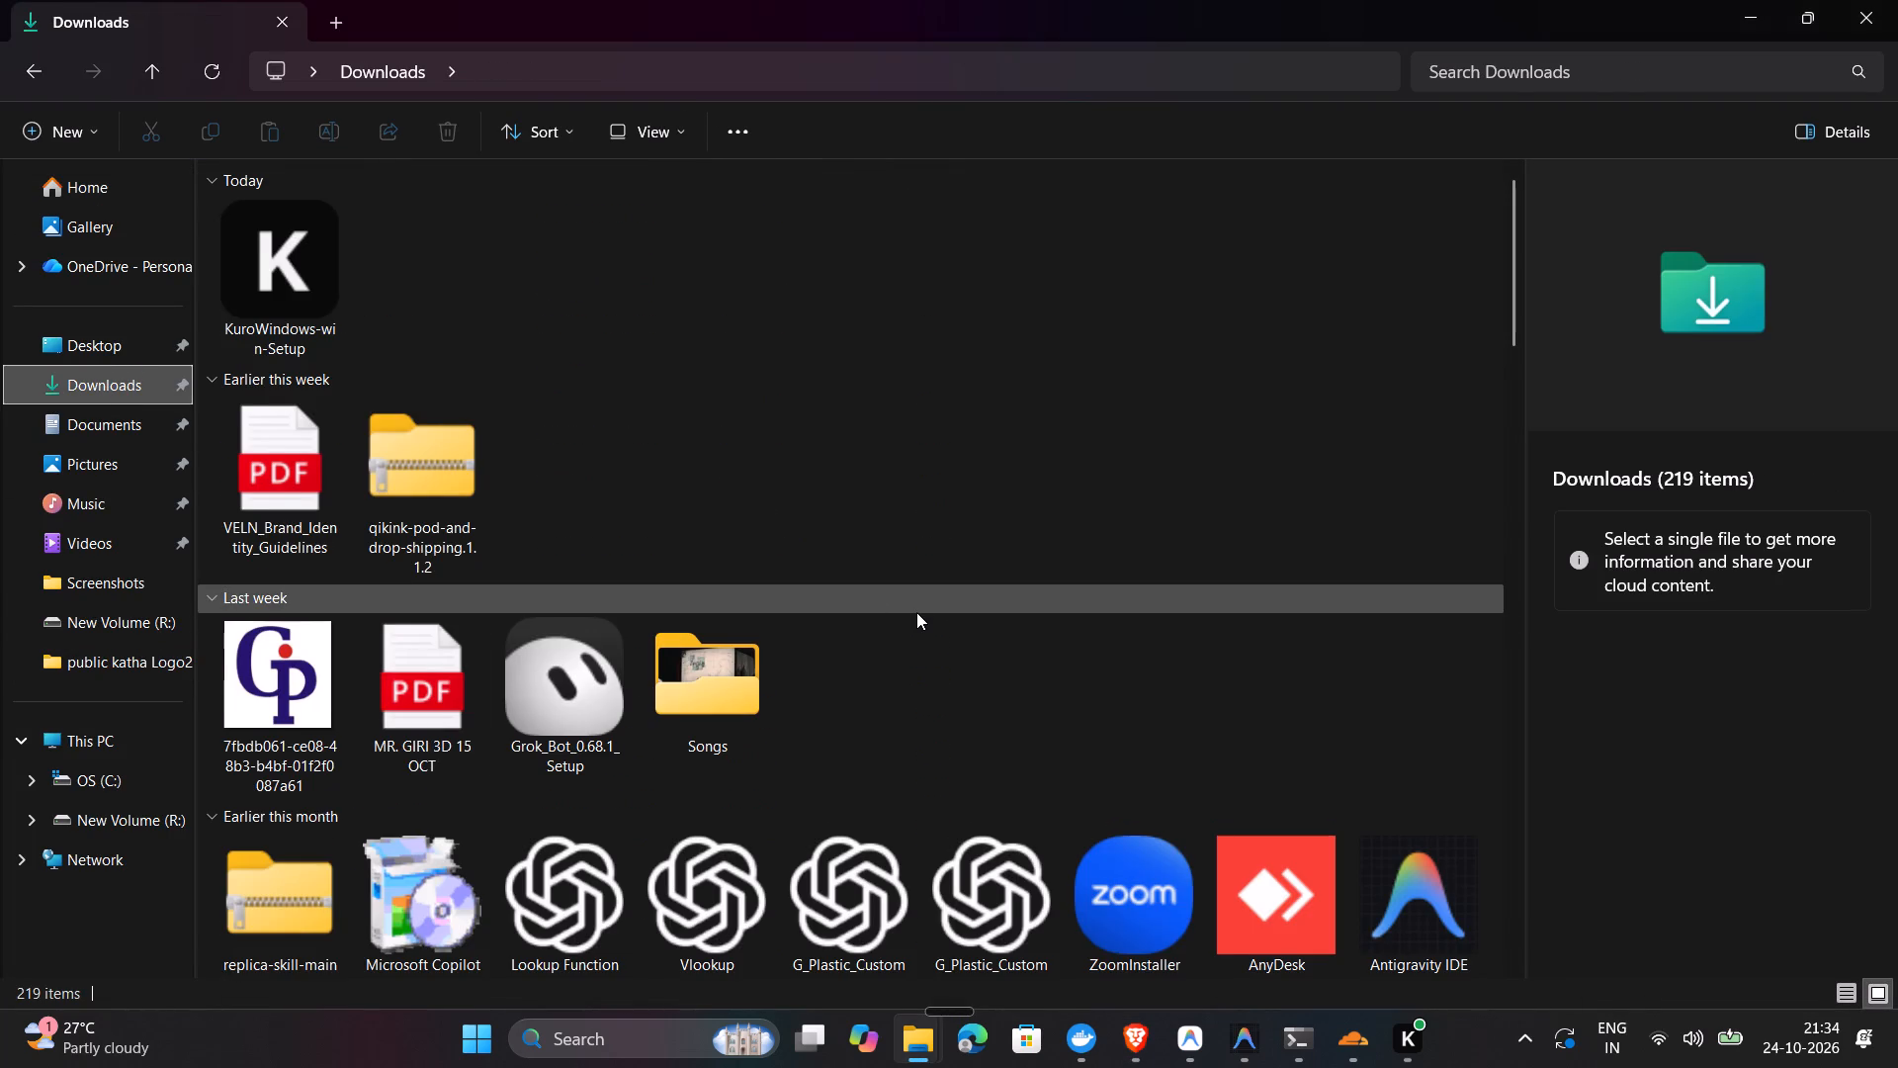
{"action": "scroll", "coordinate": [916, 612], "scroll_direction": "down", "scroll_amount": 6}
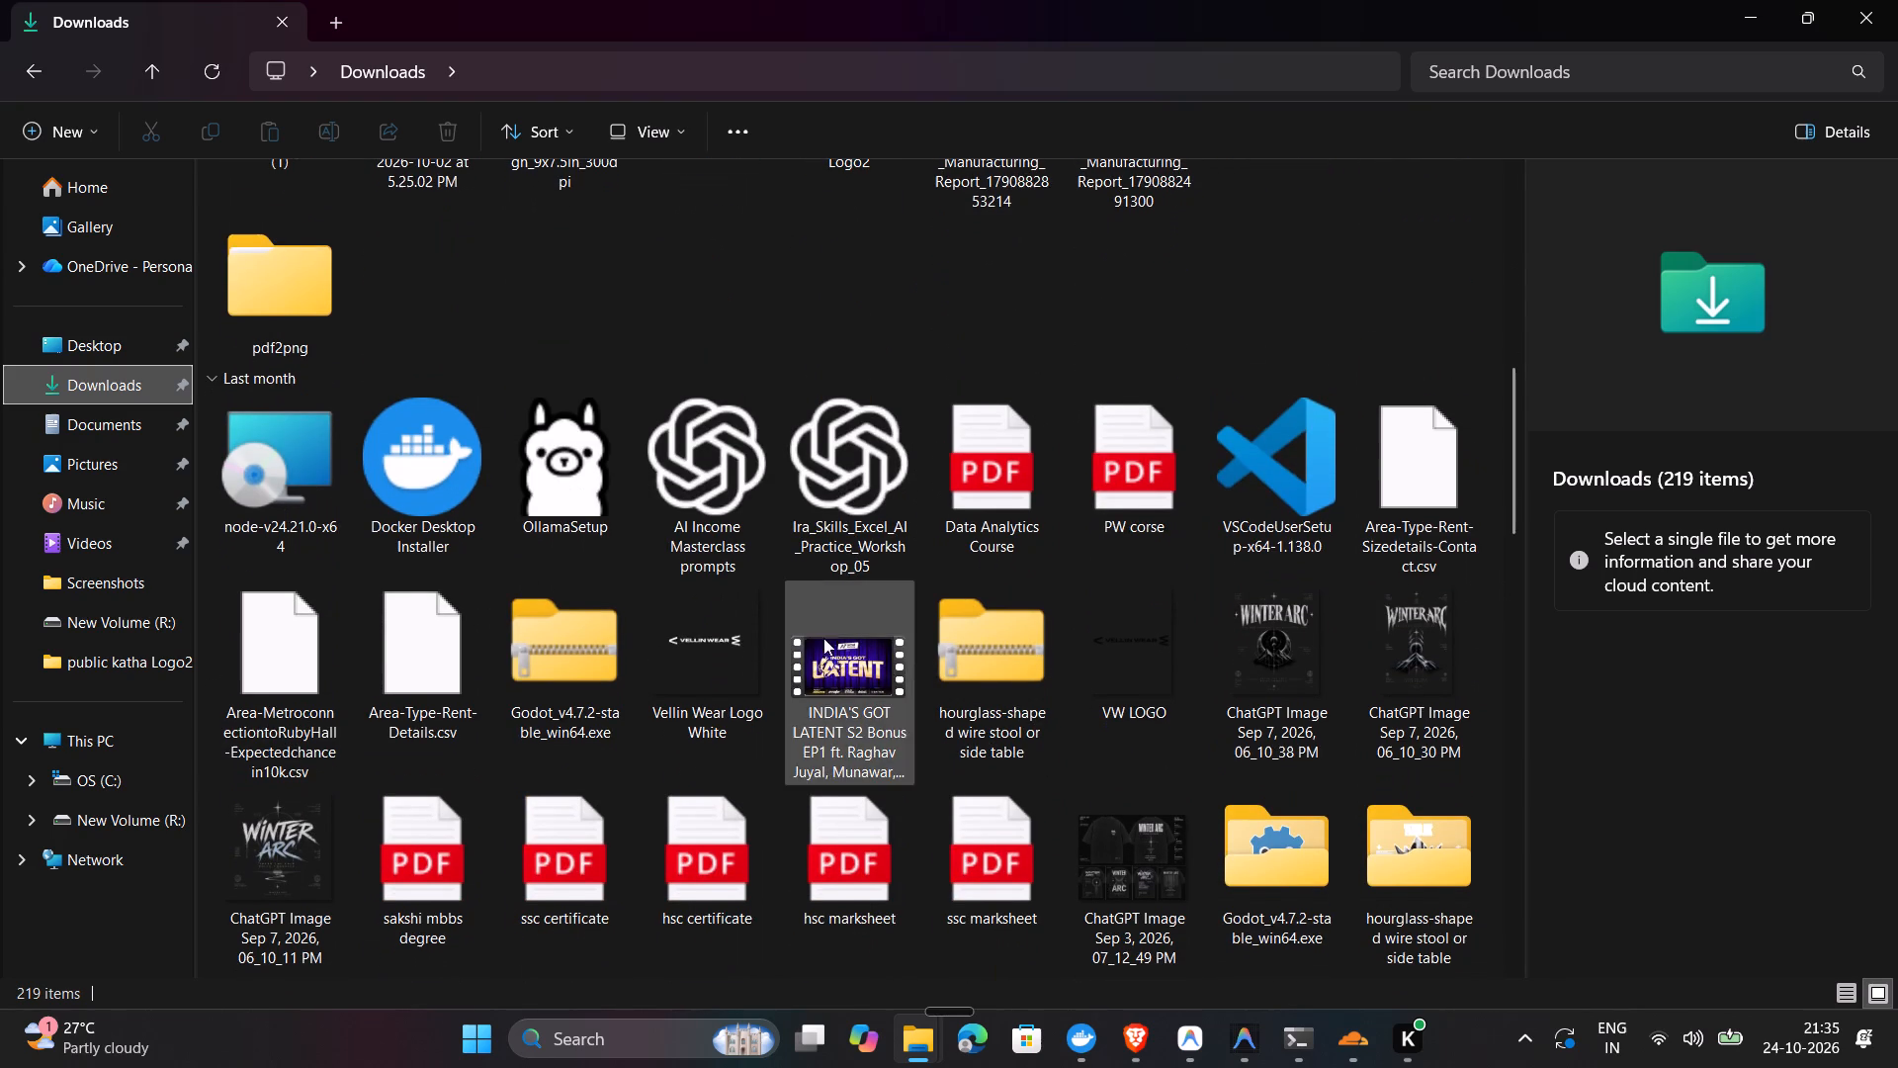
{"action": "left_click", "coordinate": [743, 651]}
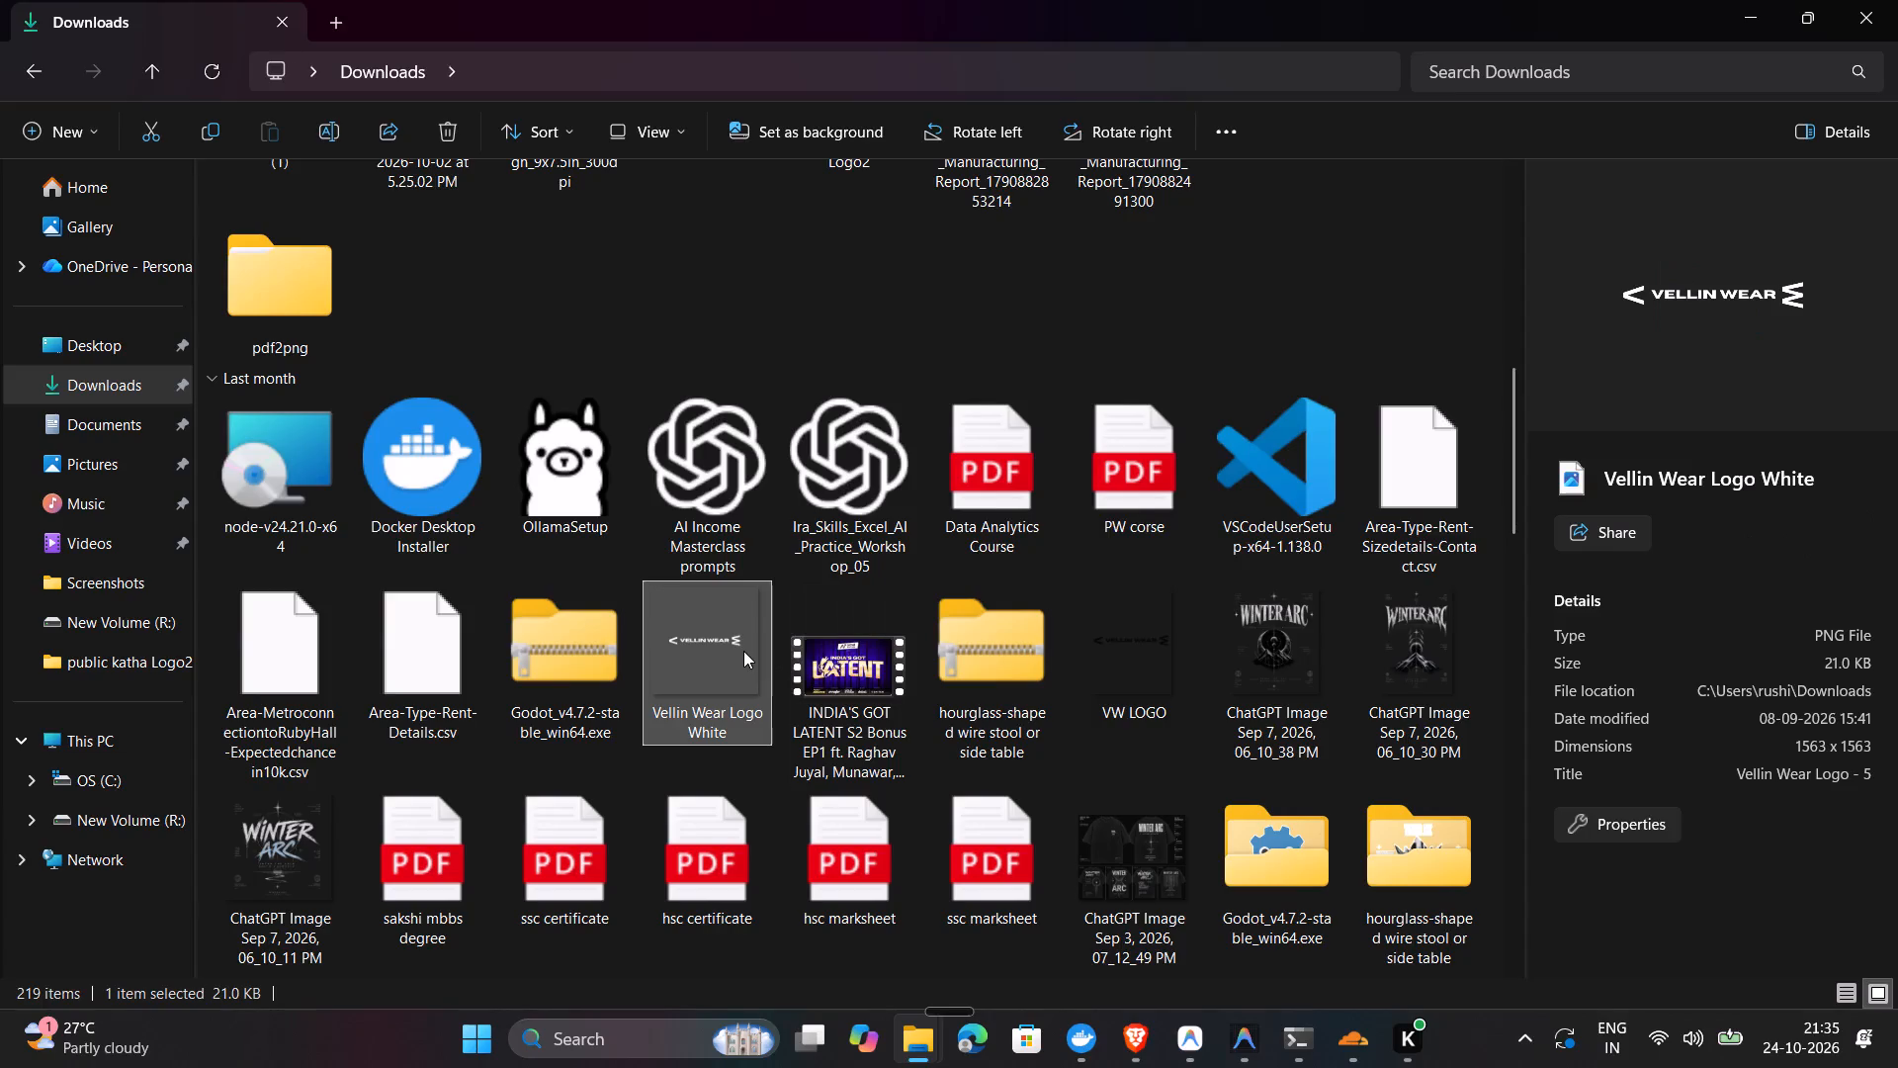
Back in the browser, set the store name to VELLIN WEAR and save the store contact details.
{"action": "key", "text": "alt+Tab"}
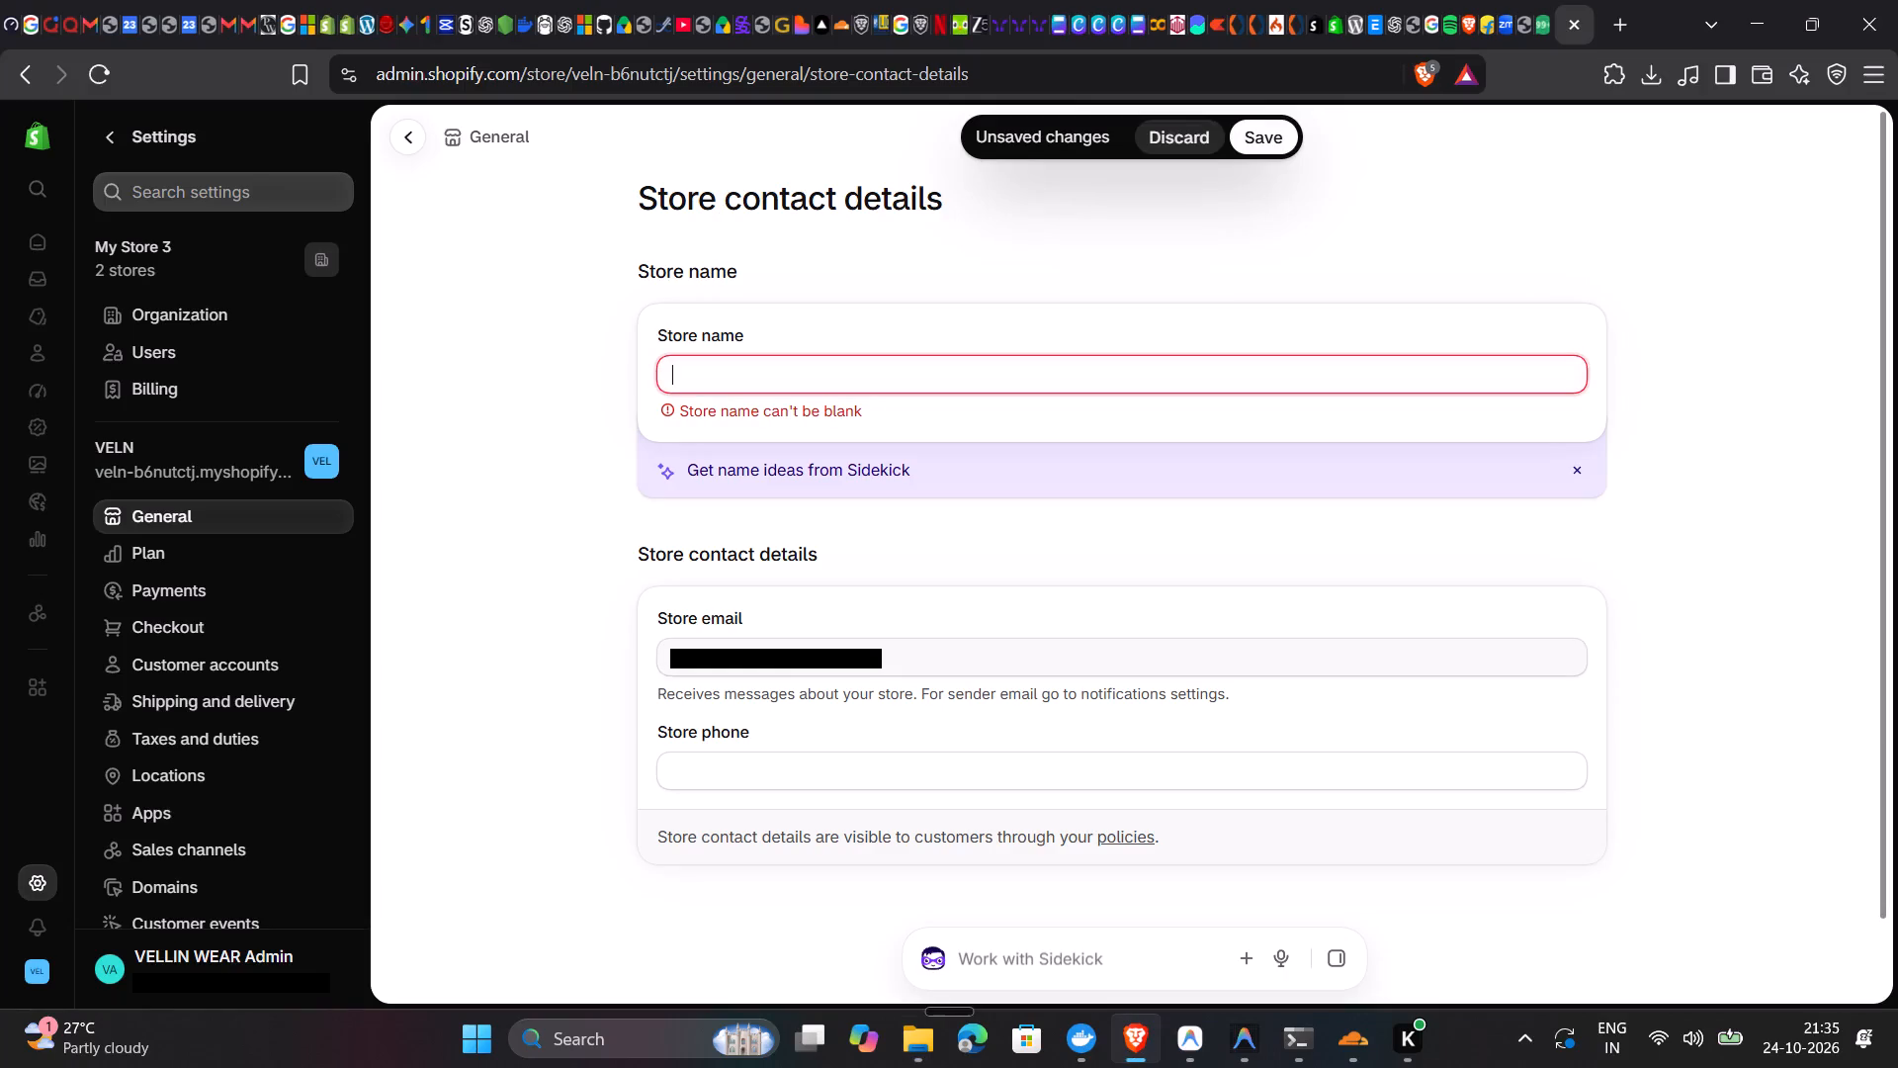
{"action": "type", "text": "VELLIN"}
{"action": "key", "text": "space"}
{"action": "key", "text": "alt+Tab"}
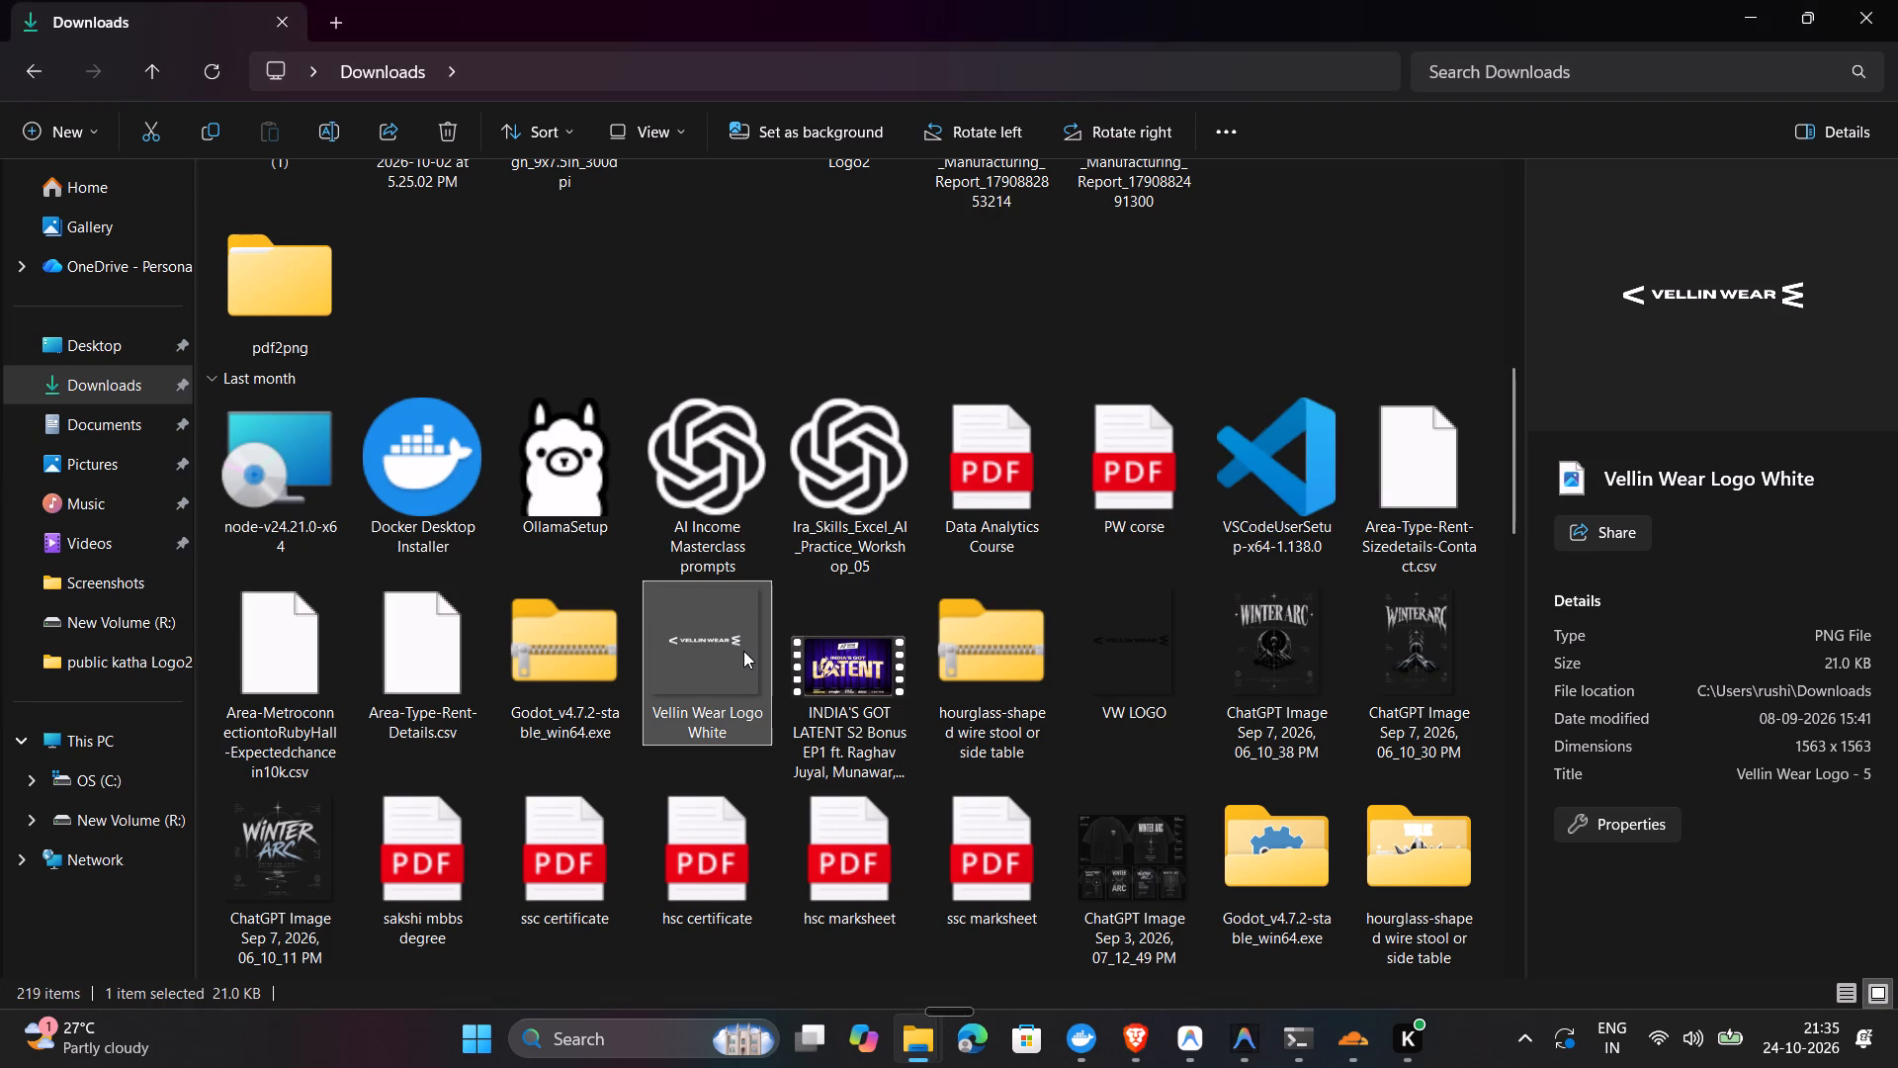
{"action": "key", "text": "alt+Tab"}
{"action": "type", "text": "WEAR"}
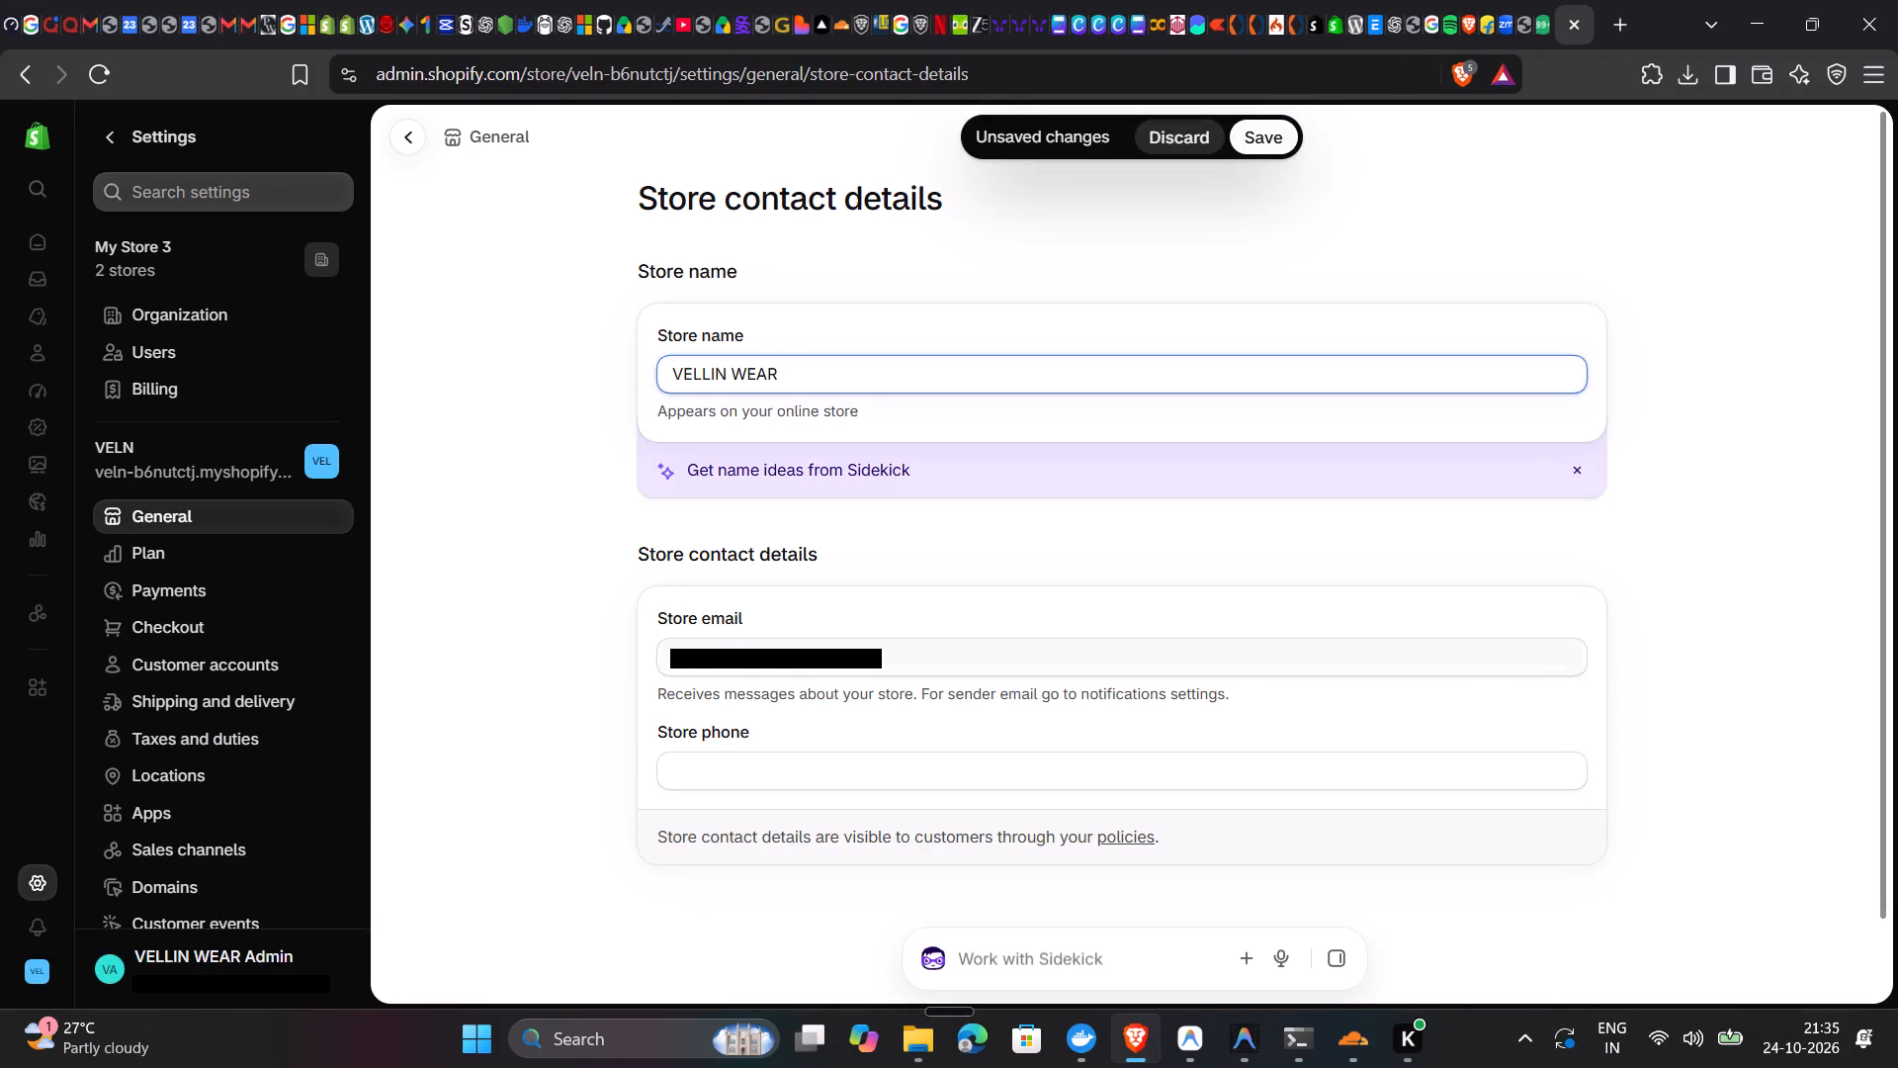
{"action": "scroll", "coordinate": [726, 759], "scroll_direction": "down", "scroll_amount": 2}
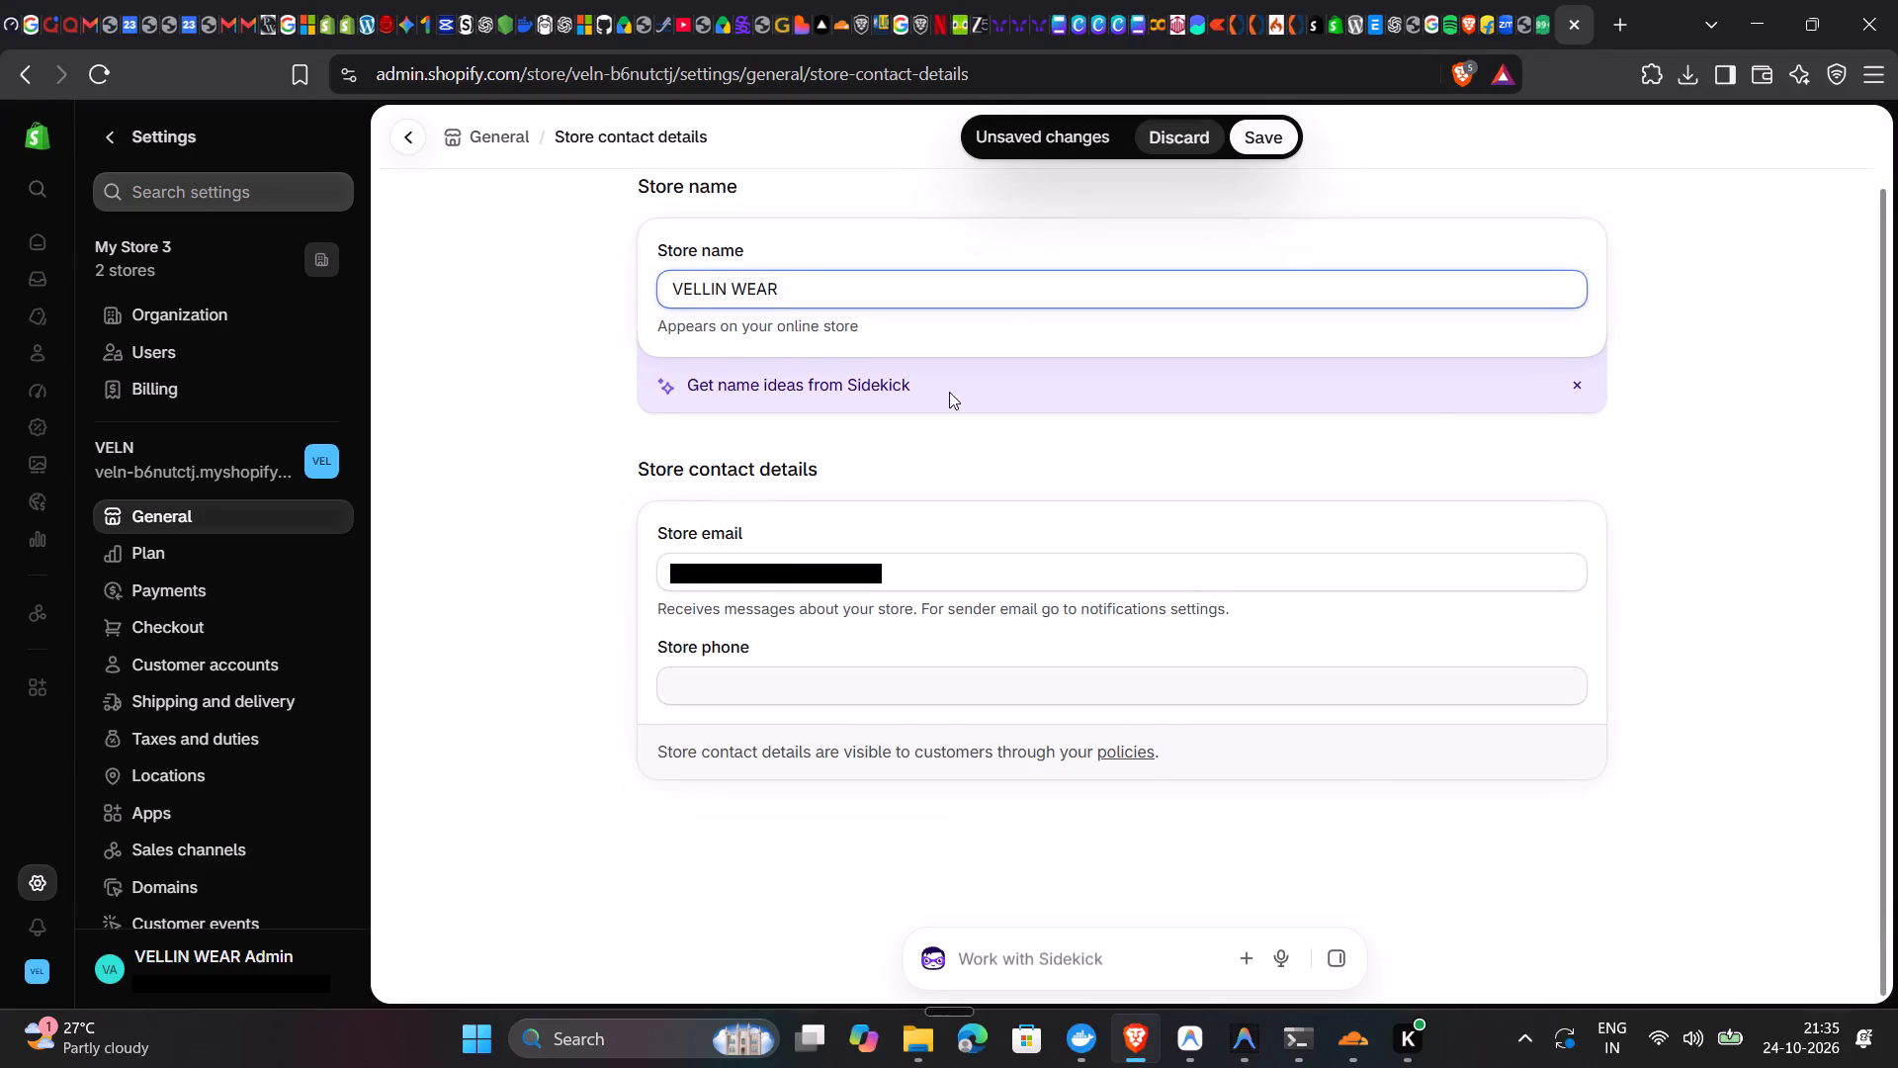
{"action": "key", "text": "Return"}
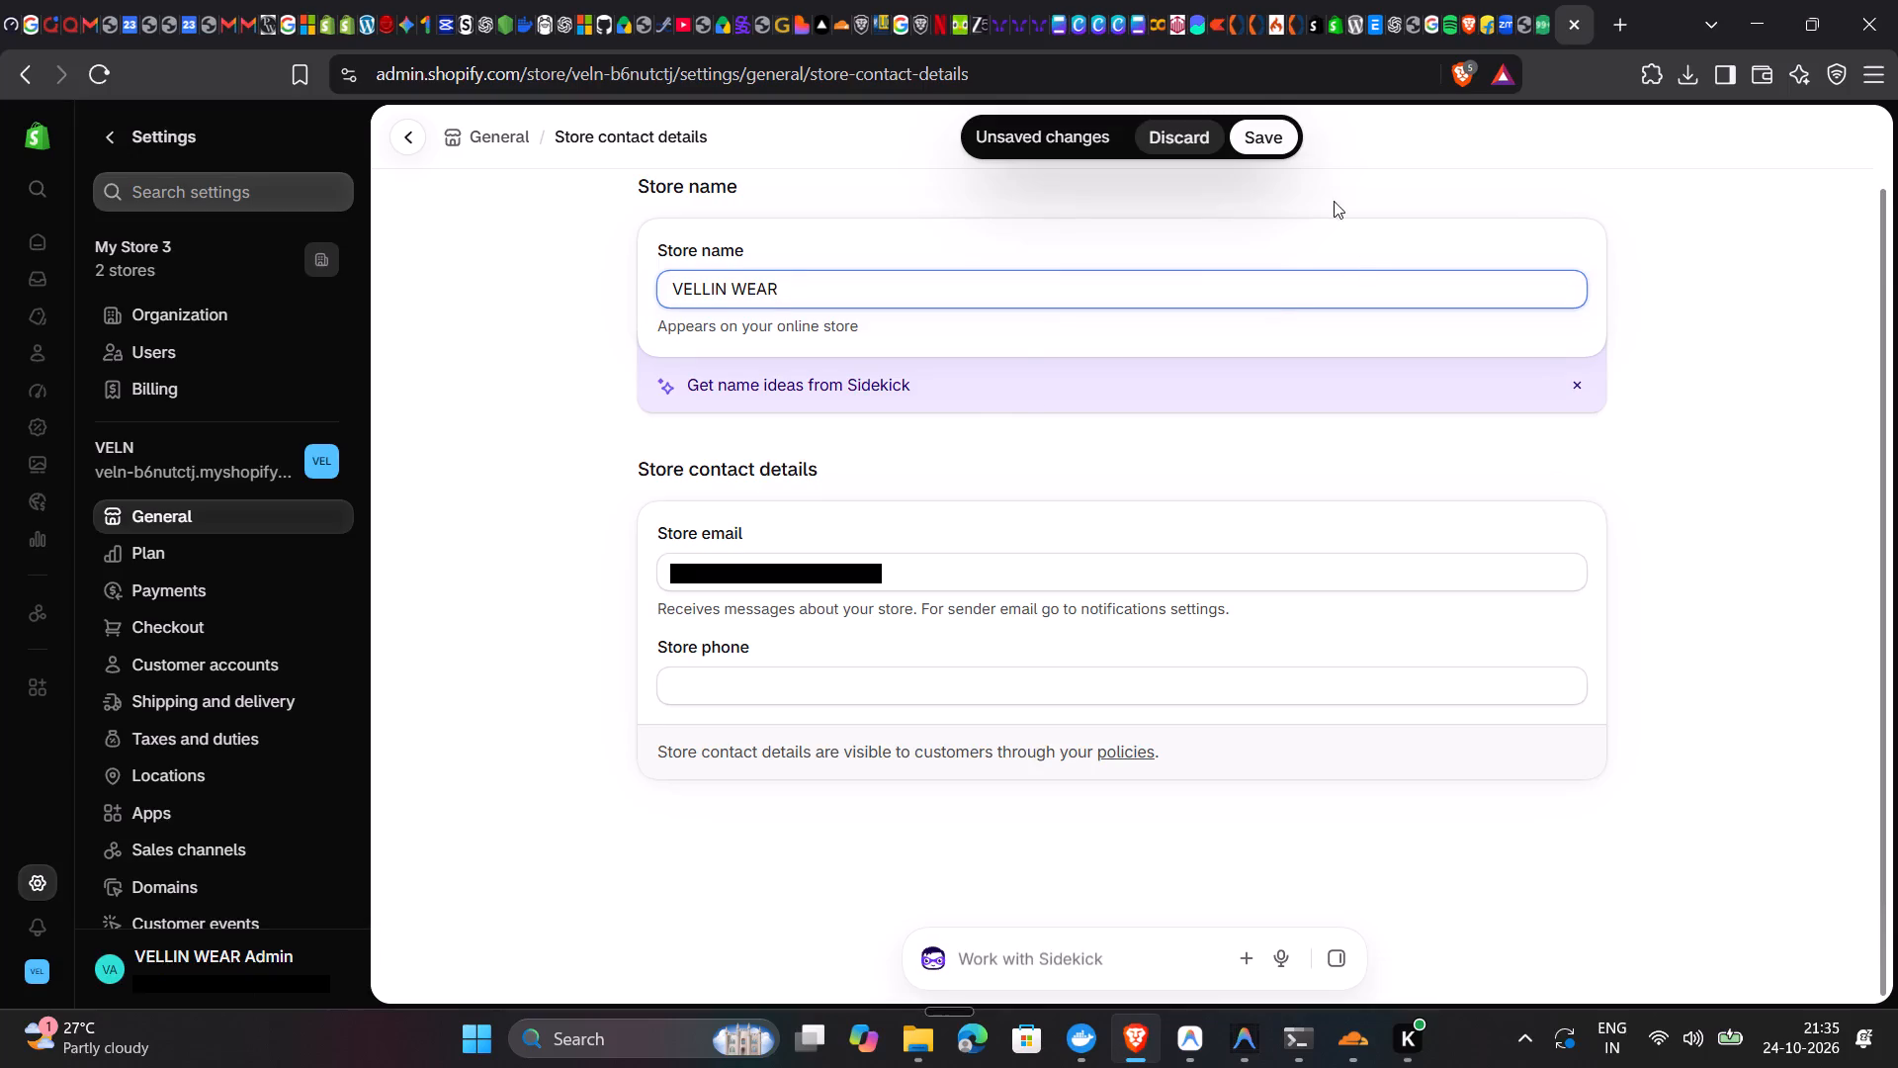
{"action": "left_click", "coordinate": [1265, 145]}
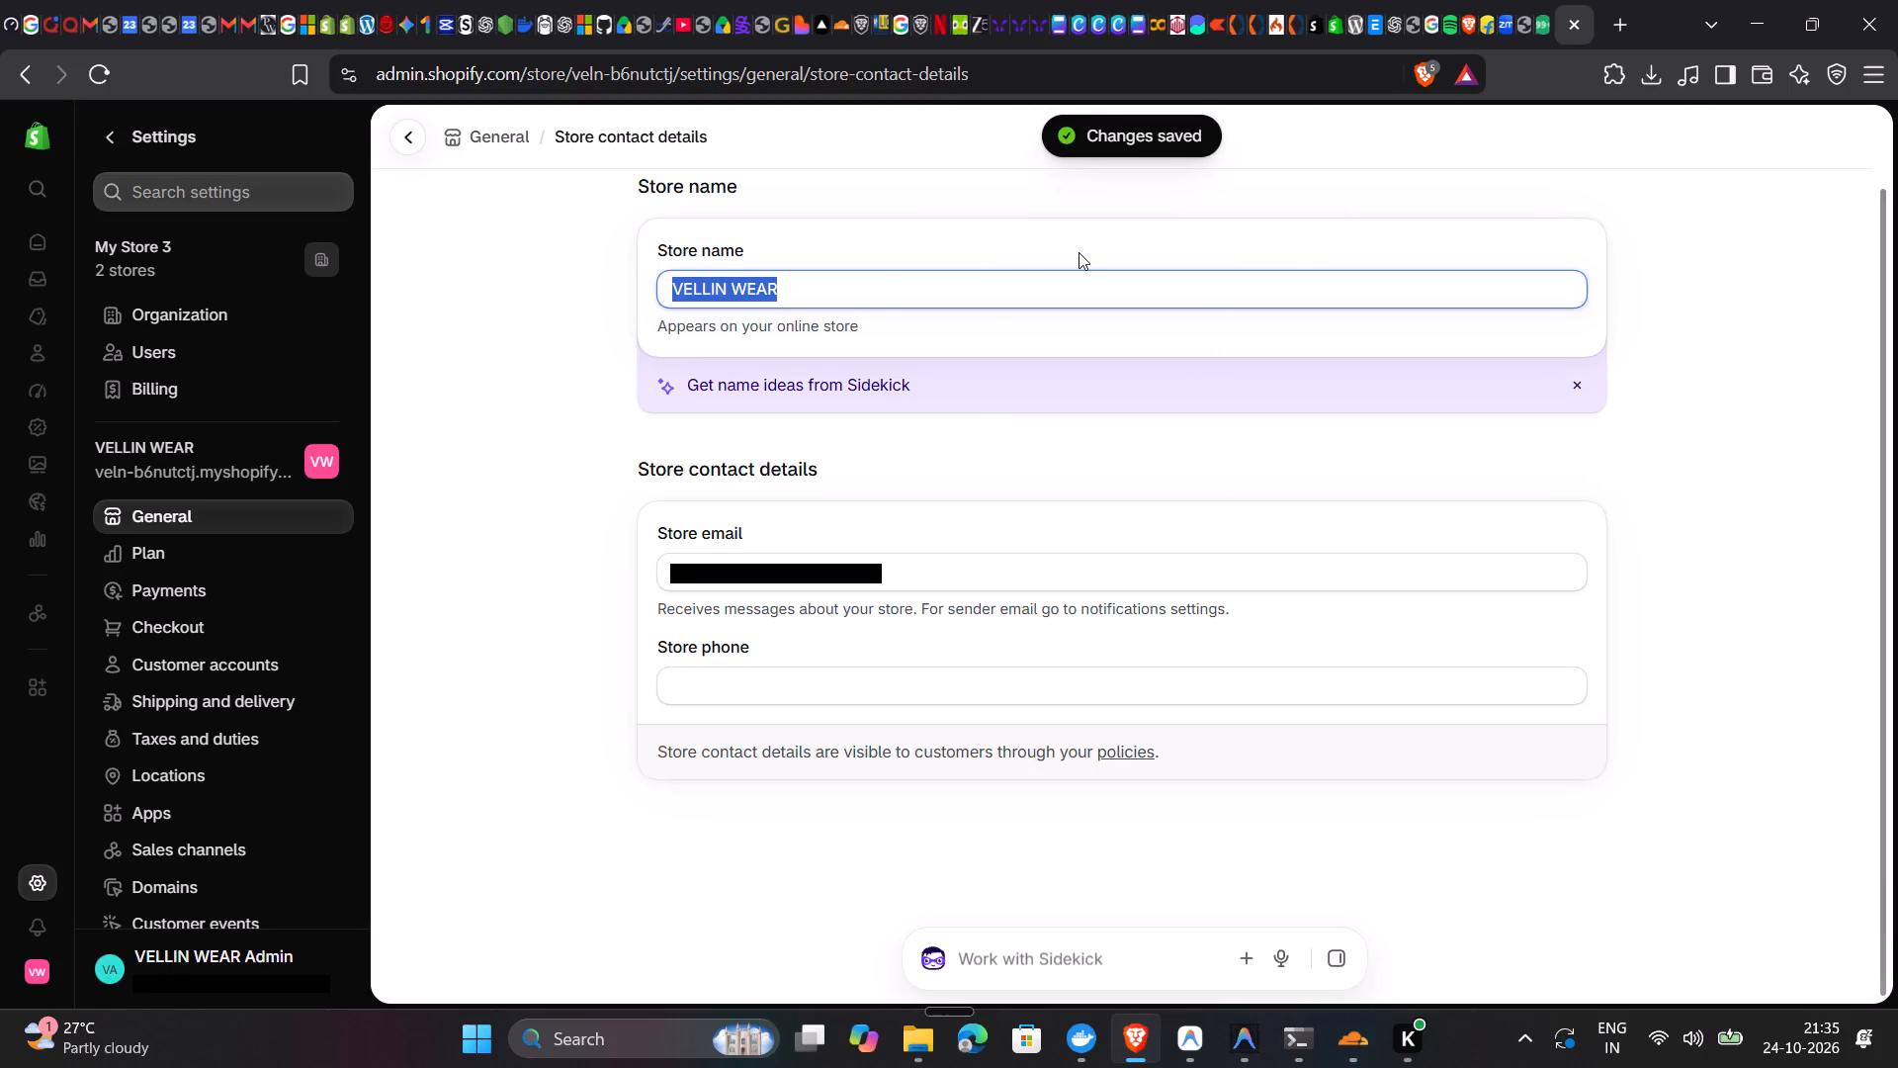
Check the store name in the General settings, the store contact details and the store switcher.
{"action": "left_click", "coordinate": [411, 129]}
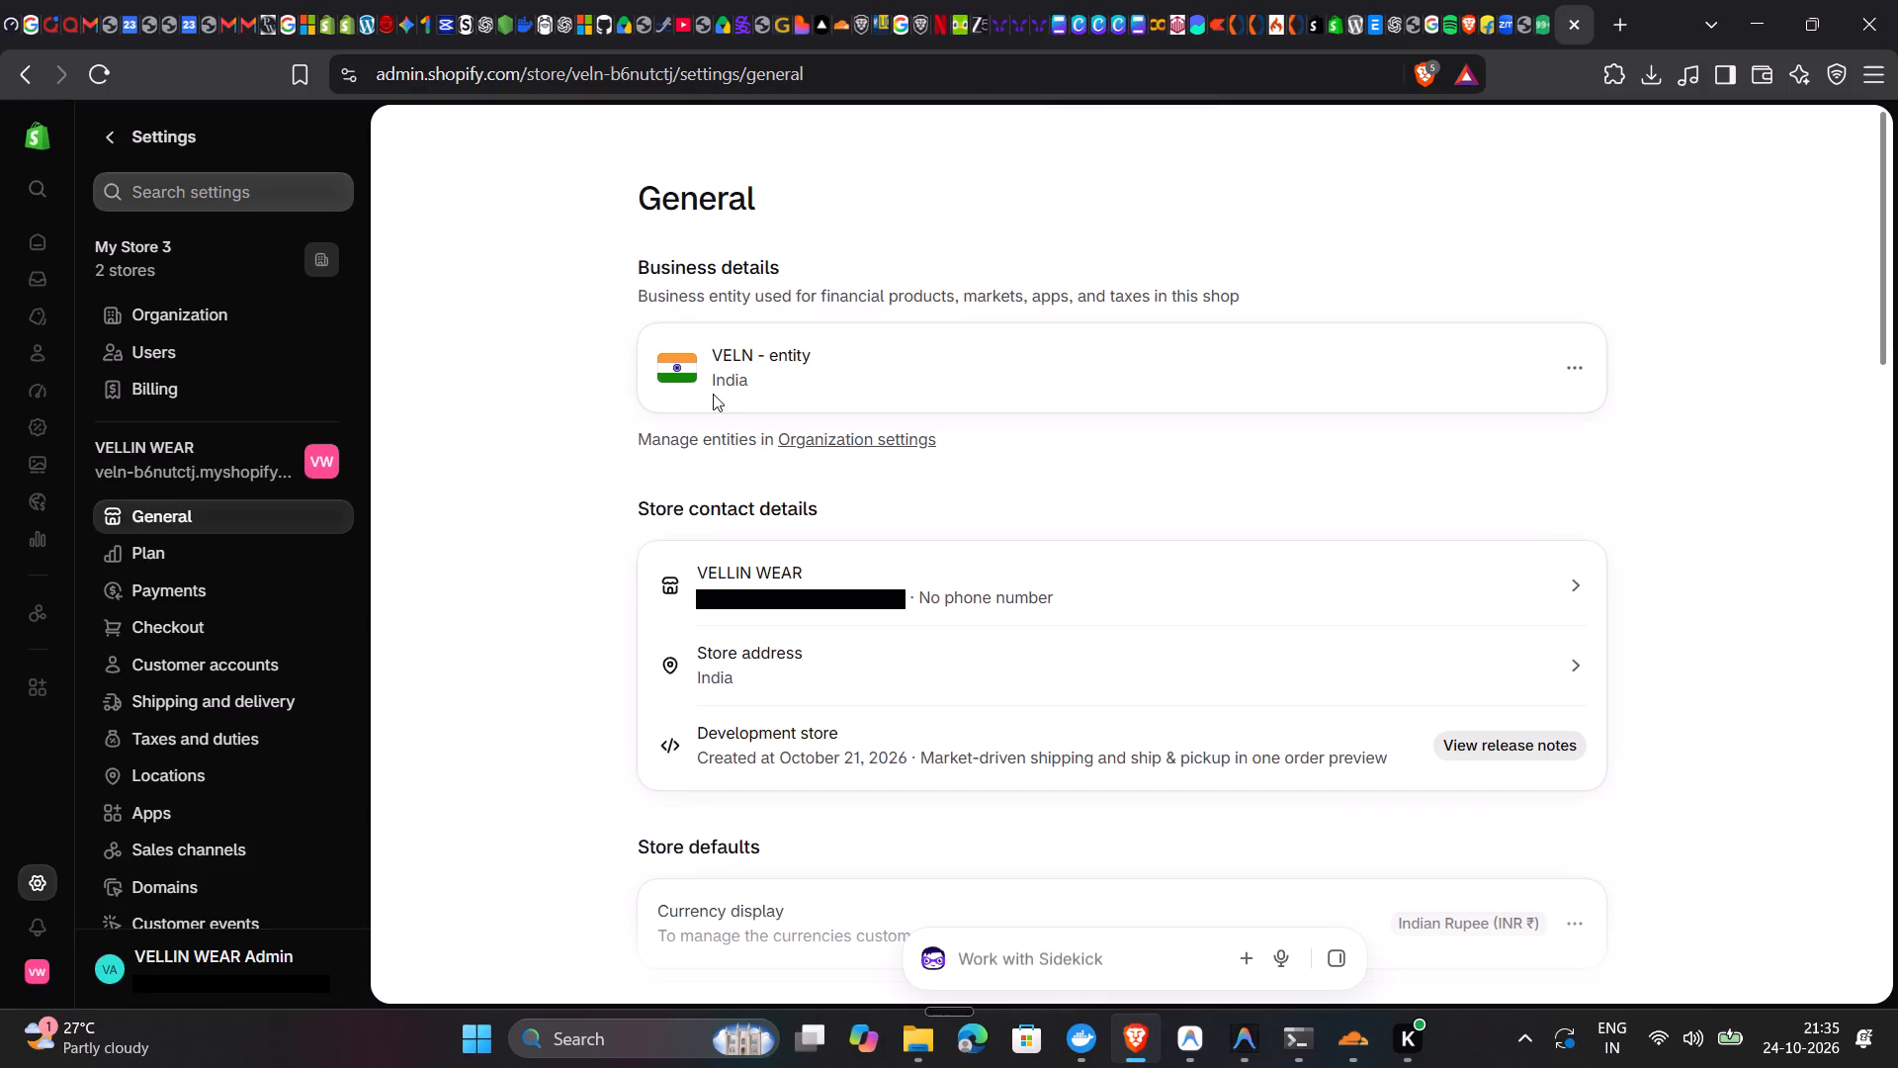
{"action": "left_click", "coordinate": [1051, 575]}
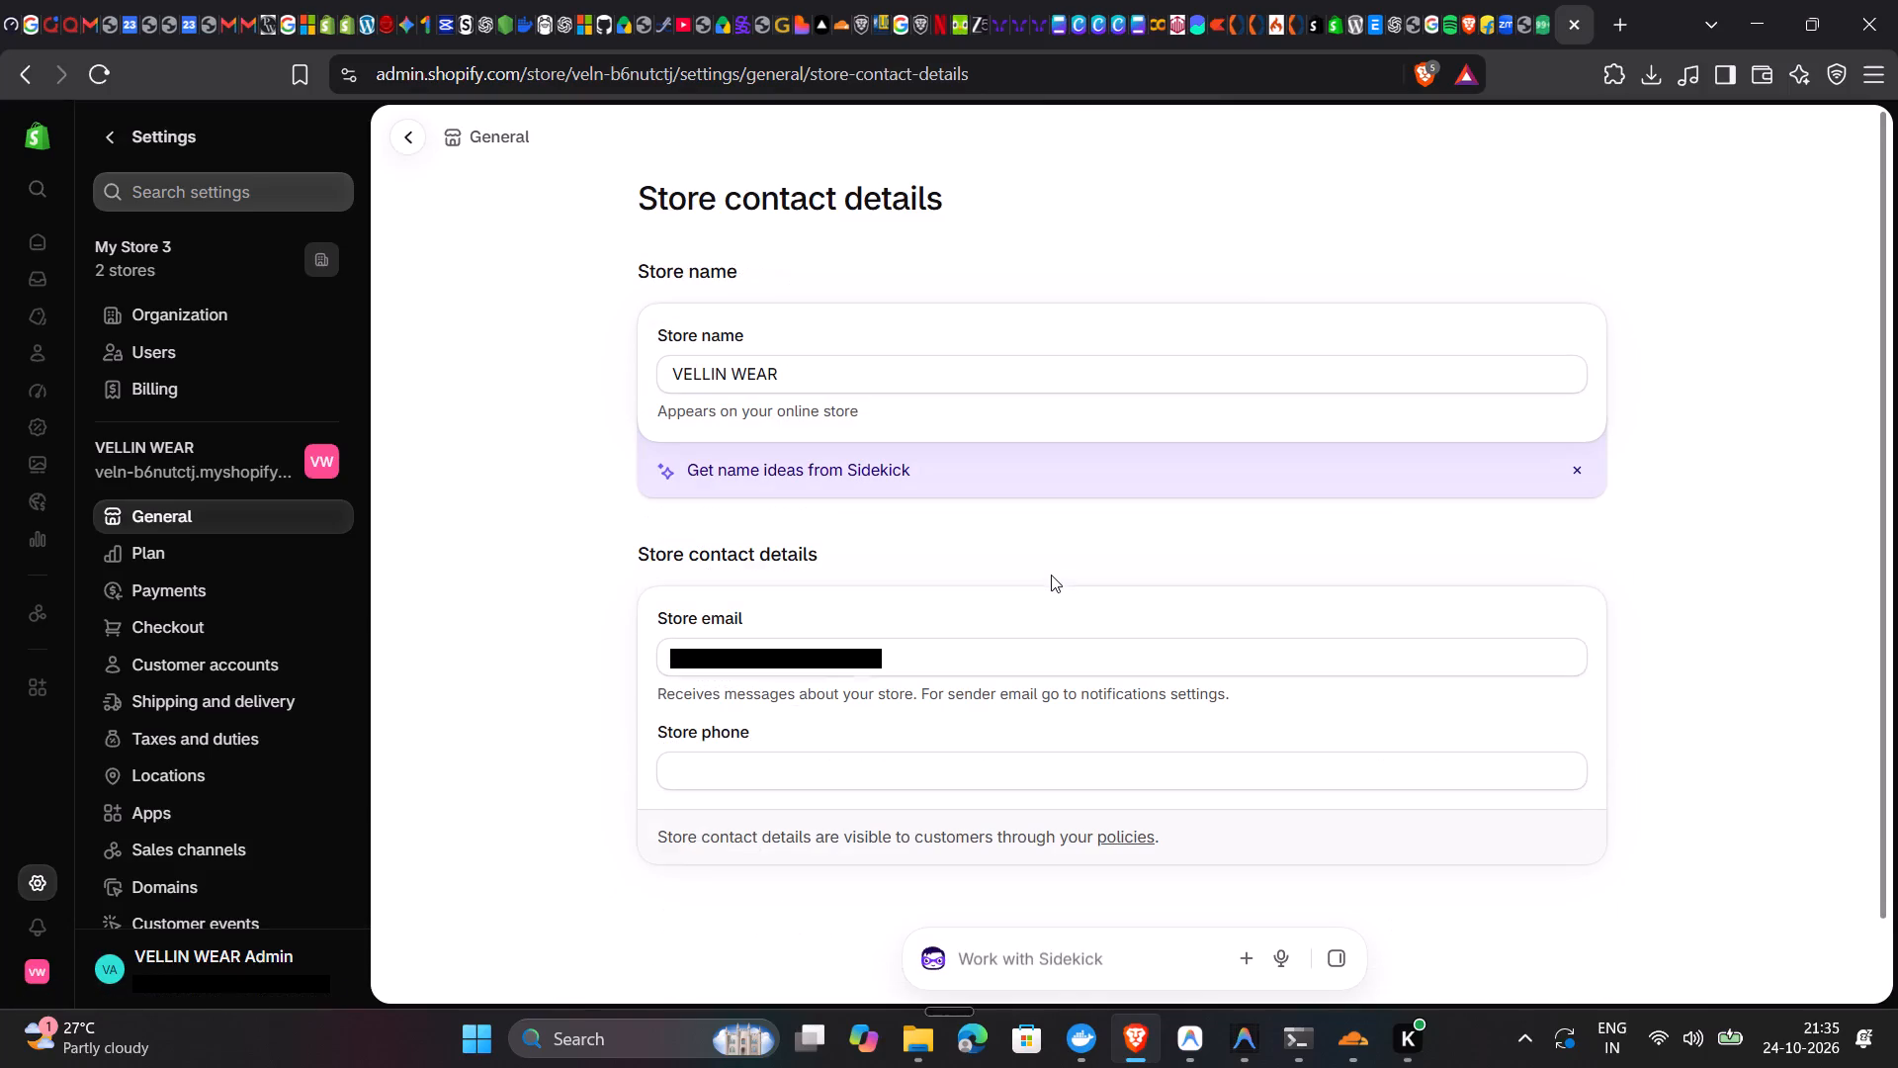
{"action": "left_click", "coordinate": [408, 125]}
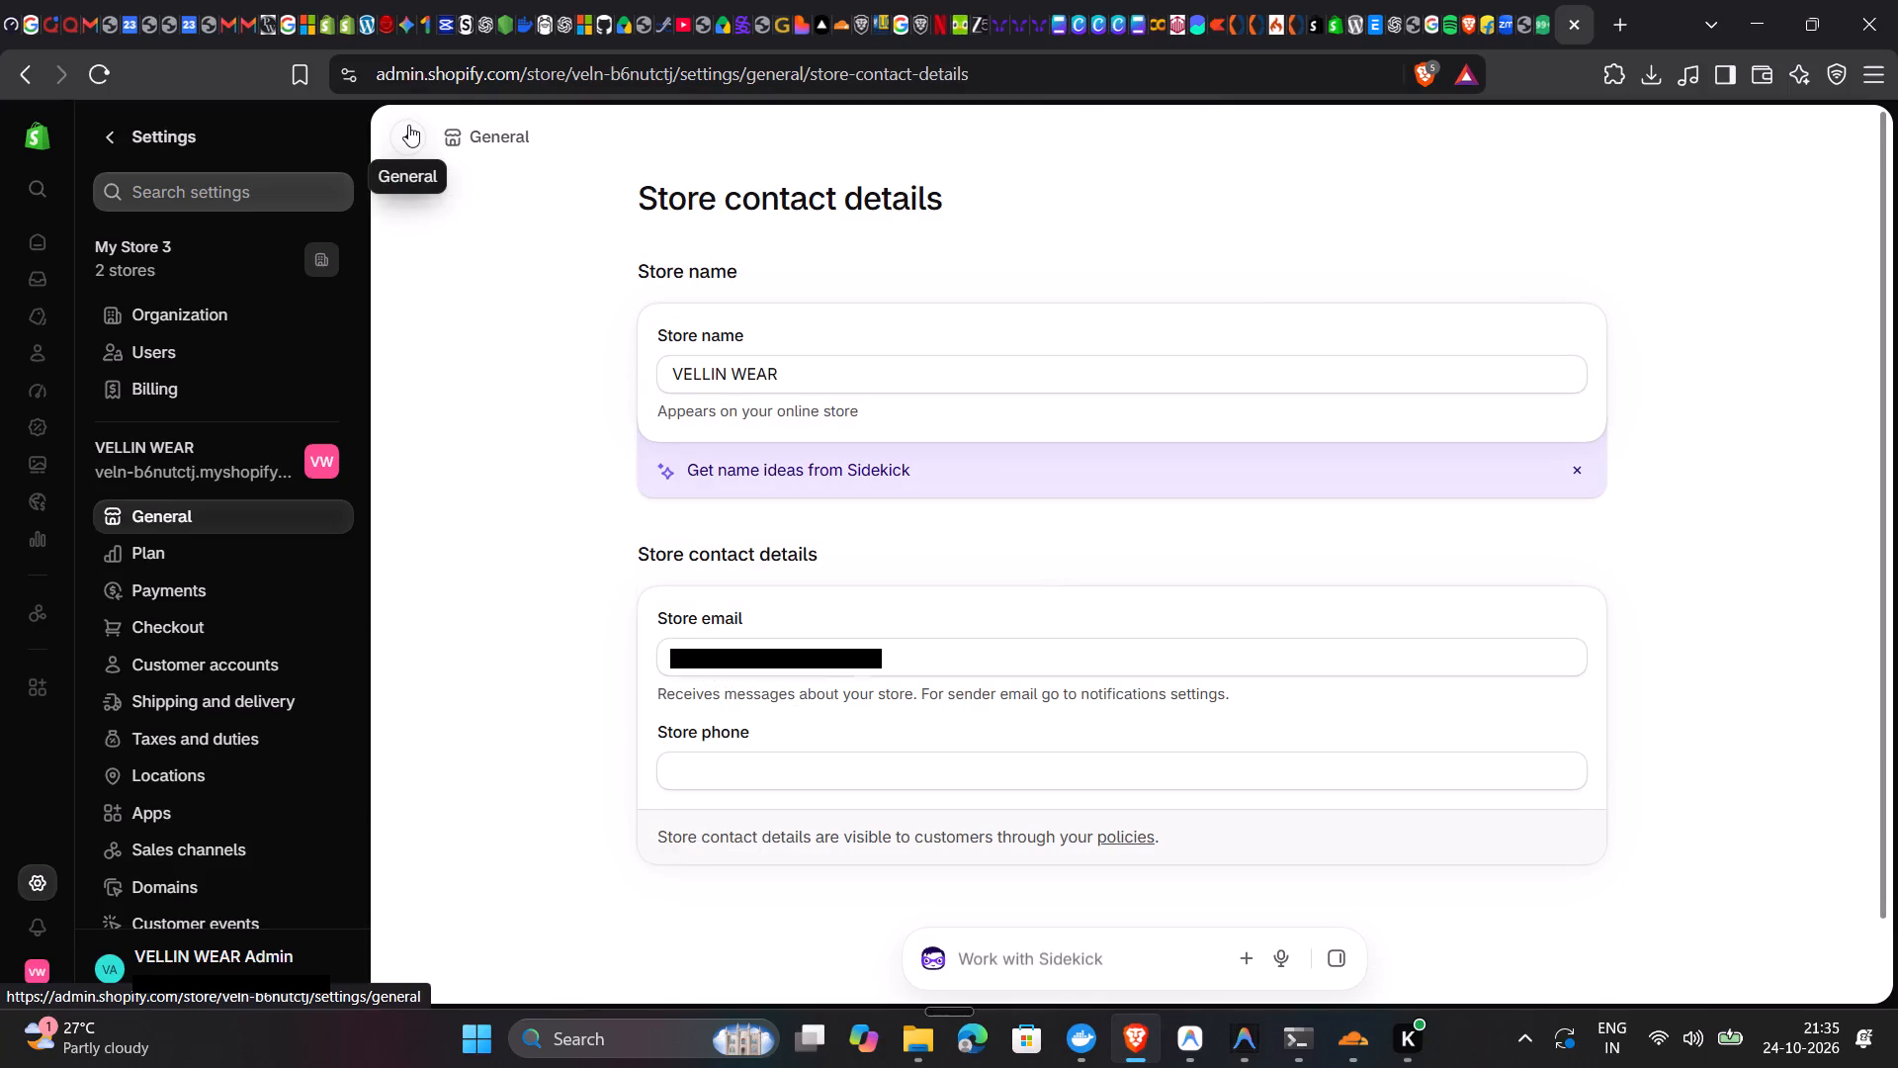
{"action": "left_click", "coordinate": [906, 365]}
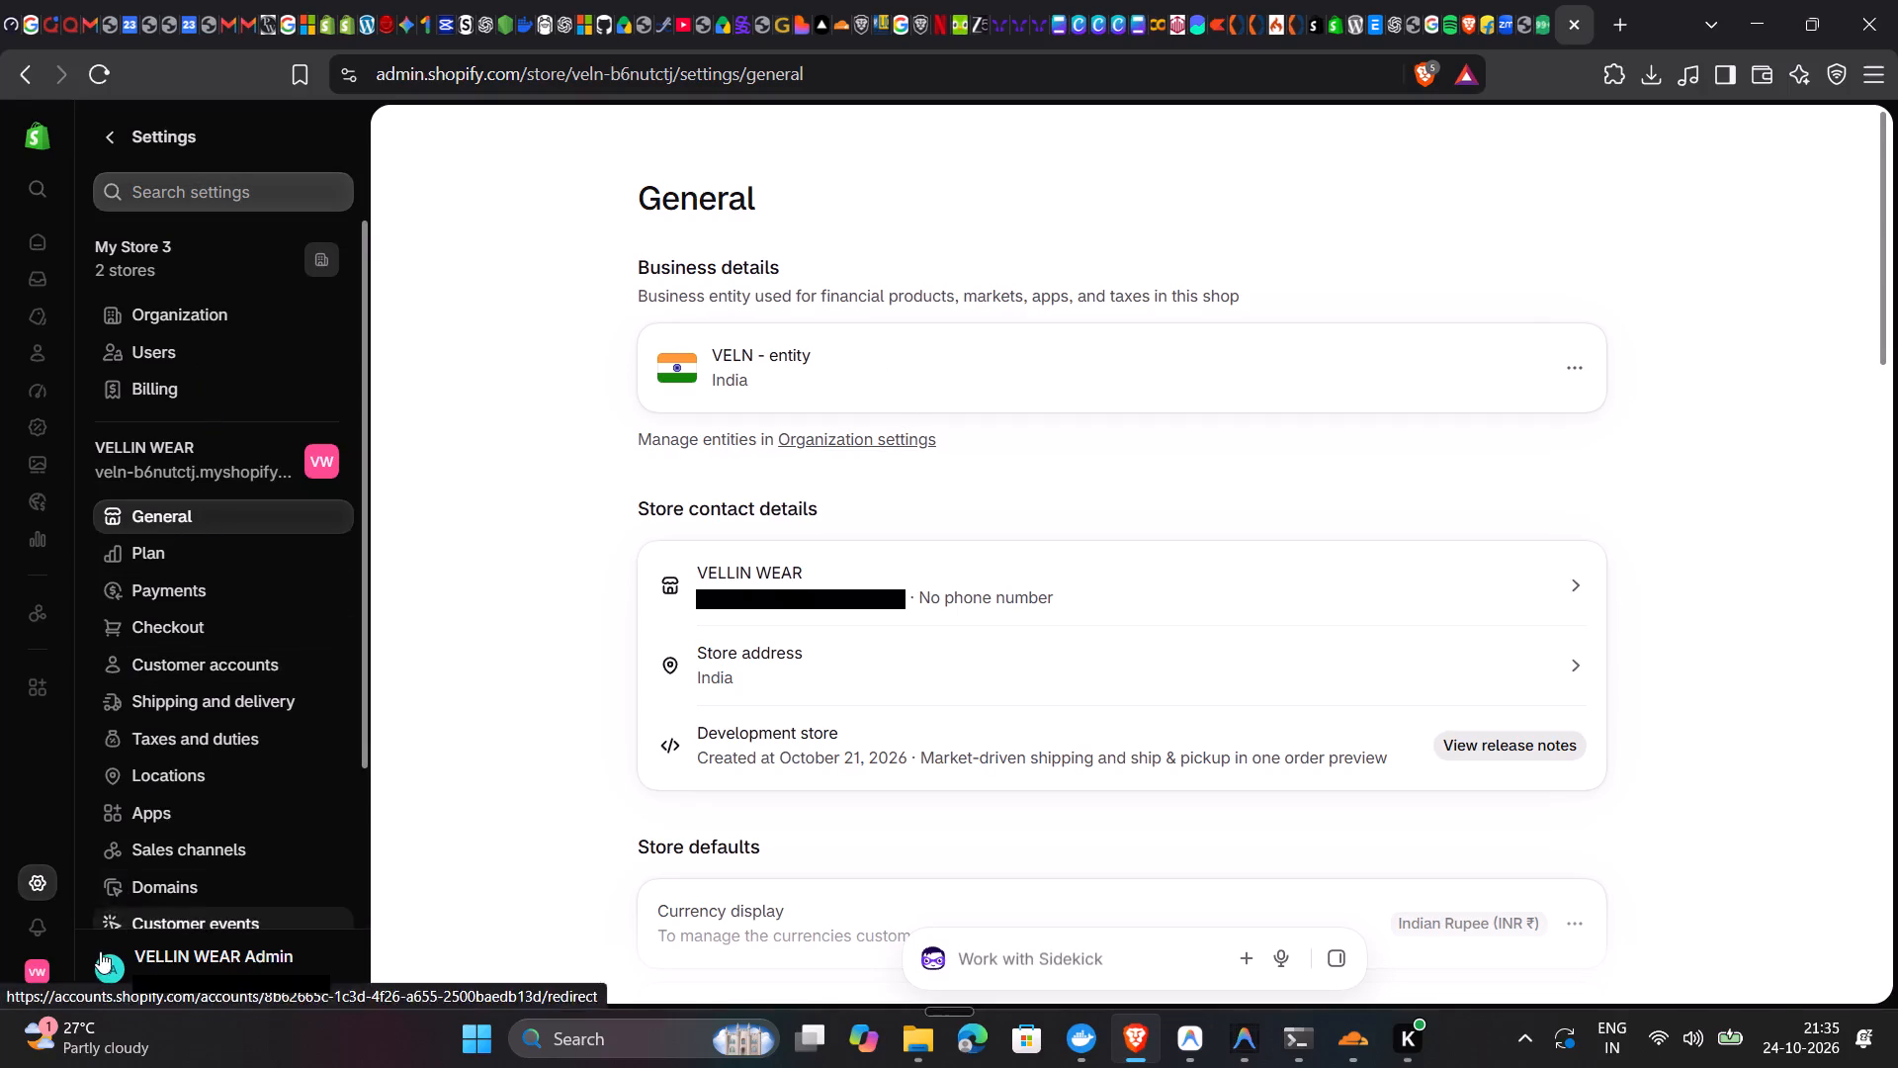
{"action": "left_click", "coordinate": [27, 960]}
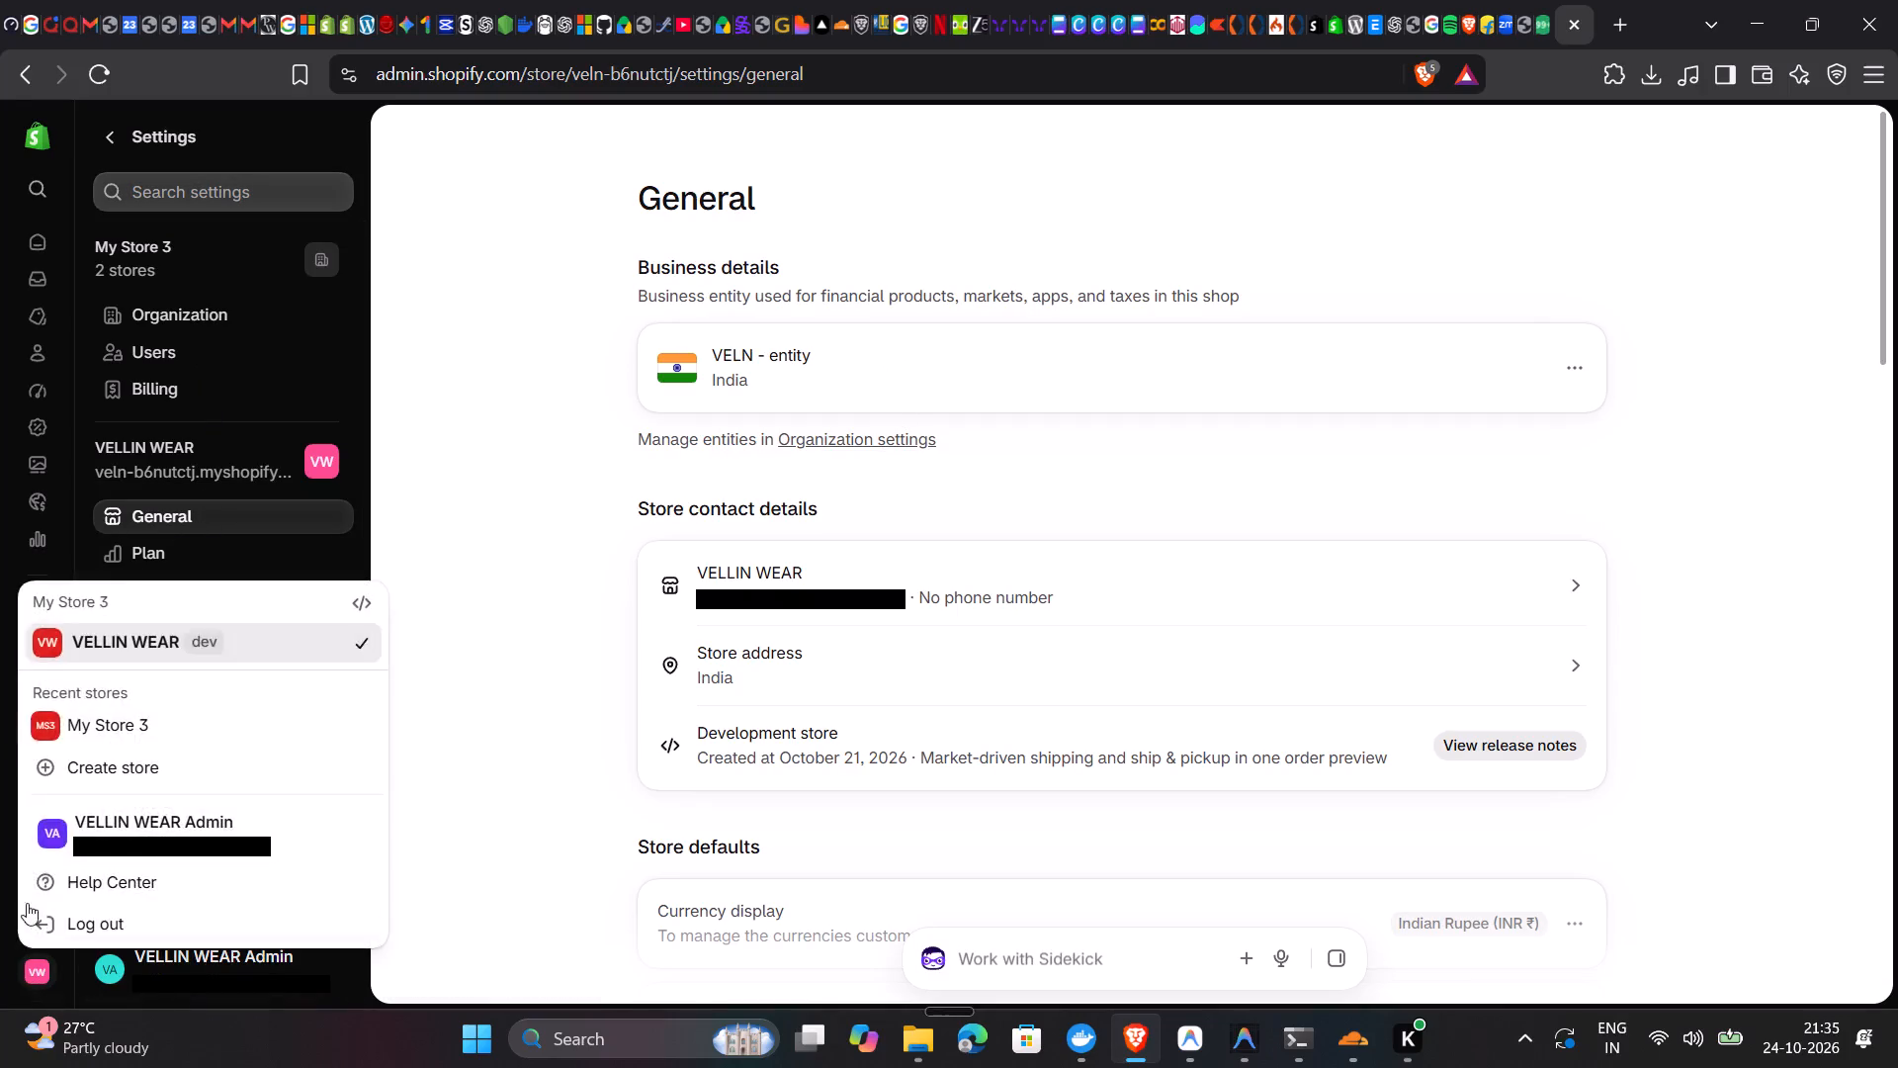
{"action": "left_click", "coordinate": [49, 881]}
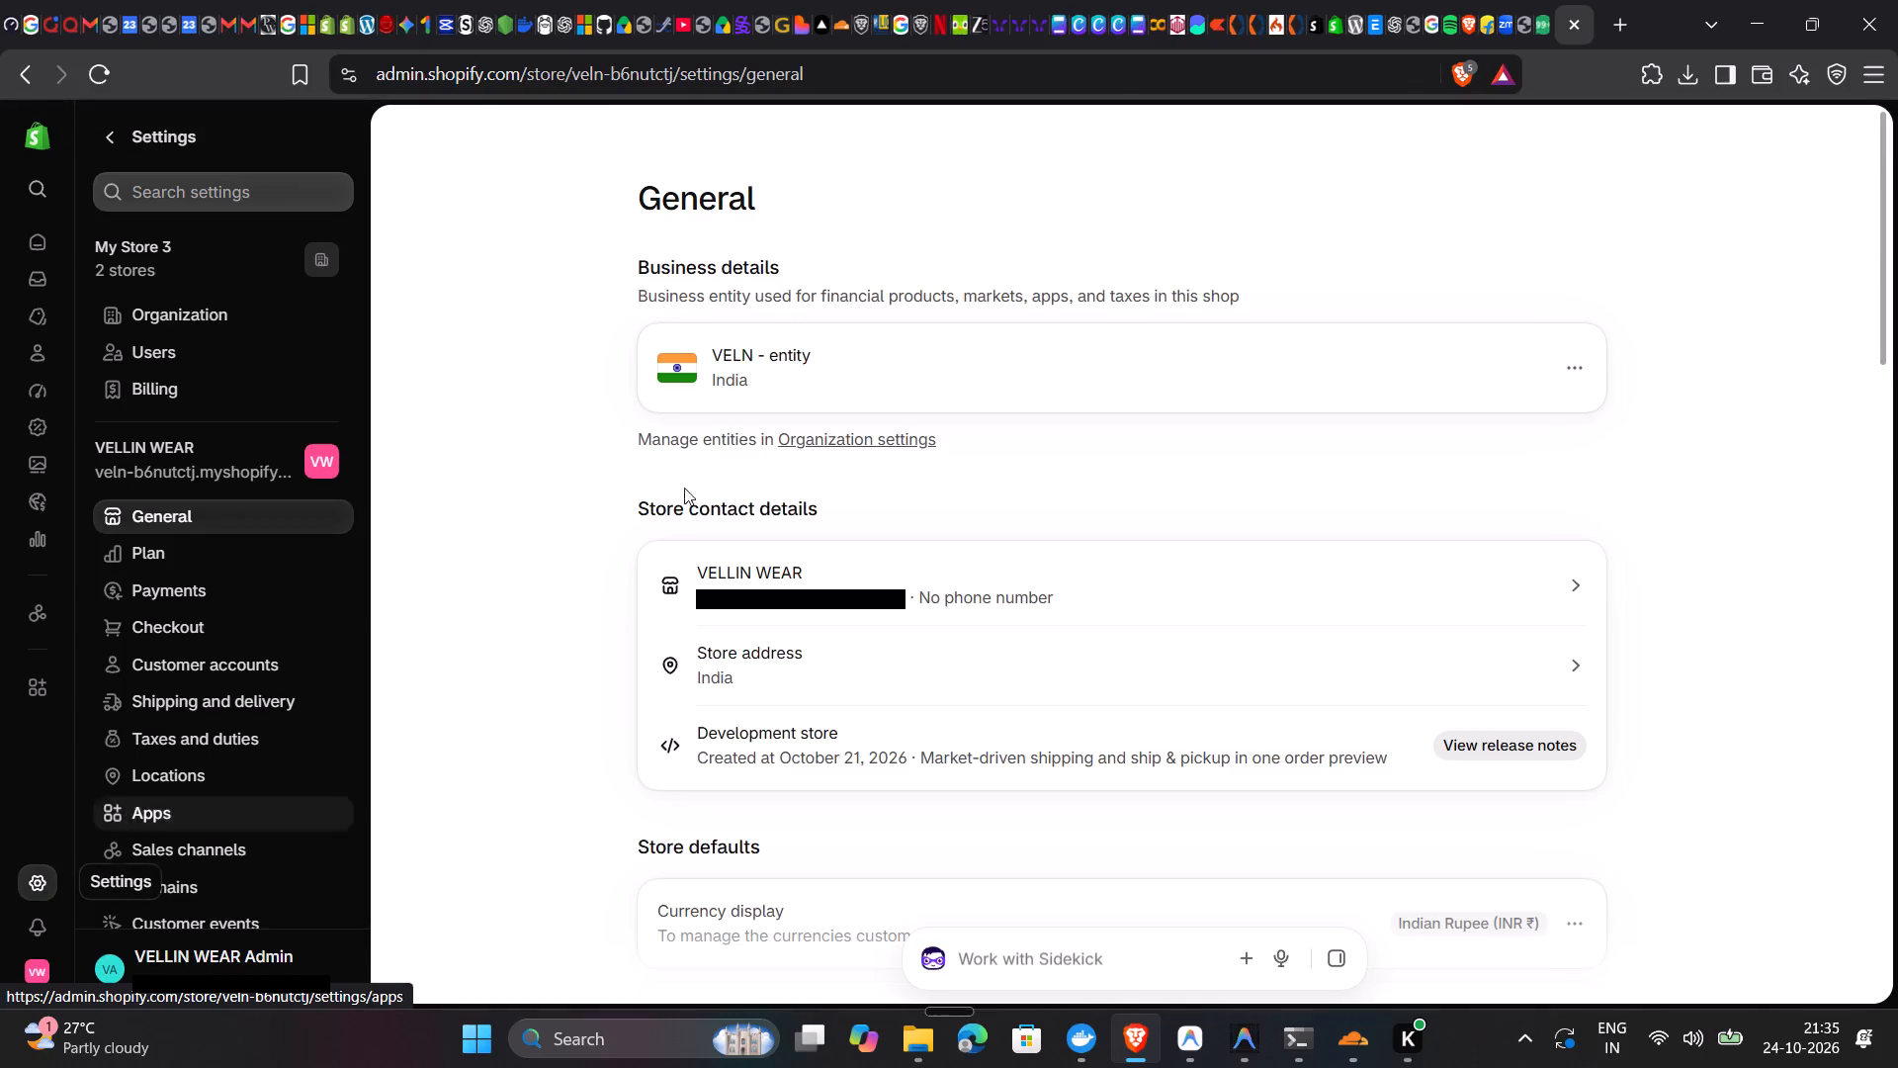
Review the General settings page from the business details through the store defaults, order ID format and resources.
{"action": "scroll", "coordinate": [695, 593], "scroll_direction": "down", "scroll_amount": 1}
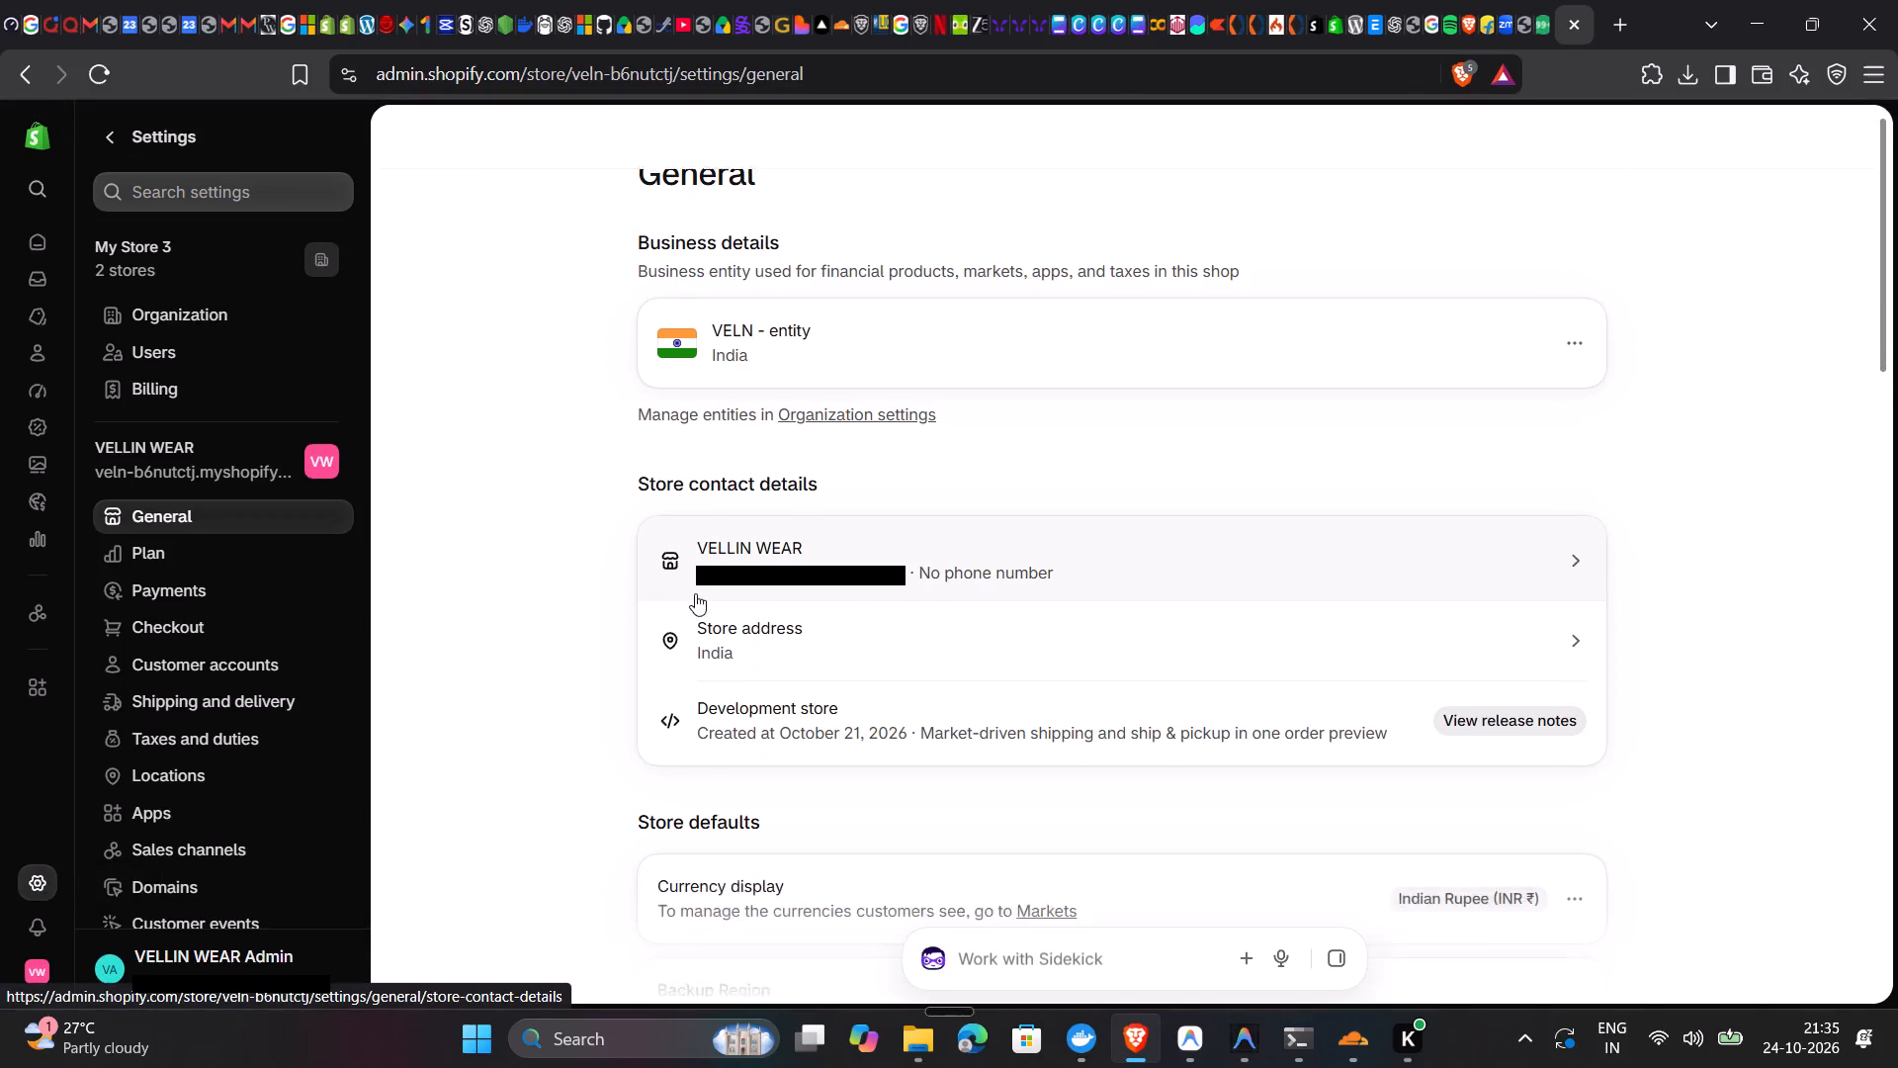
{"action": "scroll", "coordinate": [695, 593], "scroll_direction": "down", "scroll_amount": 6}
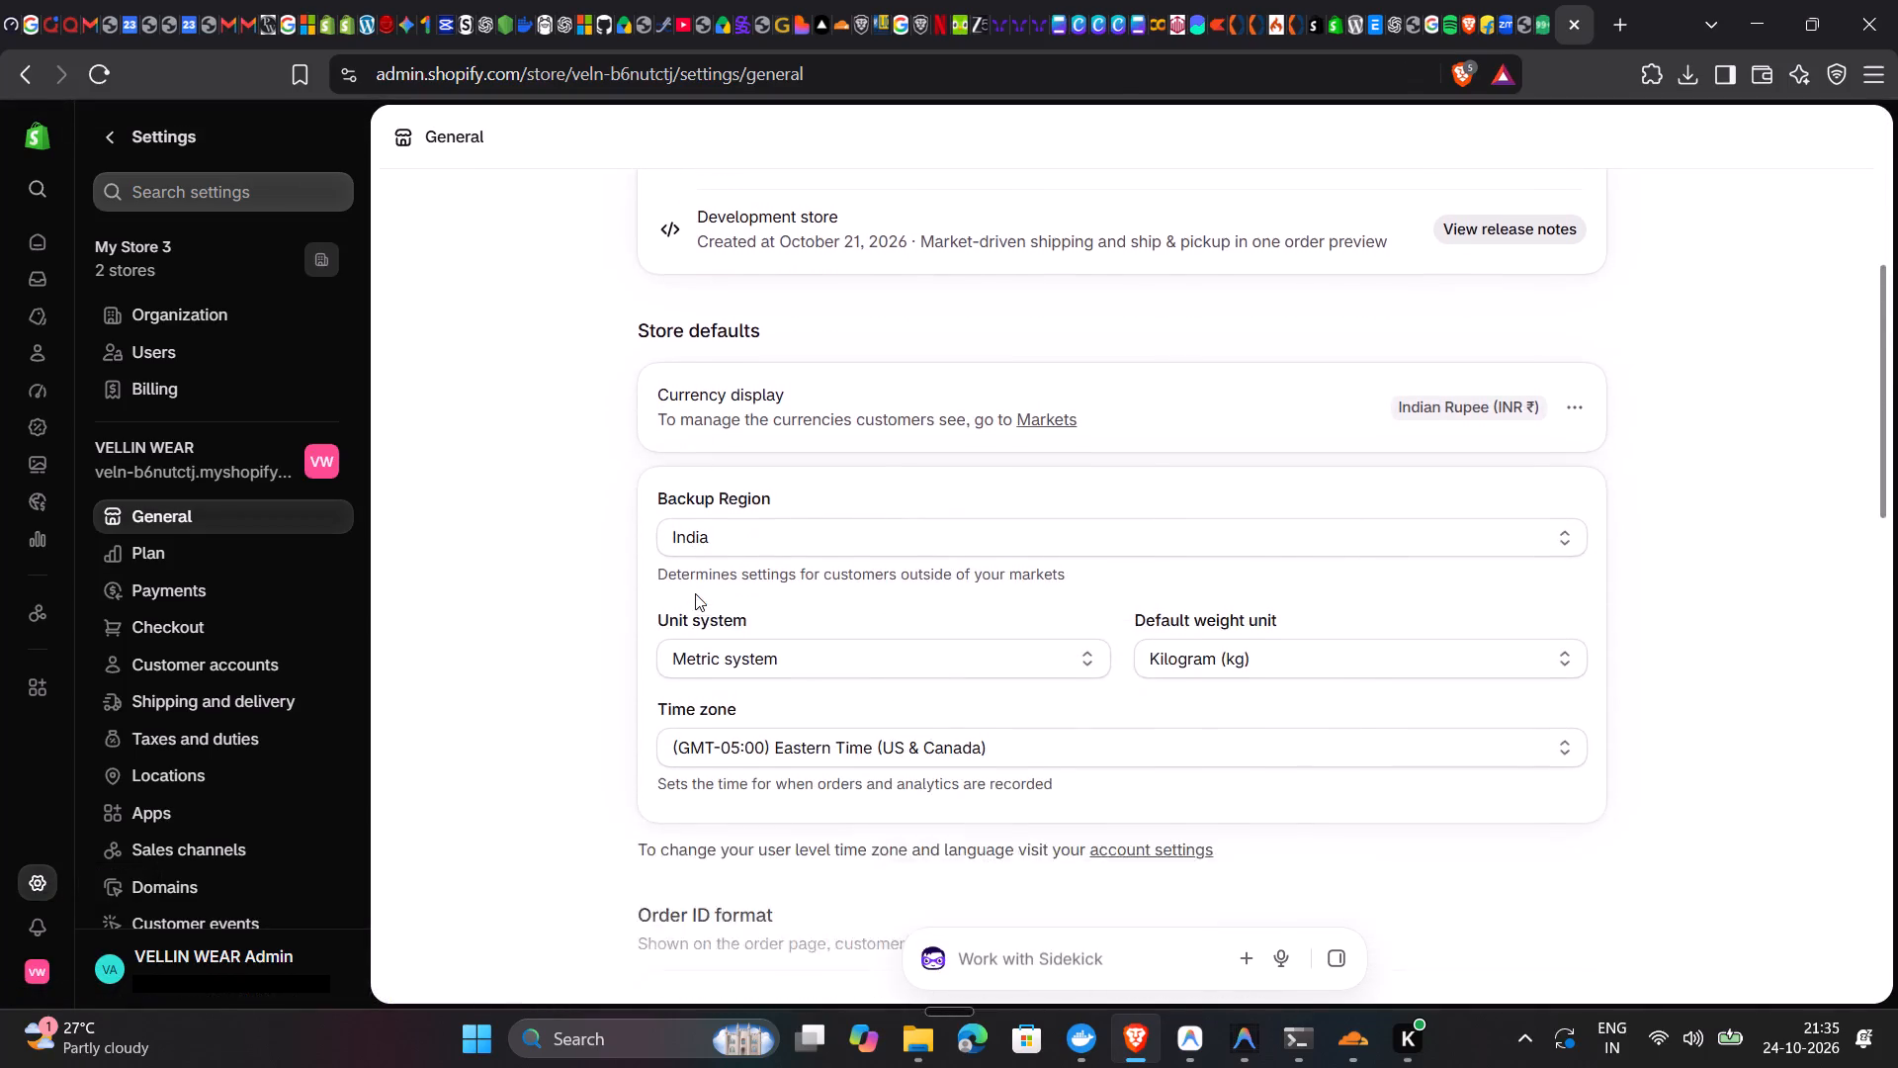
{"action": "scroll", "coordinate": [695, 593], "scroll_direction": "down", "scroll_amount": 4}
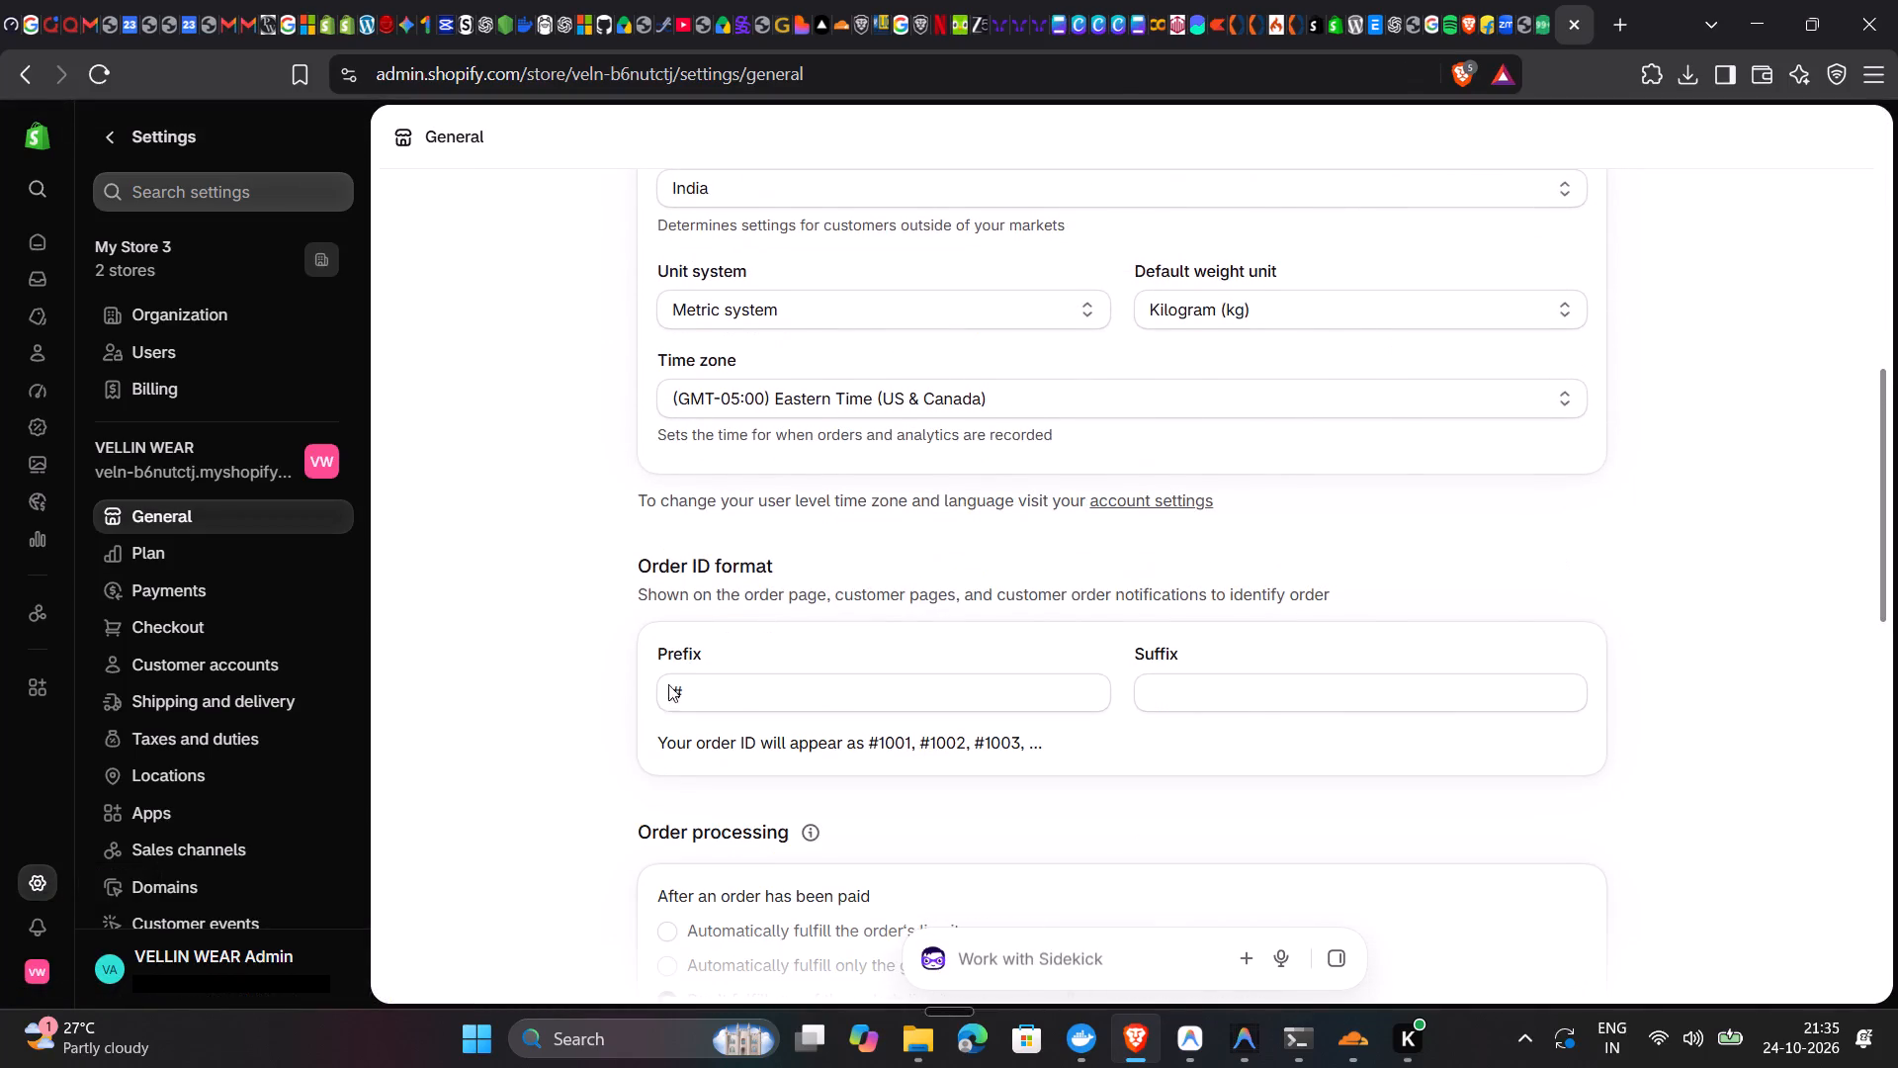
{"action": "scroll", "coordinate": [667, 691], "scroll_direction": "down", "scroll_amount": 5}
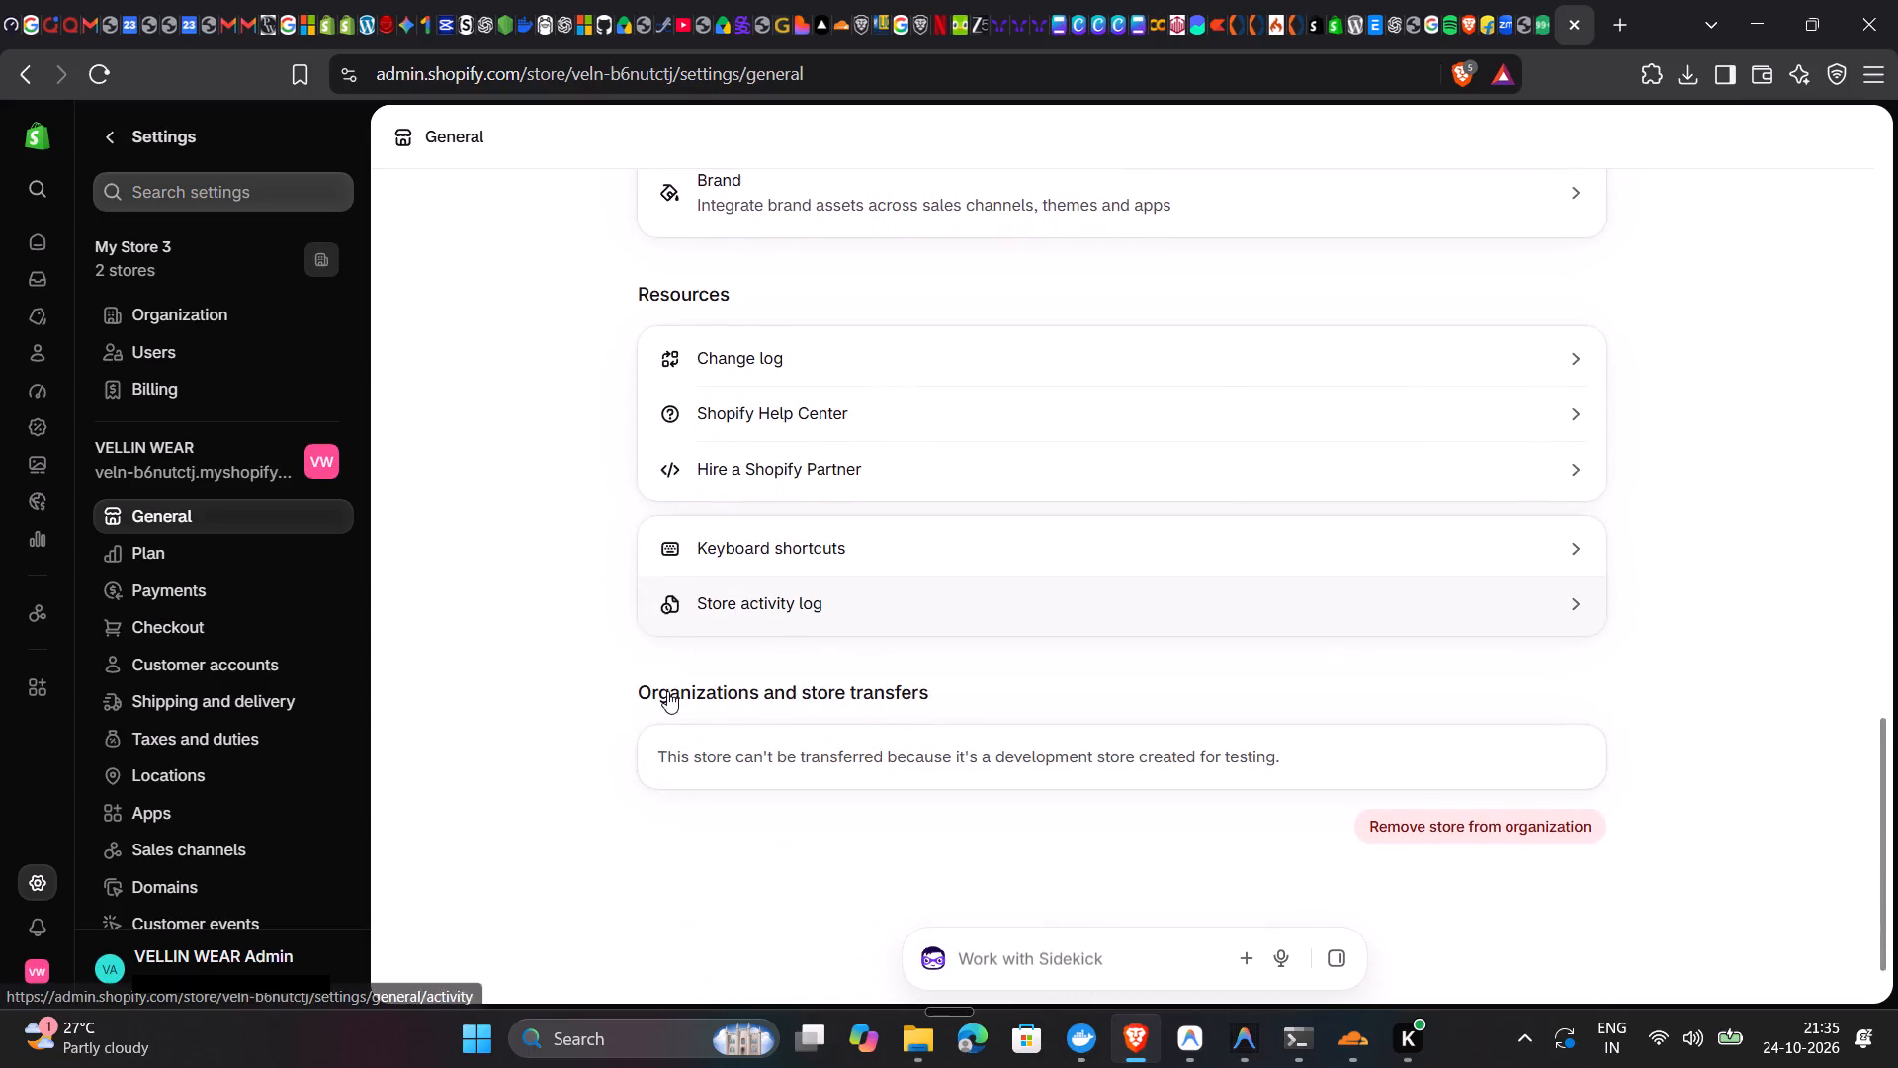
{"action": "scroll", "coordinate": [667, 691], "scroll_direction": "down", "scroll_amount": 6}
{"action": "scroll", "coordinate": [667, 691], "scroll_direction": "up", "scroll_amount": 15}
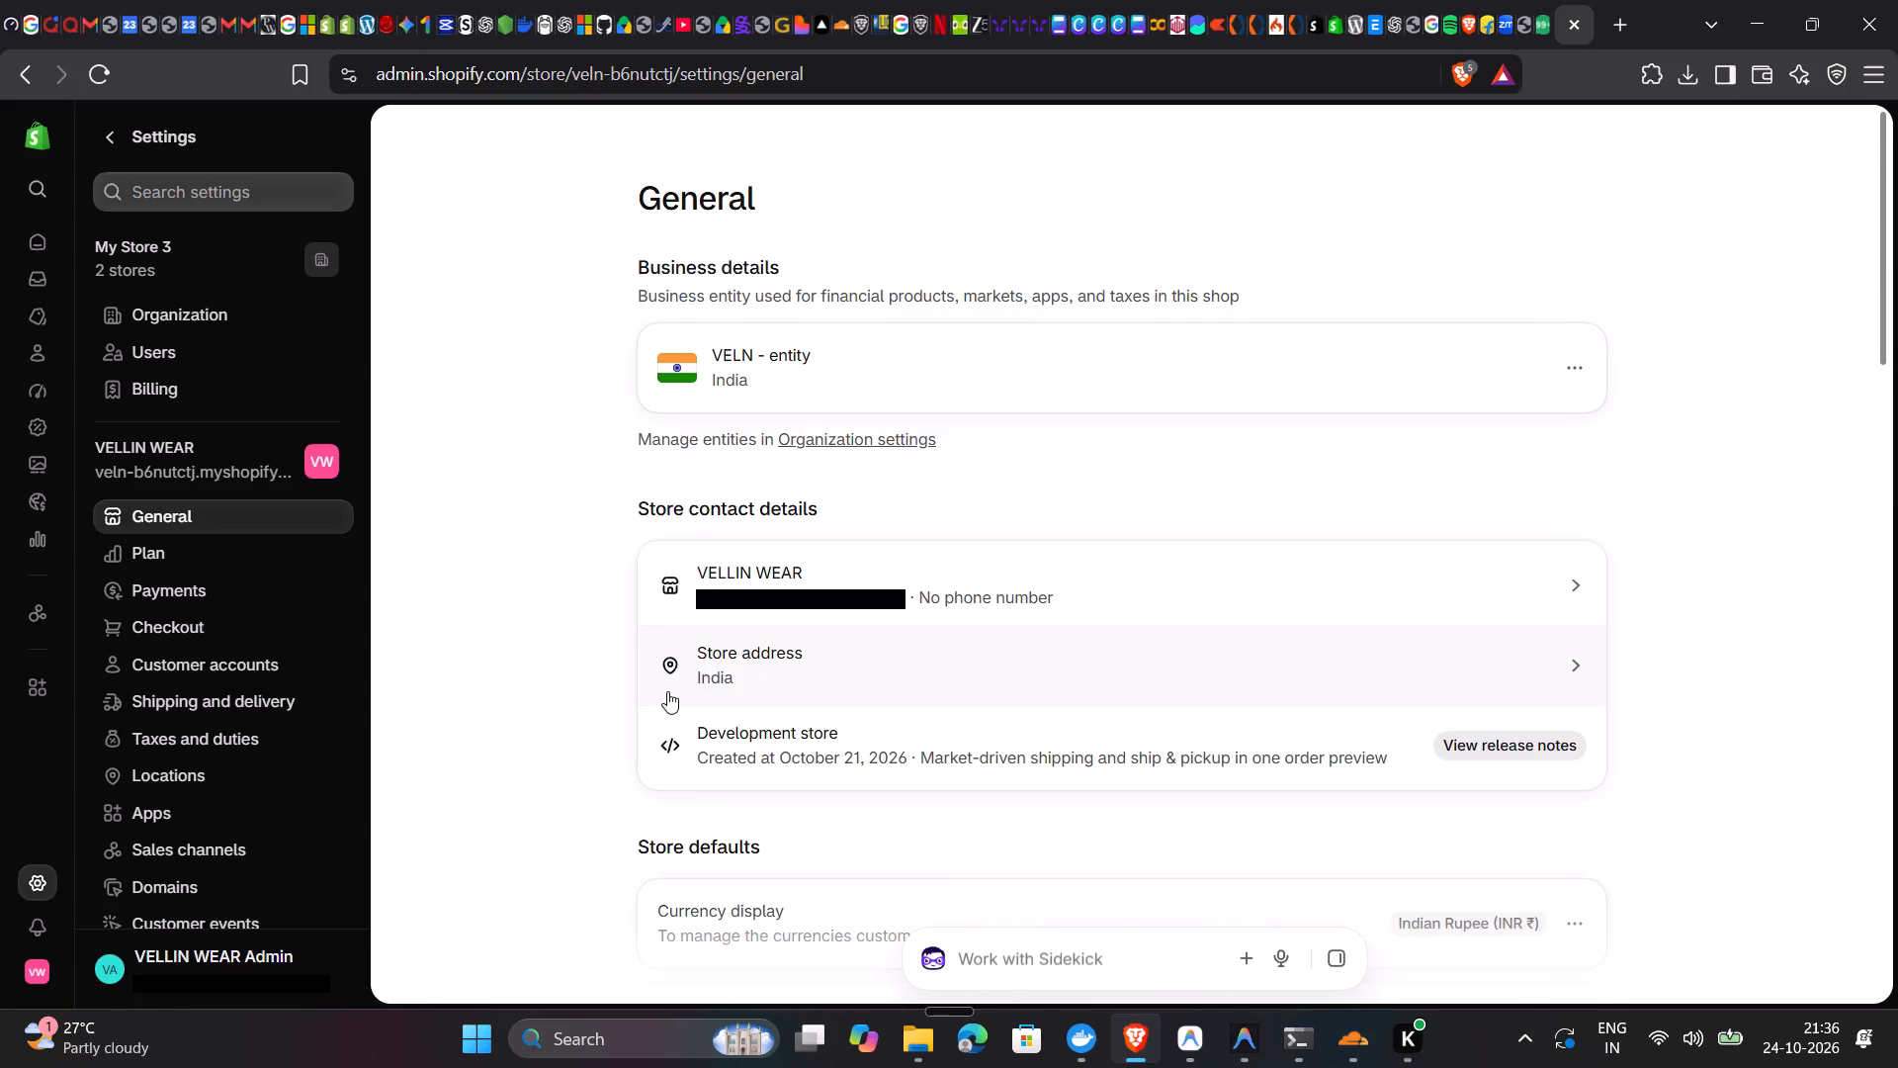
On the store's Home page, attach the Vellin Wear Logo image from the Downloads folder in File Explorer to a Sidekick prompt.
{"action": "scroll", "coordinate": [667, 691], "scroll_direction": "up", "scroll_amount": 4}
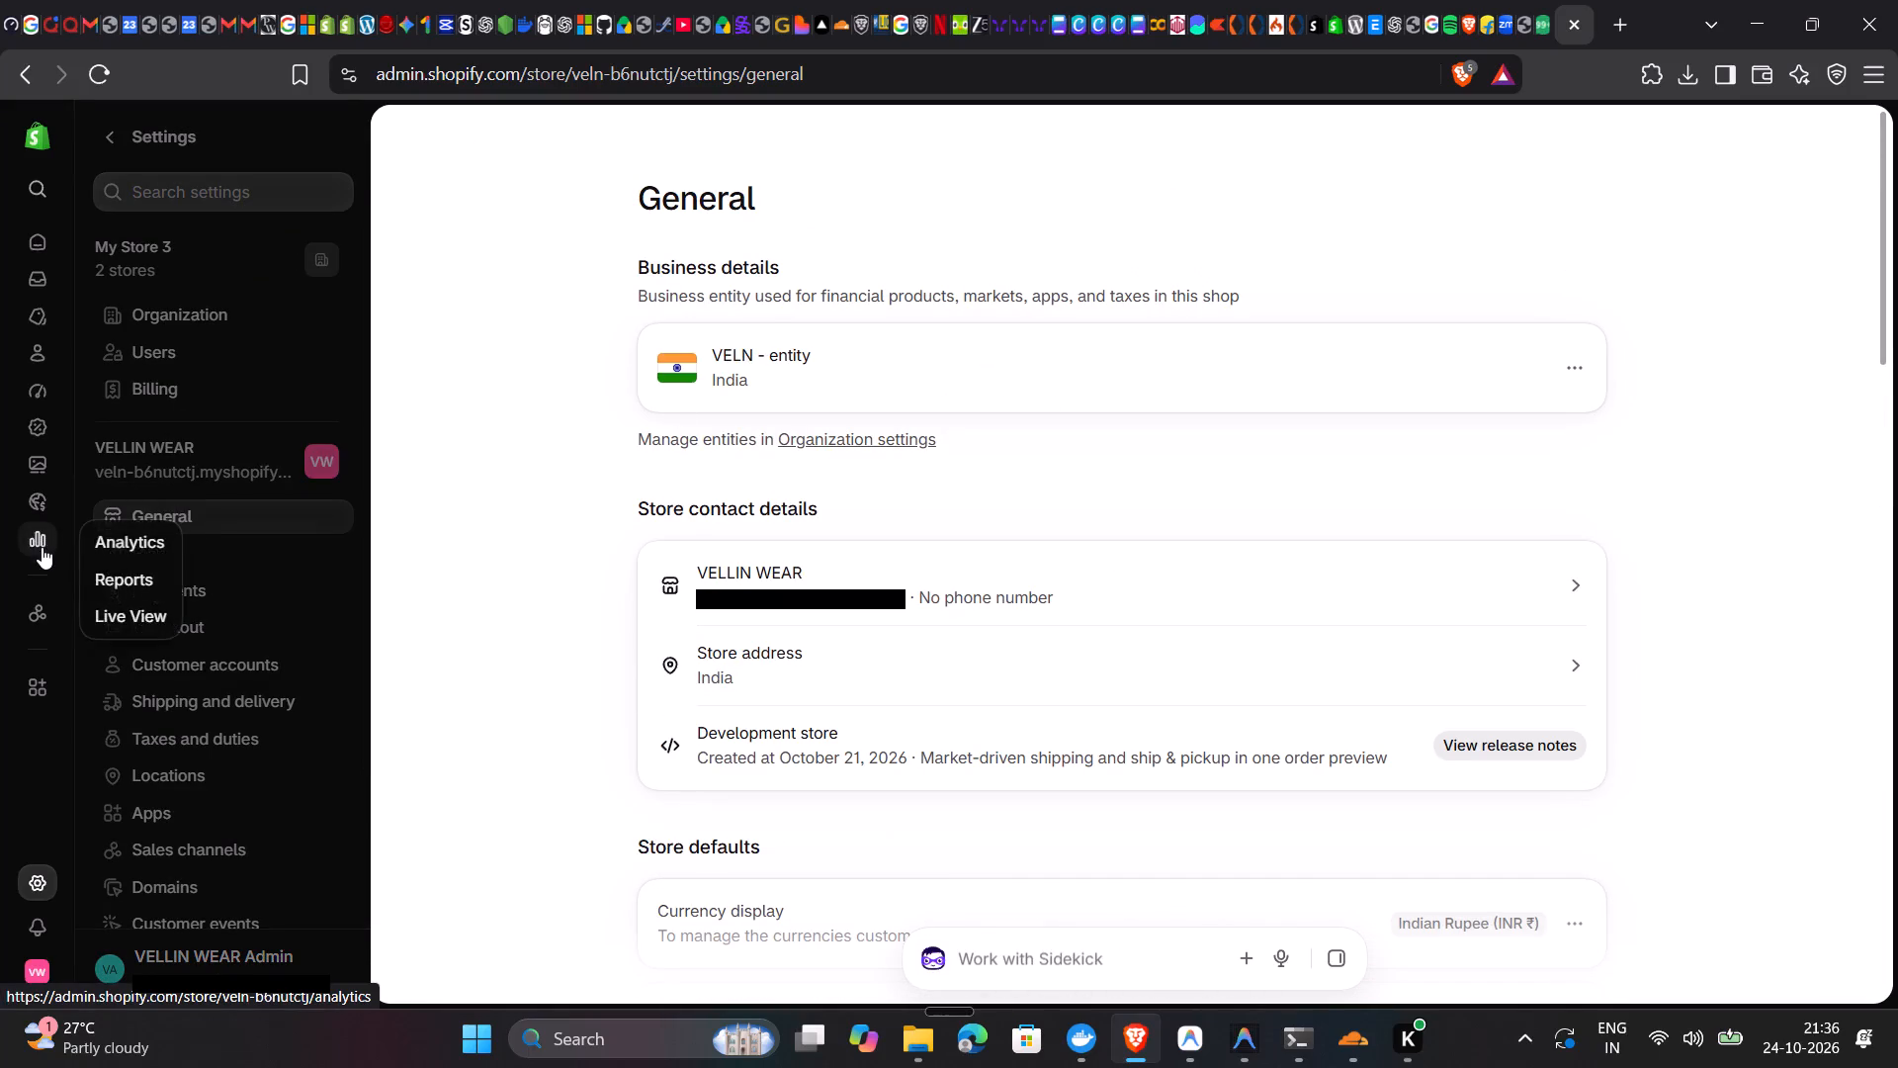
{"action": "left_click", "coordinate": [43, 229]}
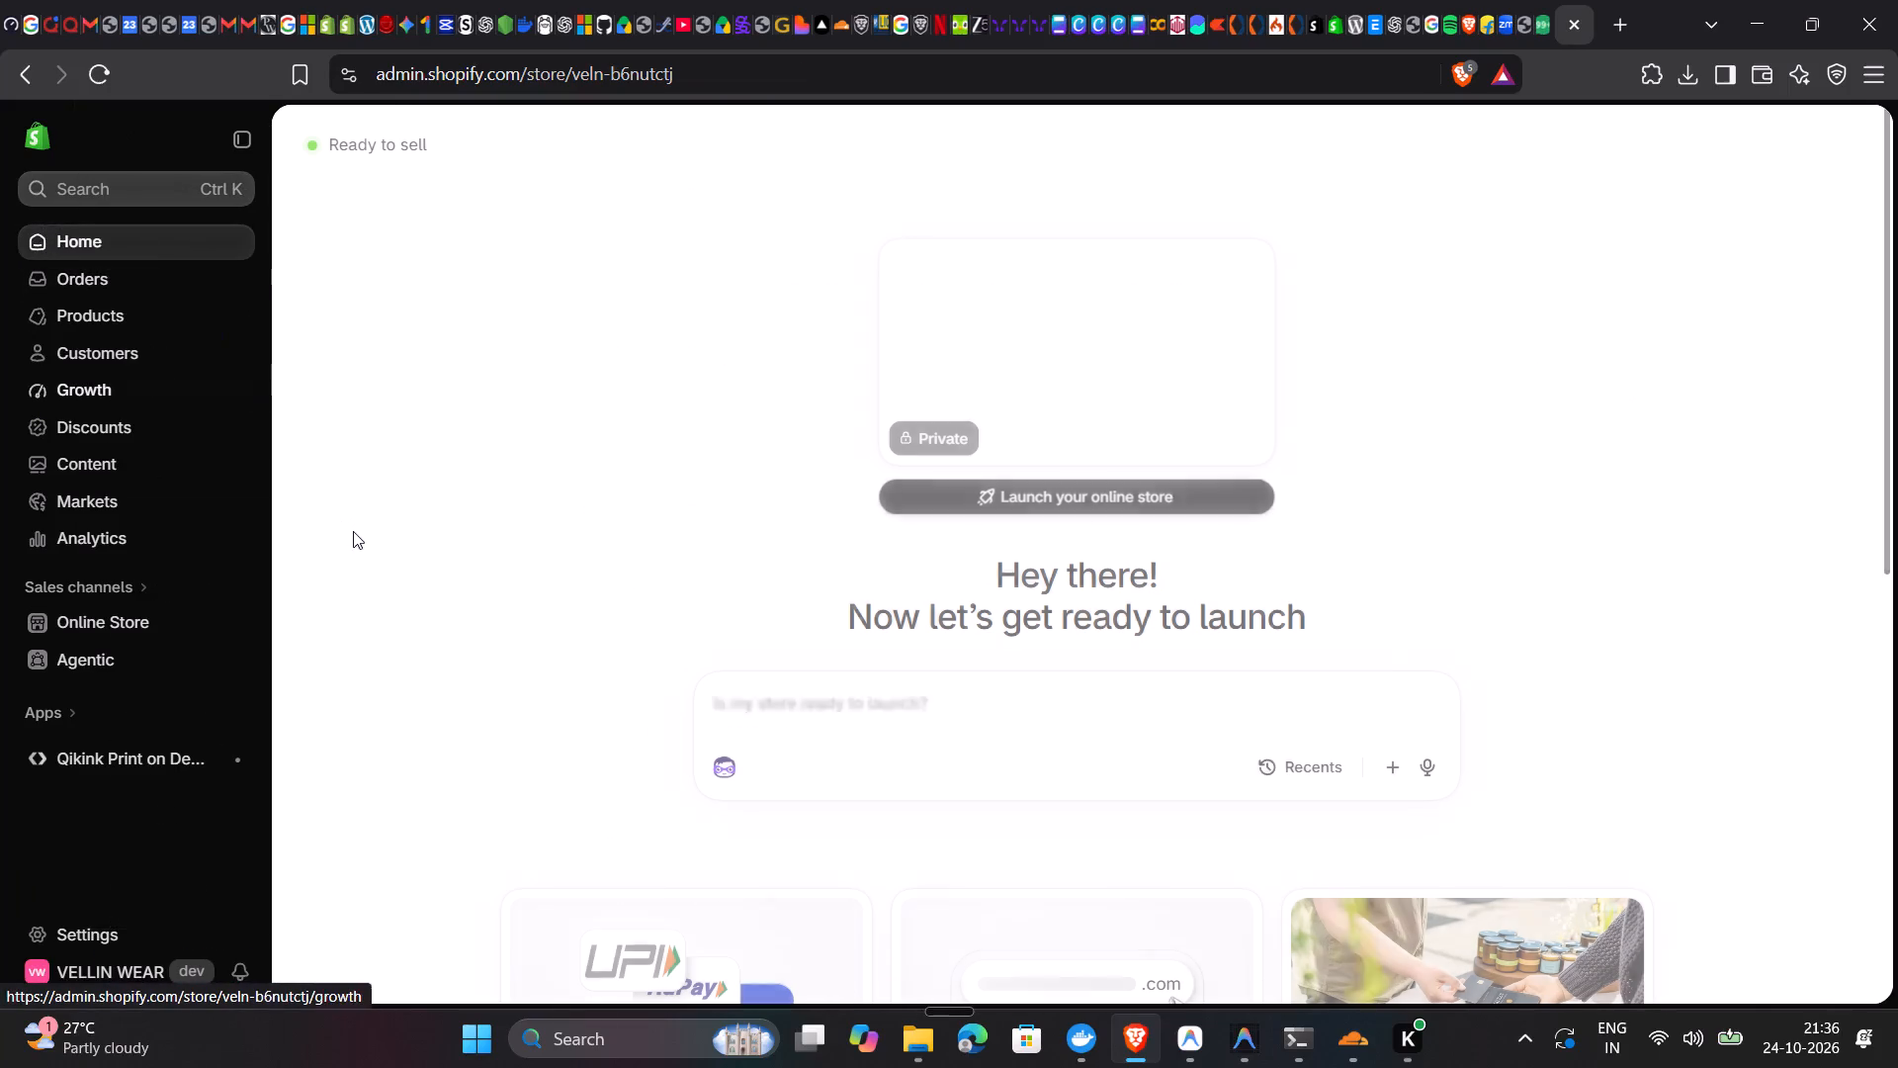
{"action": "left_click", "coordinate": [849, 705]}
{"action": "key", "text": "alt+Tab"}
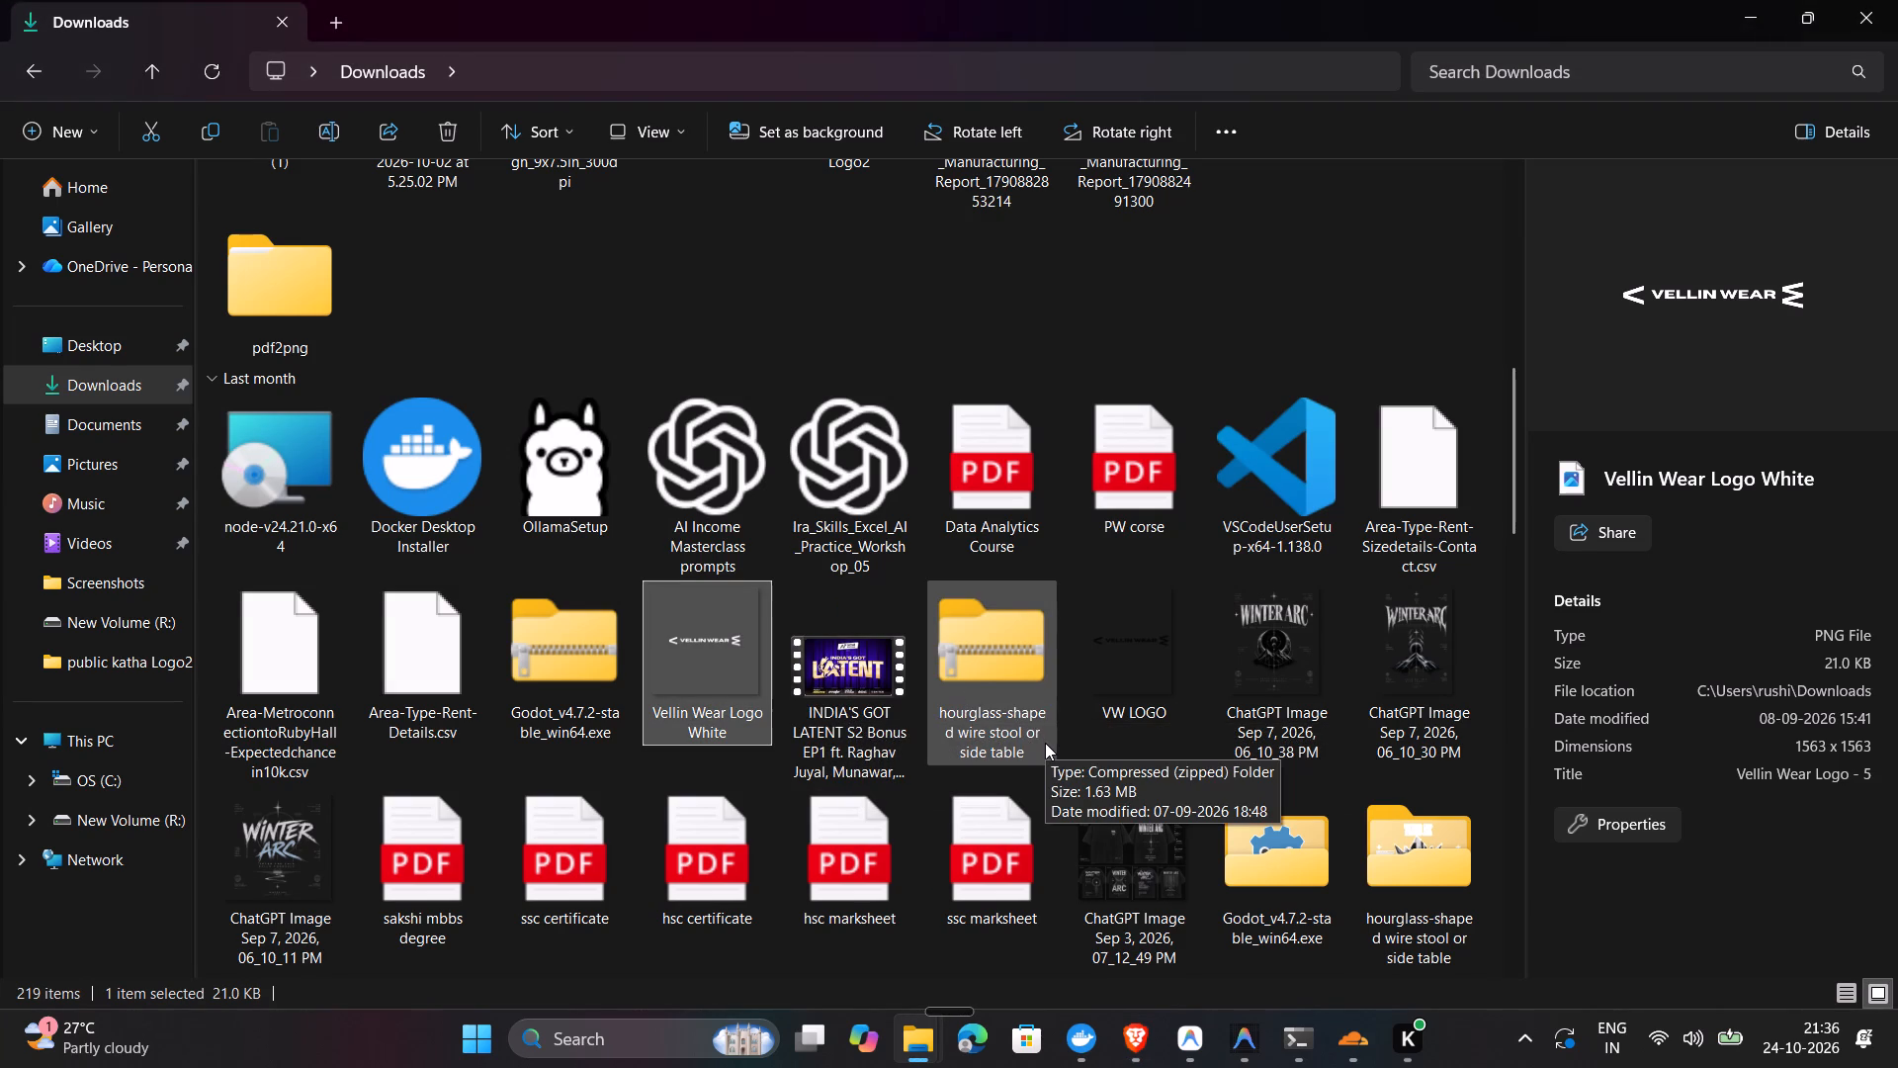
{"action": "scroll", "coordinate": [1045, 743], "scroll_direction": "down", "scroll_amount": 4}
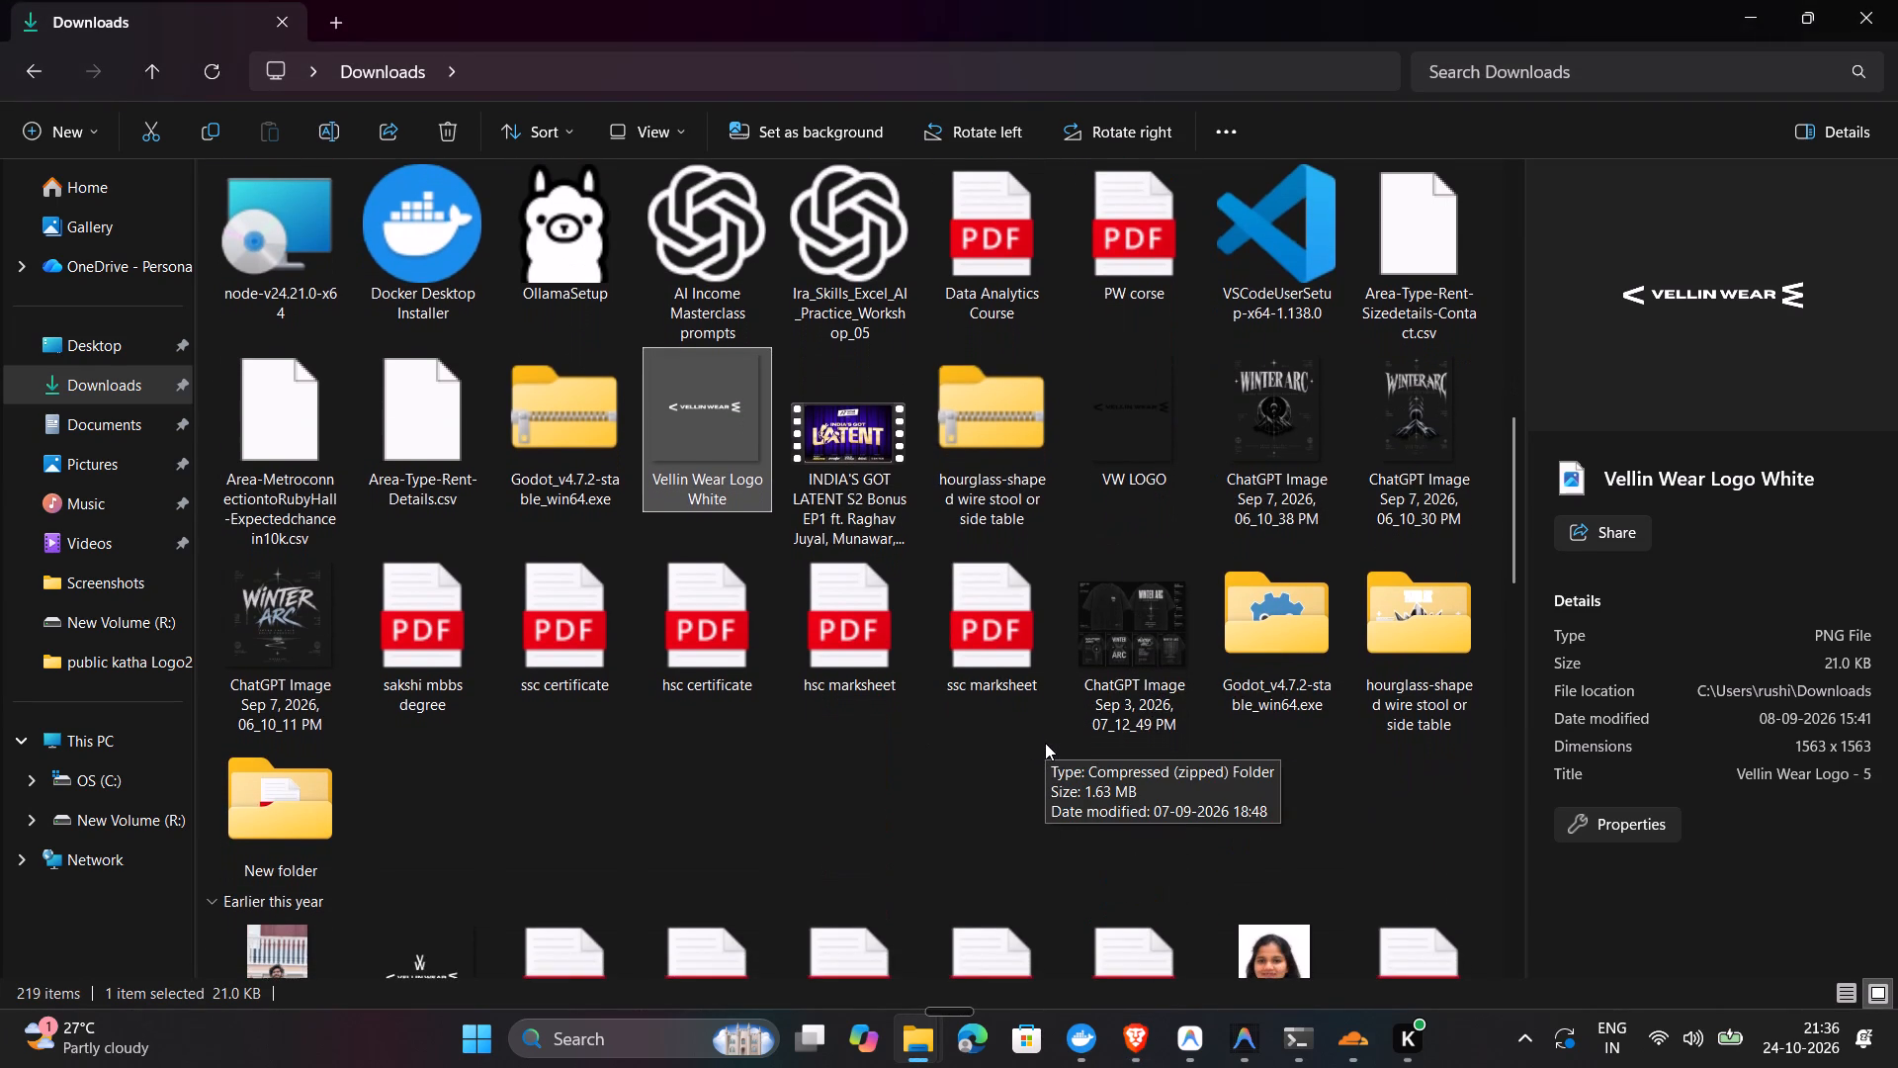
{"action": "scroll", "coordinate": [1045, 743], "scroll_direction": "down", "scroll_amount": 2}
{"action": "left_click", "coordinate": [842, 735]}
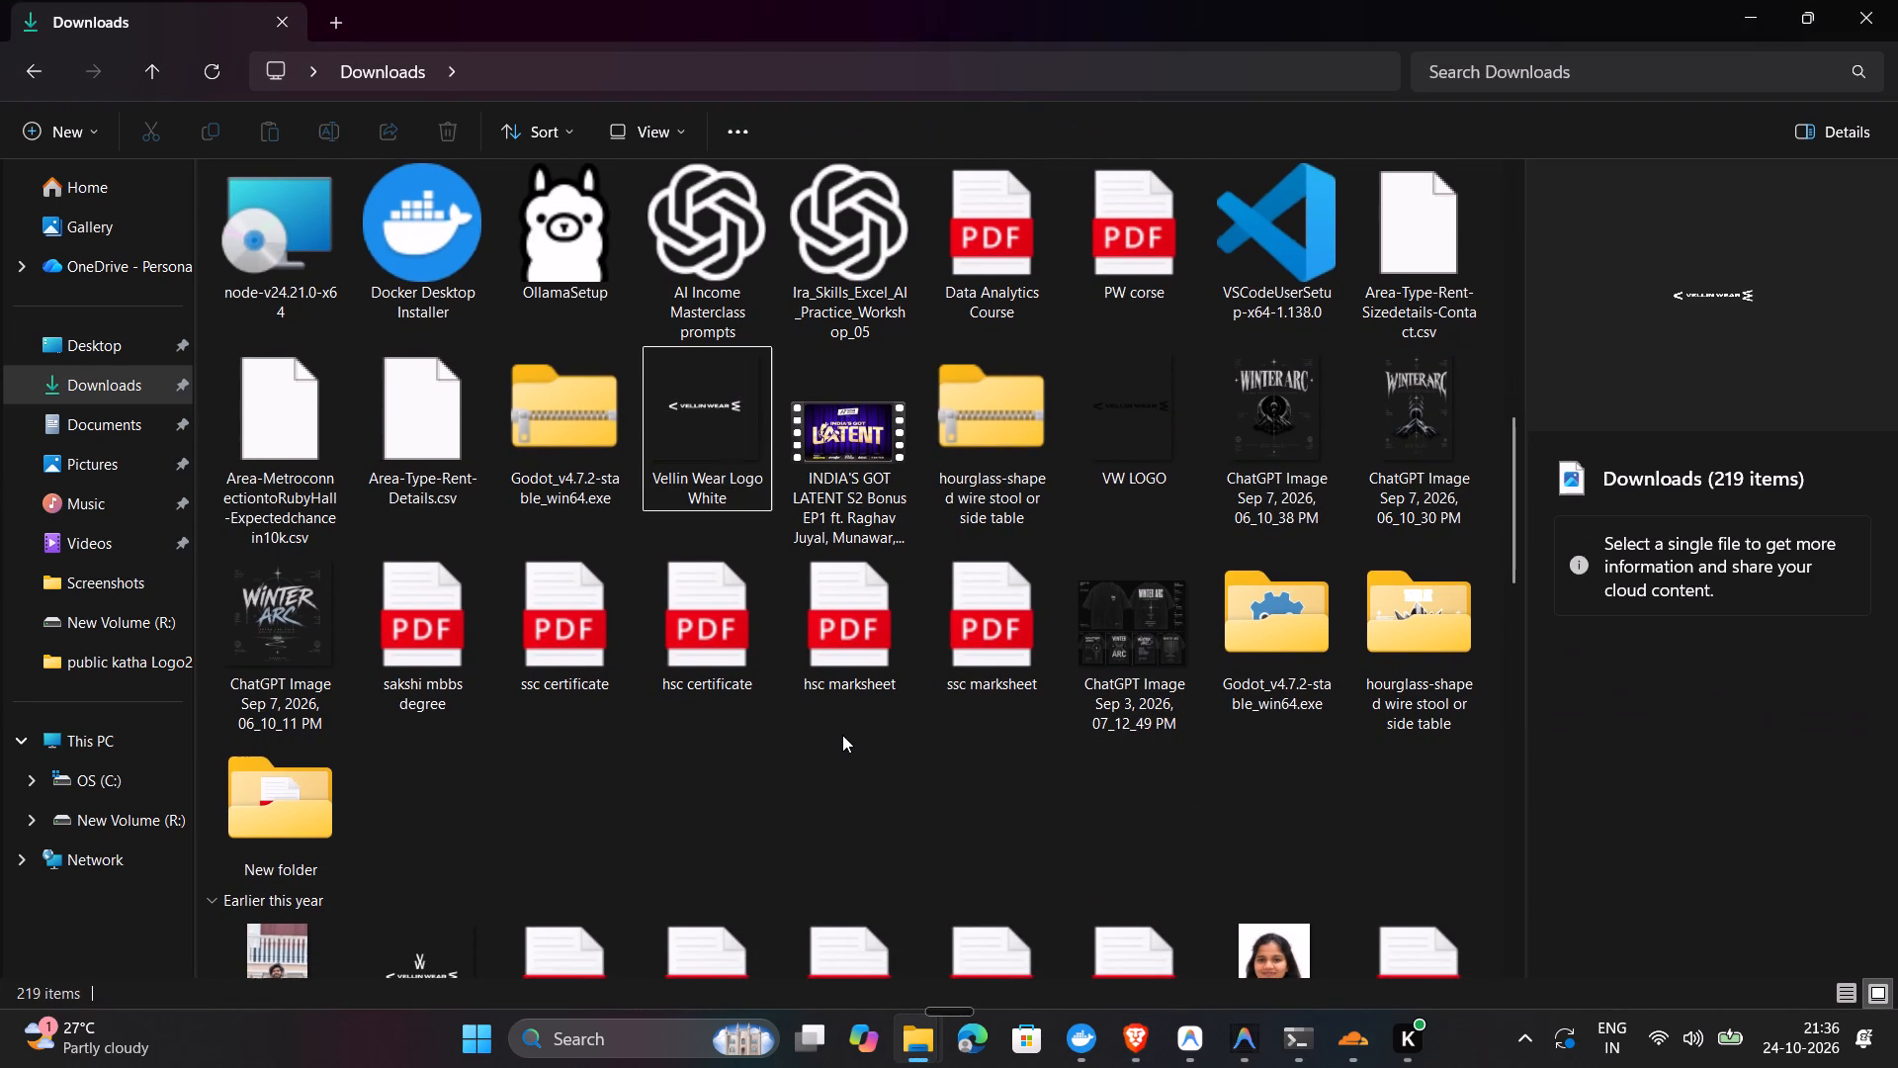
{"action": "scroll", "coordinate": [842, 735], "scroll_direction": "down", "scroll_amount": 2}
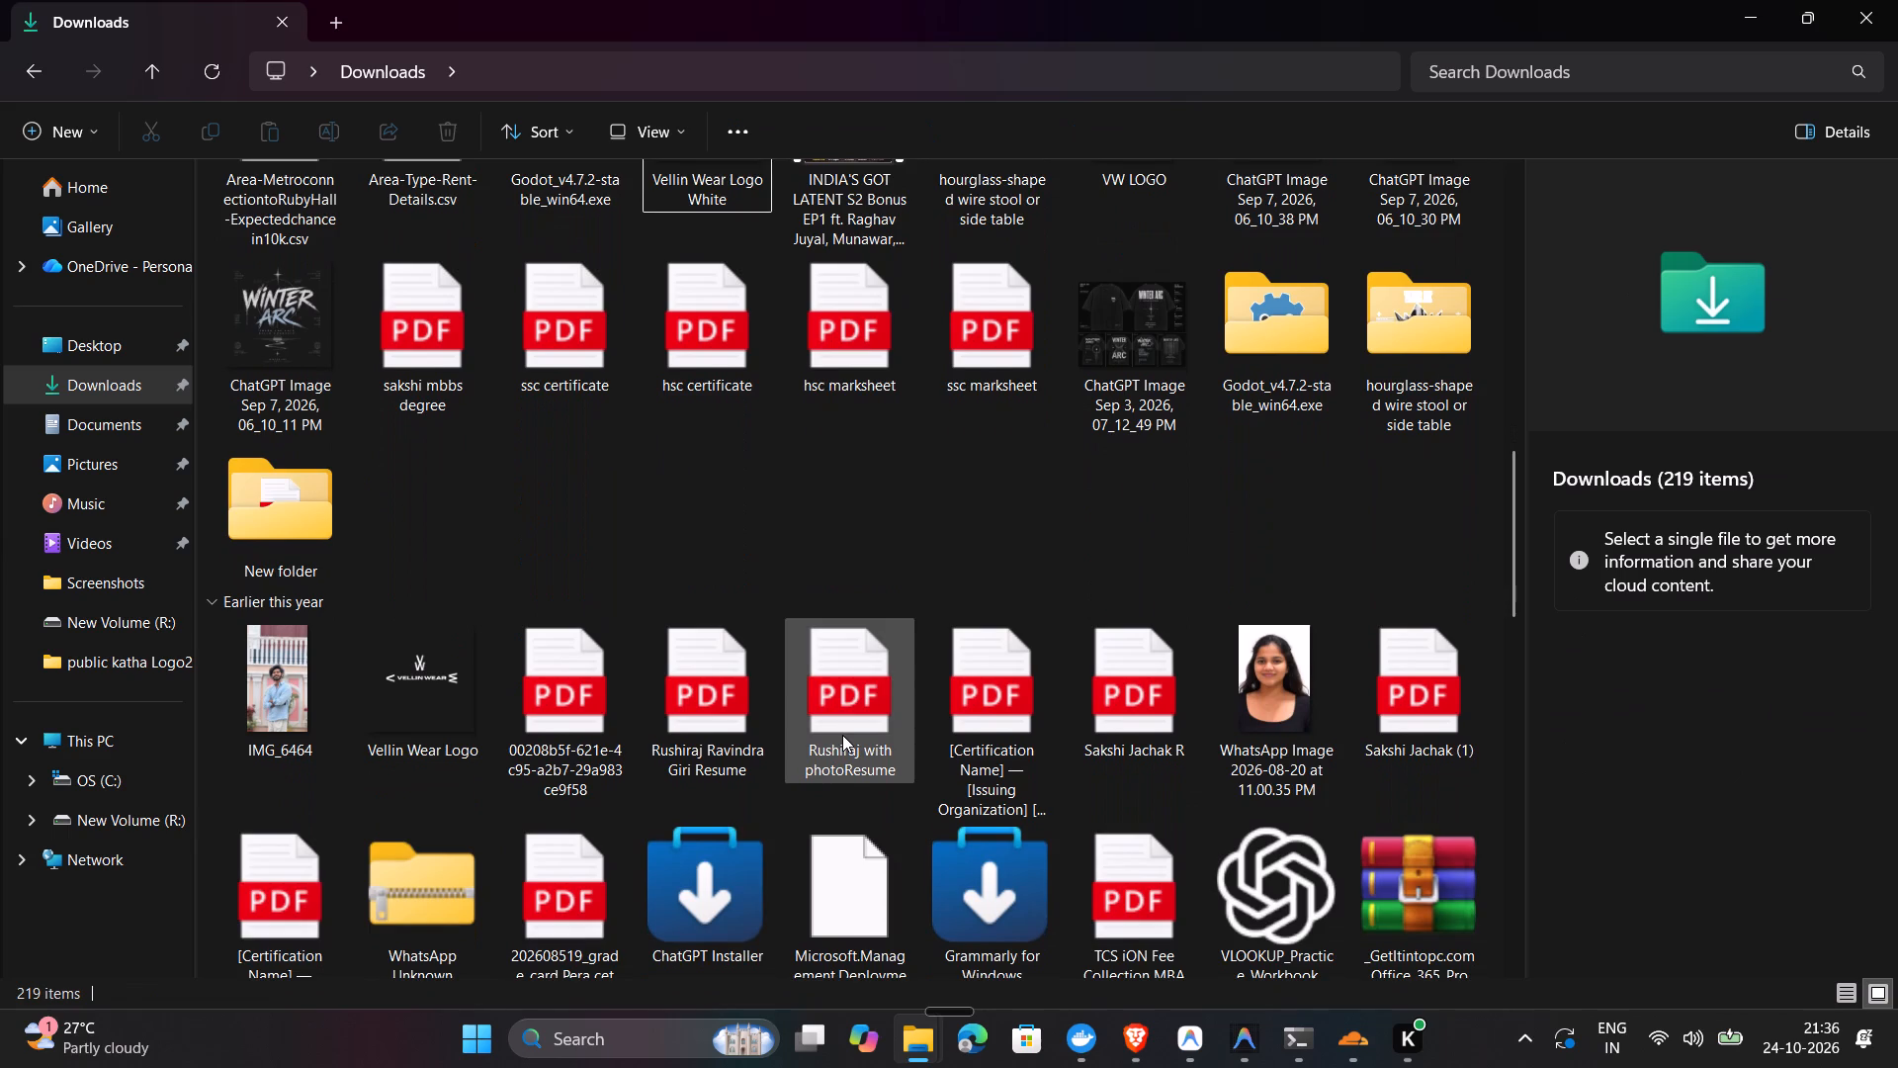
{"action": "scroll", "coordinate": [842, 735], "scroll_direction": "down", "scroll_amount": 2}
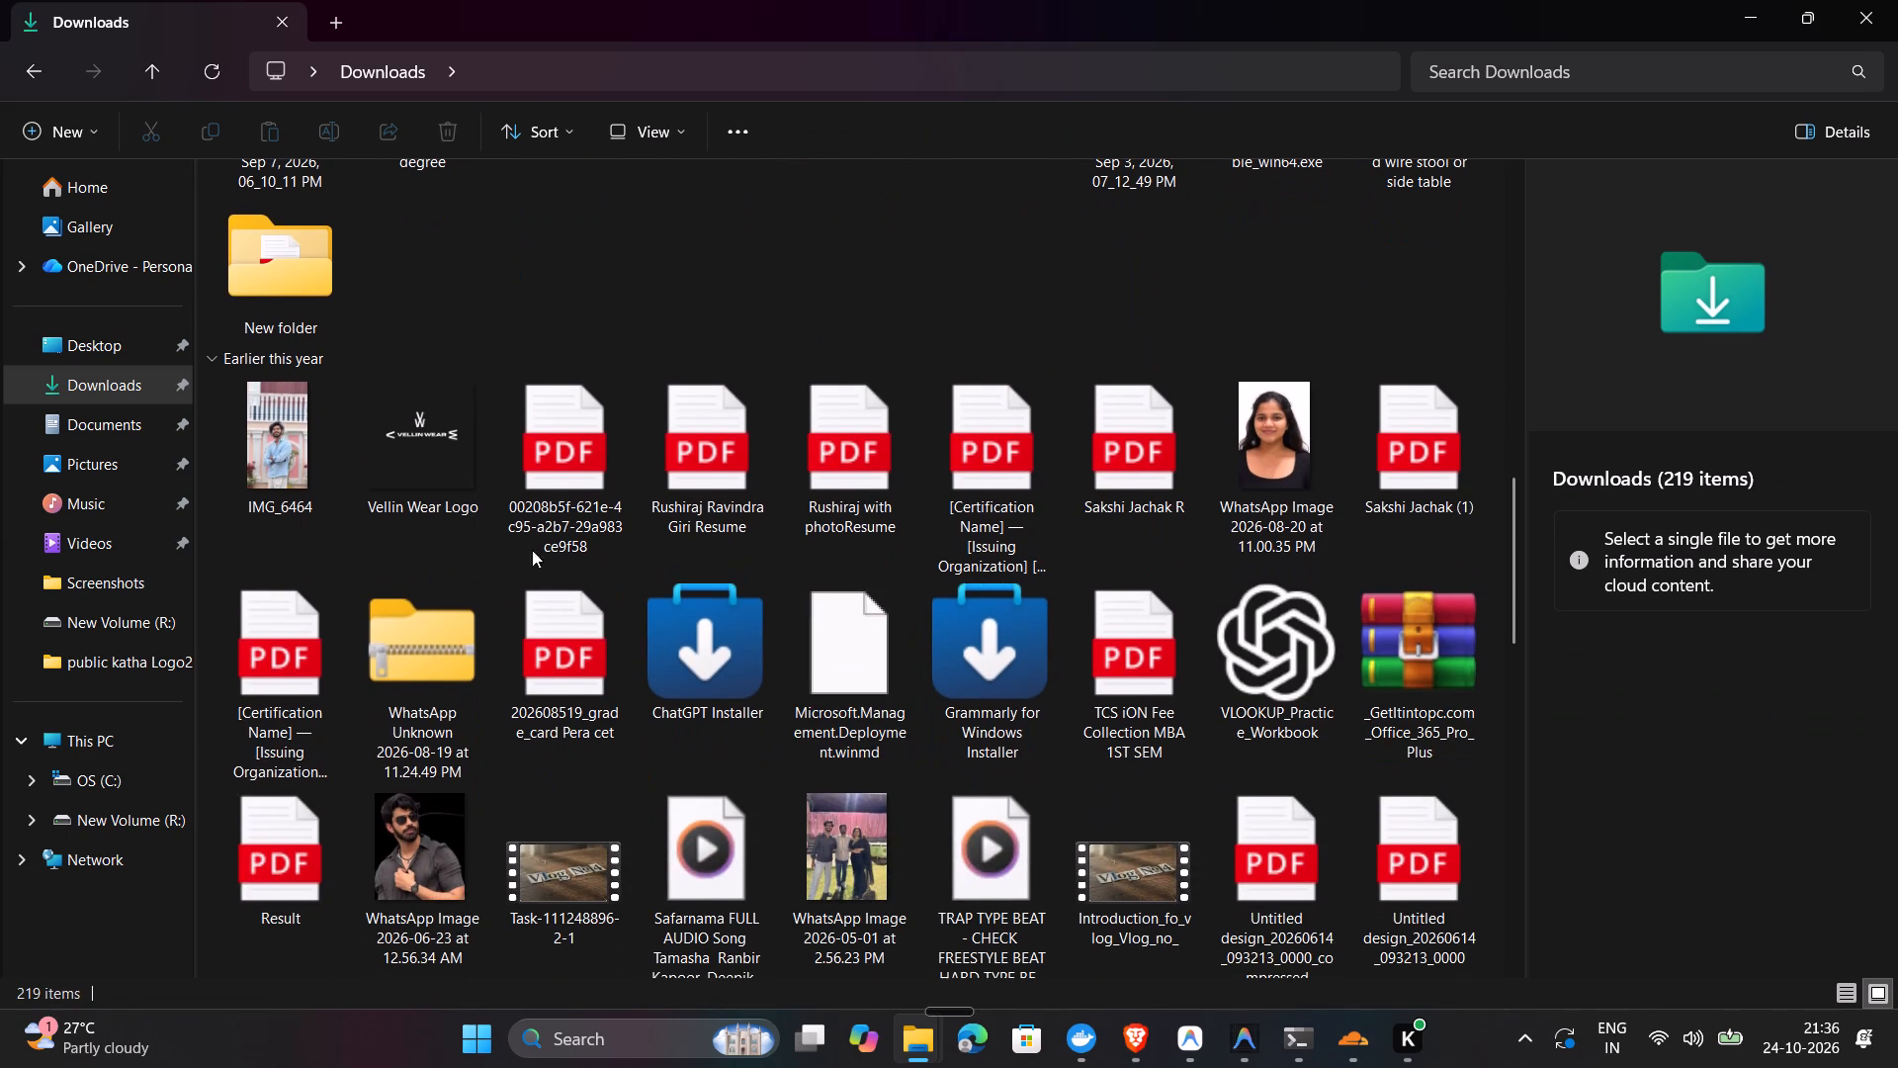
{"action": "left_click", "coordinate": [416, 454]}
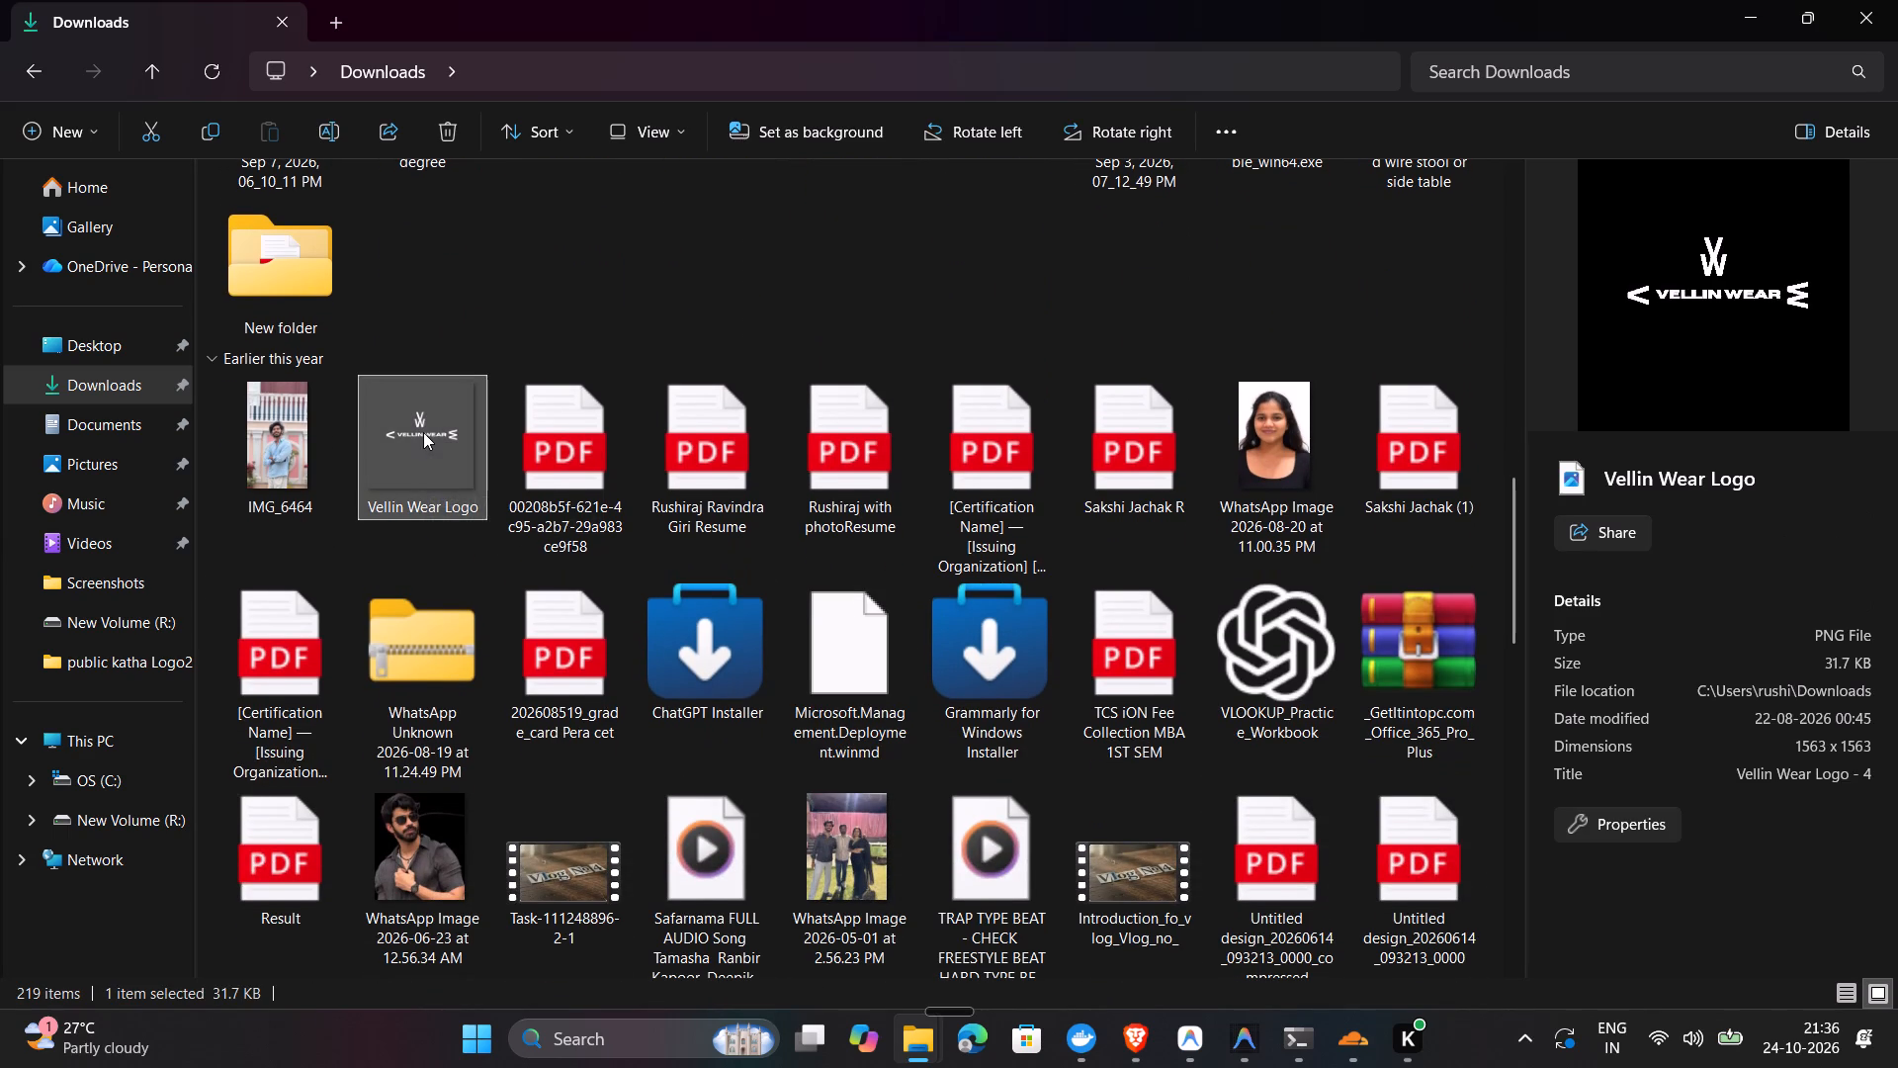
{"action": "left_click_drag", "start_coordinate": [423, 432], "coordinate": [816, 465]}
{"action": "key", "text": "alt+Tab"}
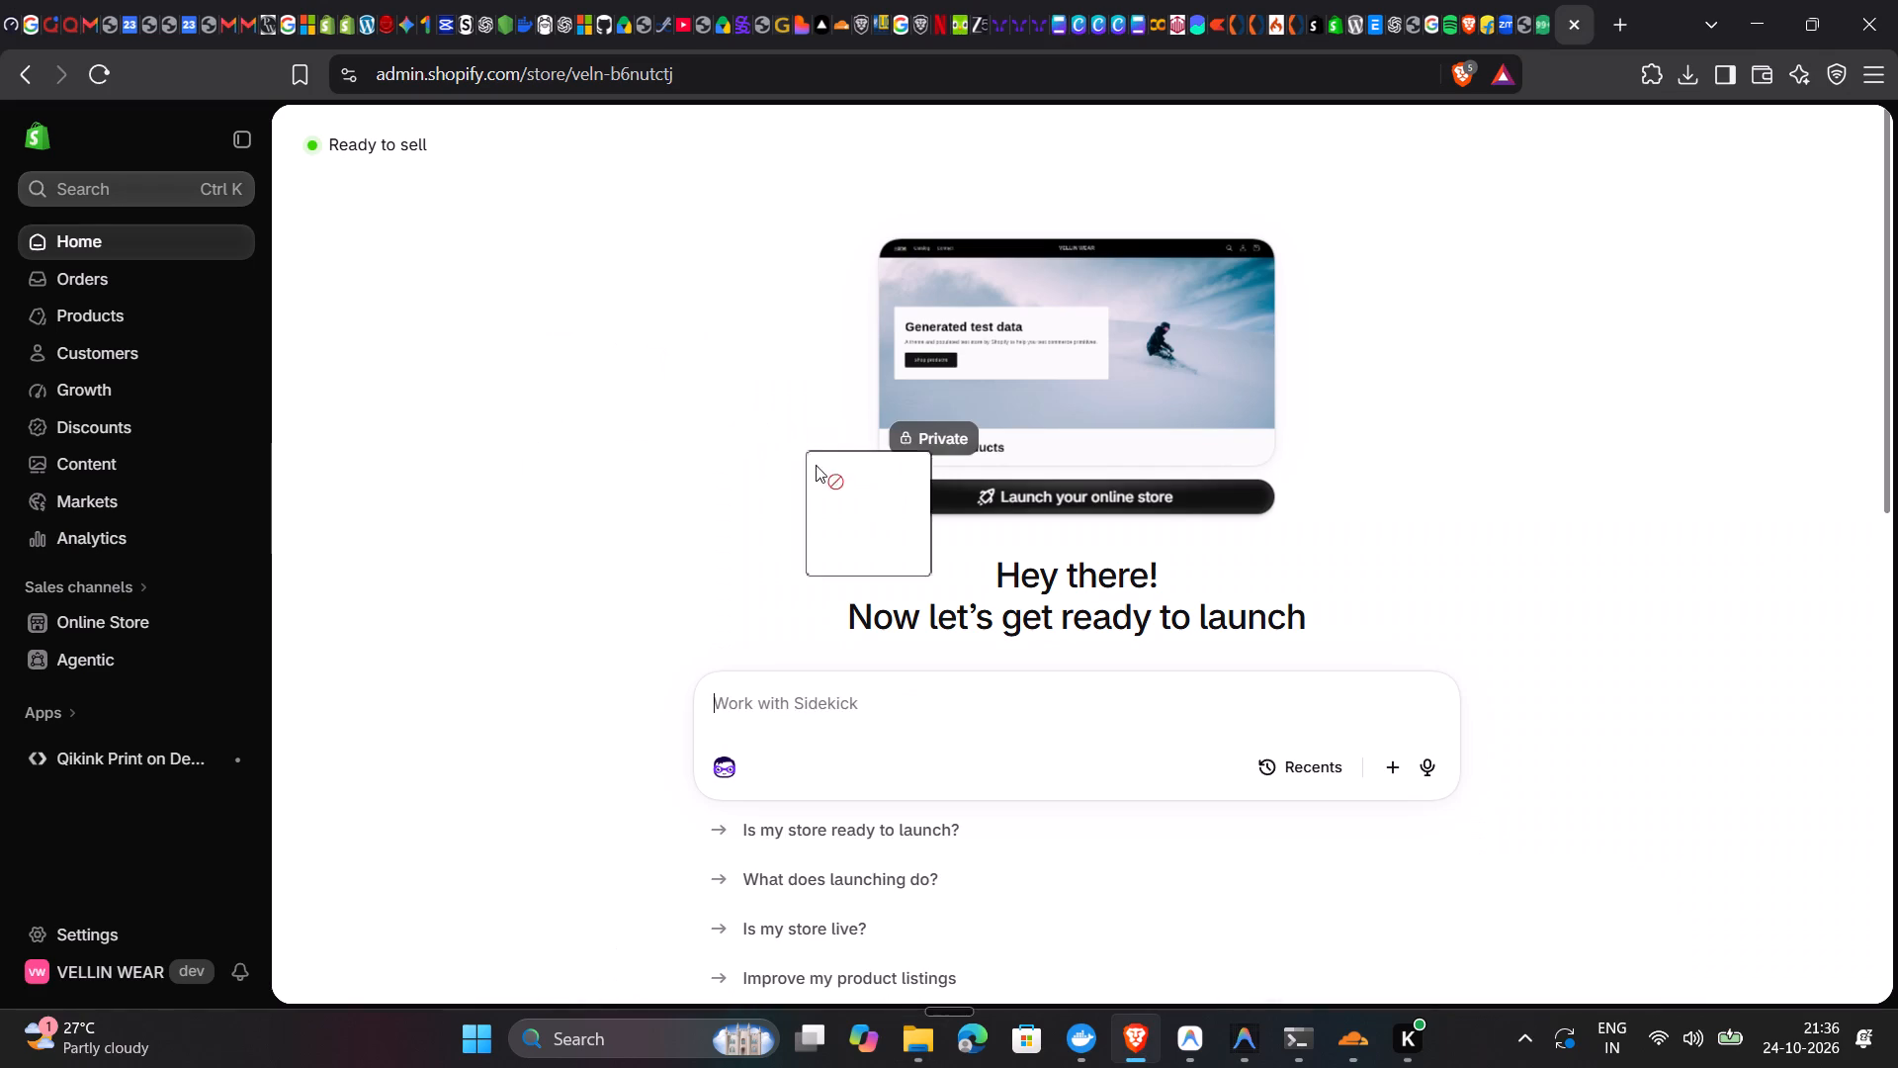
{"action": "left_click_drag", "start_coordinate": [816, 465], "coordinate": [783, 689]}
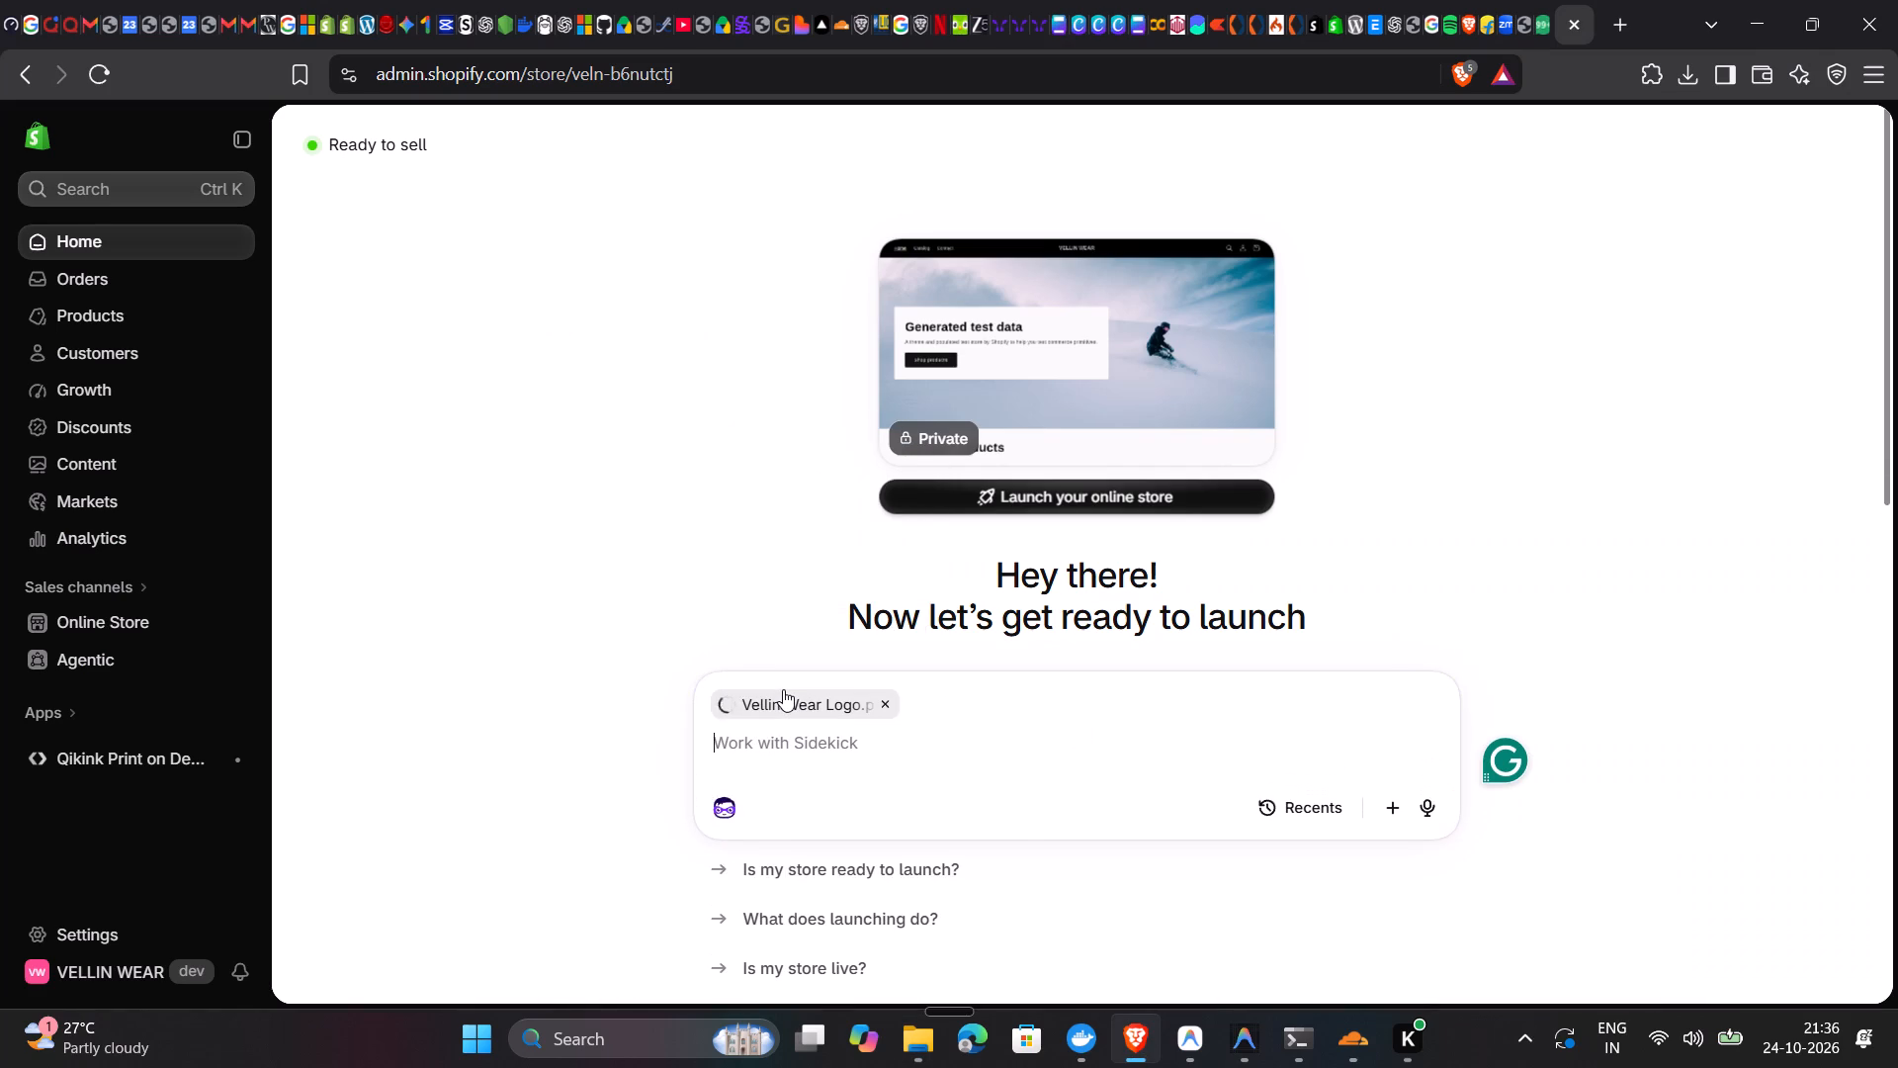
Send the attached image to Sidekick with the message "Logo", and close the conversation after its reply.
{"action": "left_click", "coordinate": [819, 757]}
{"action": "type", "text": "lOGO"}
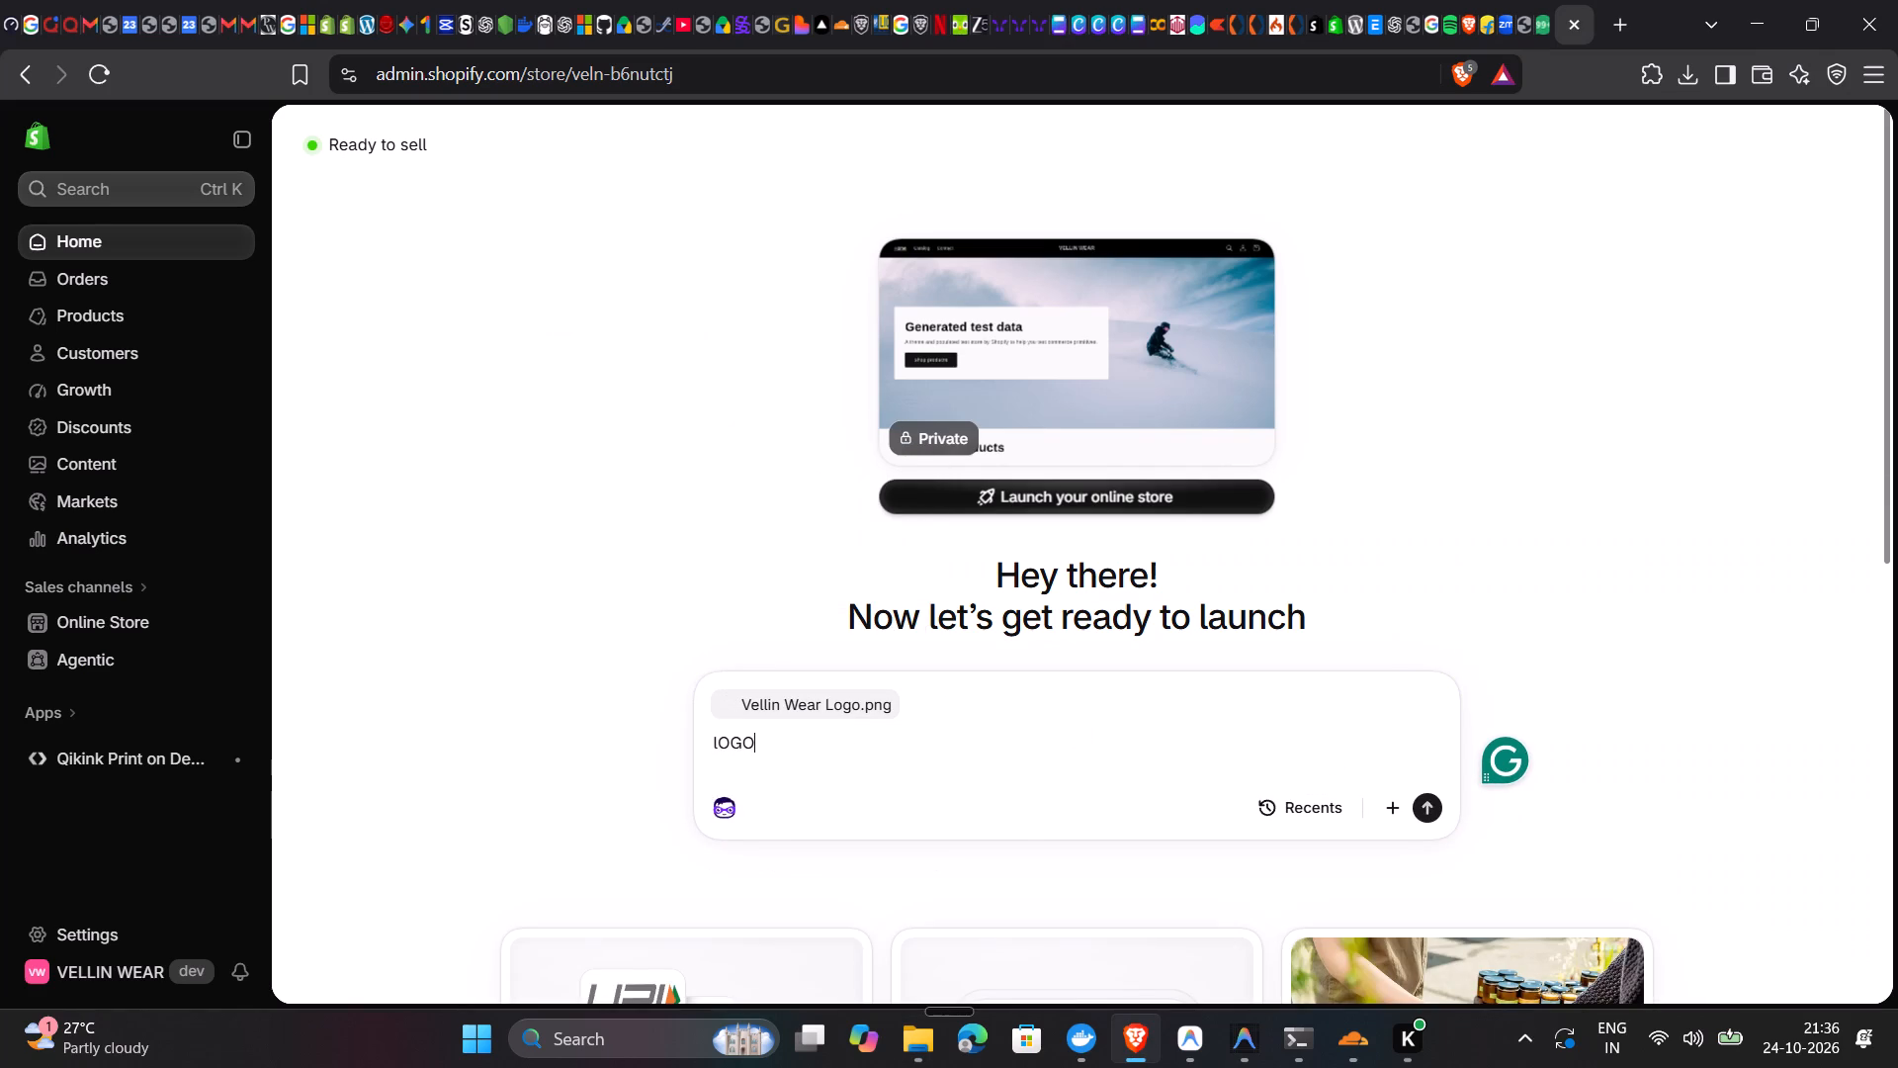
{"action": "key", "text": "BackSpace"}
{"action": "key", "text": "BackSpace"}
{"action": "key", "text": "BackSpace"}
{"action": "key", "text": "BackSpace"}
{"action": "key", "text": "BackSpace"}
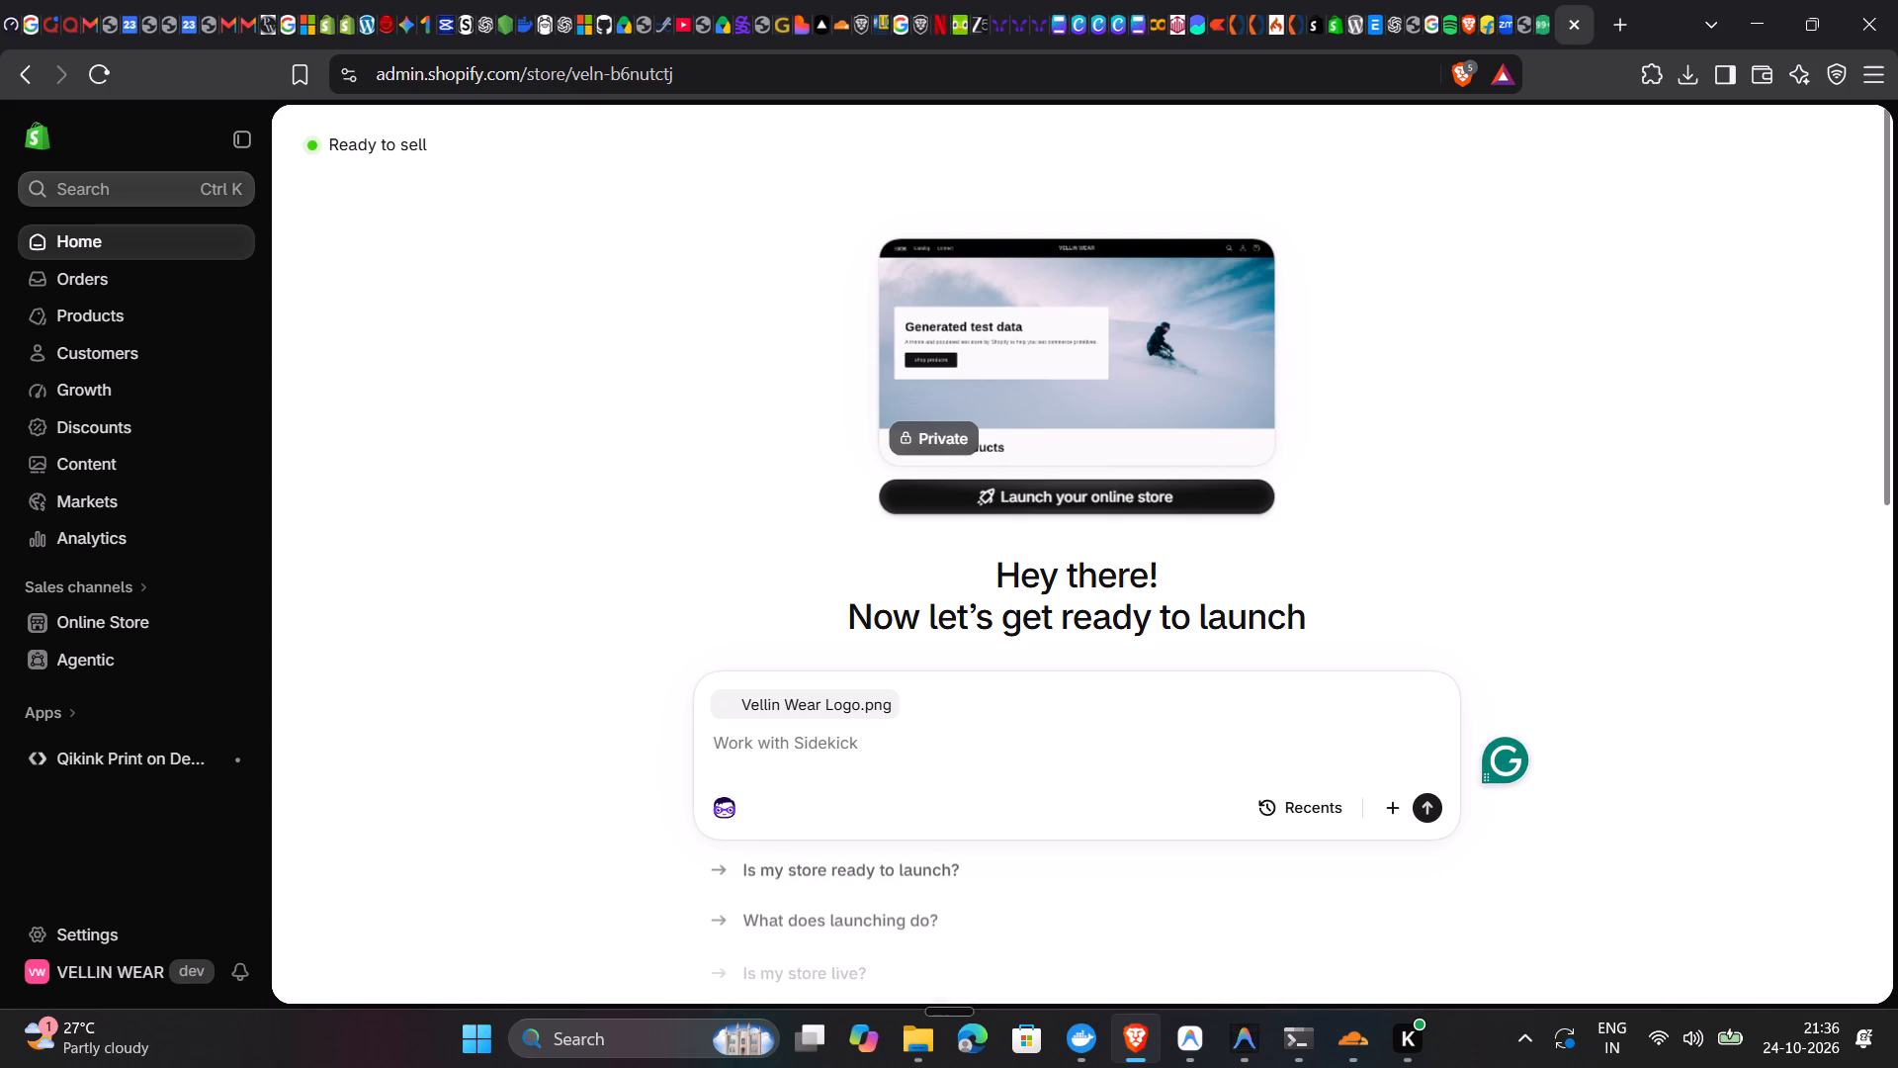
{"action": "type", "text": "Logo"}
{"action": "key", "text": "Return"}
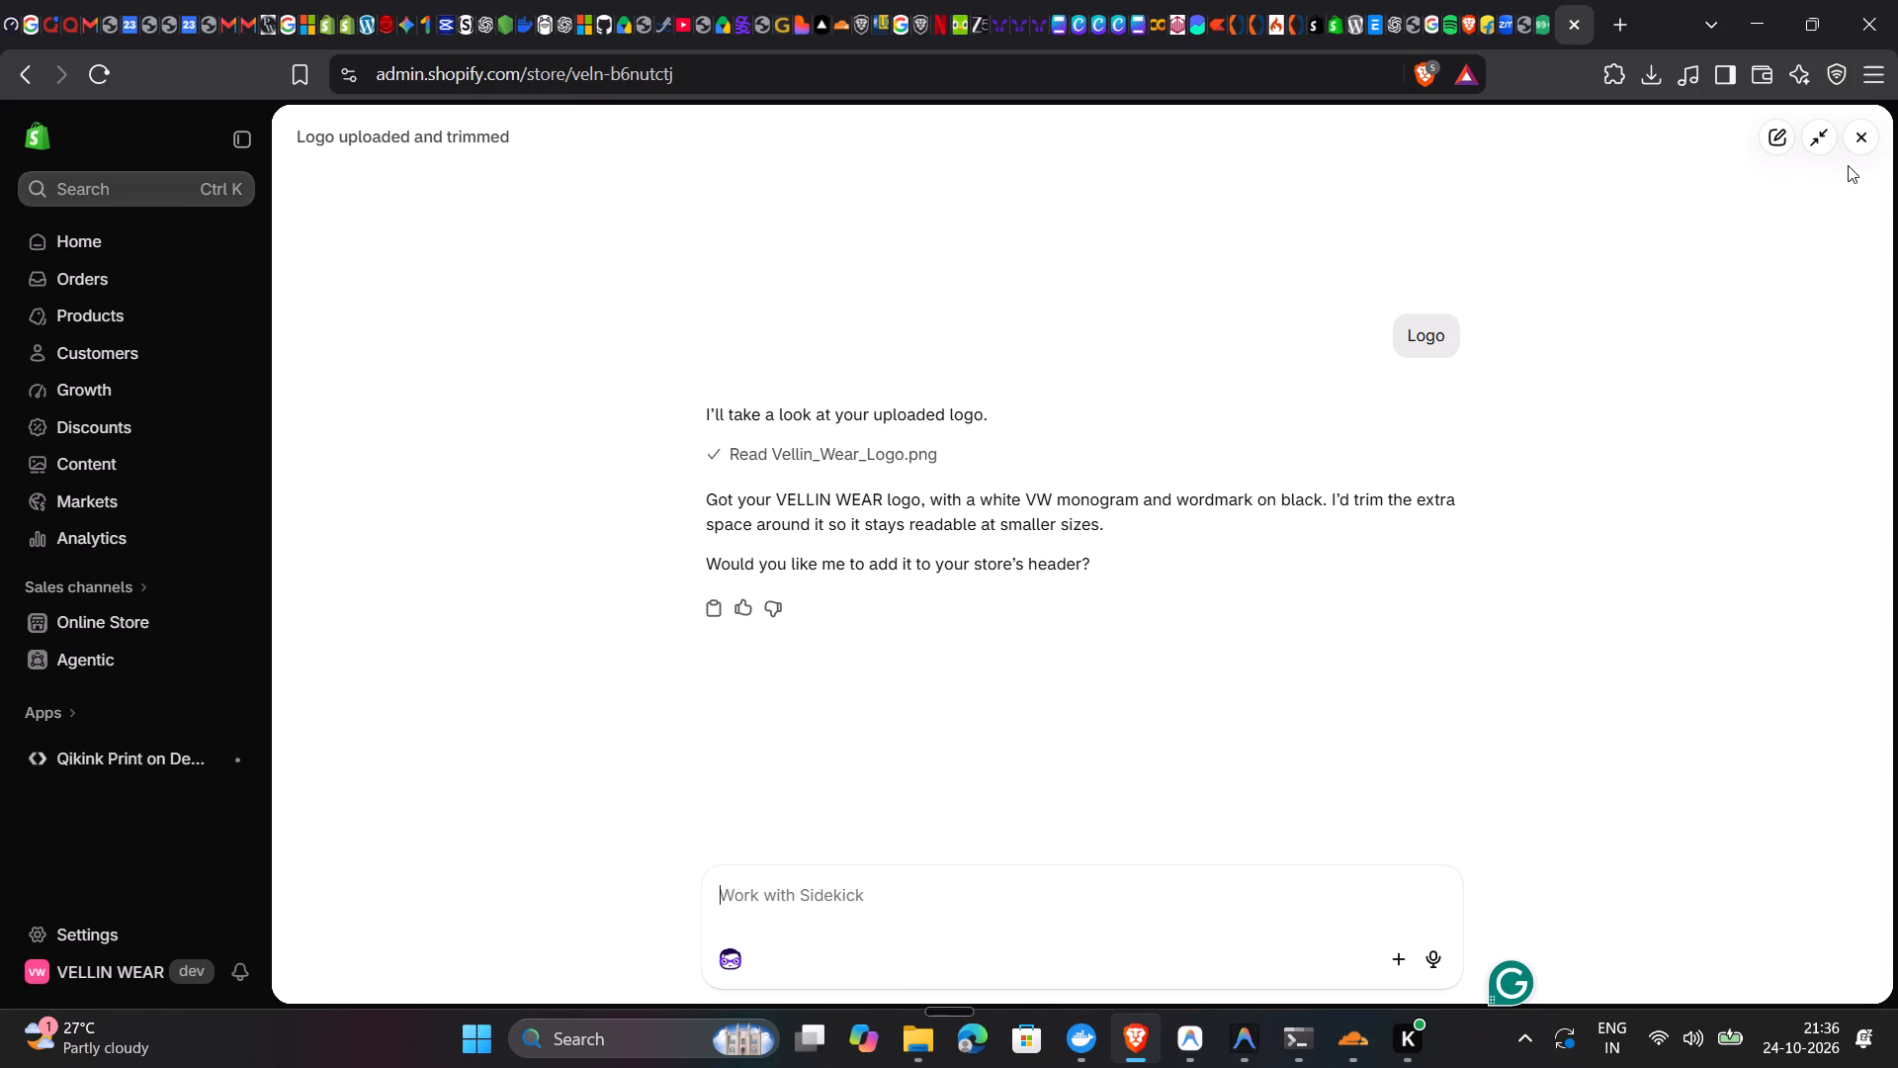
{"action": "left_click", "coordinate": [1861, 142]}
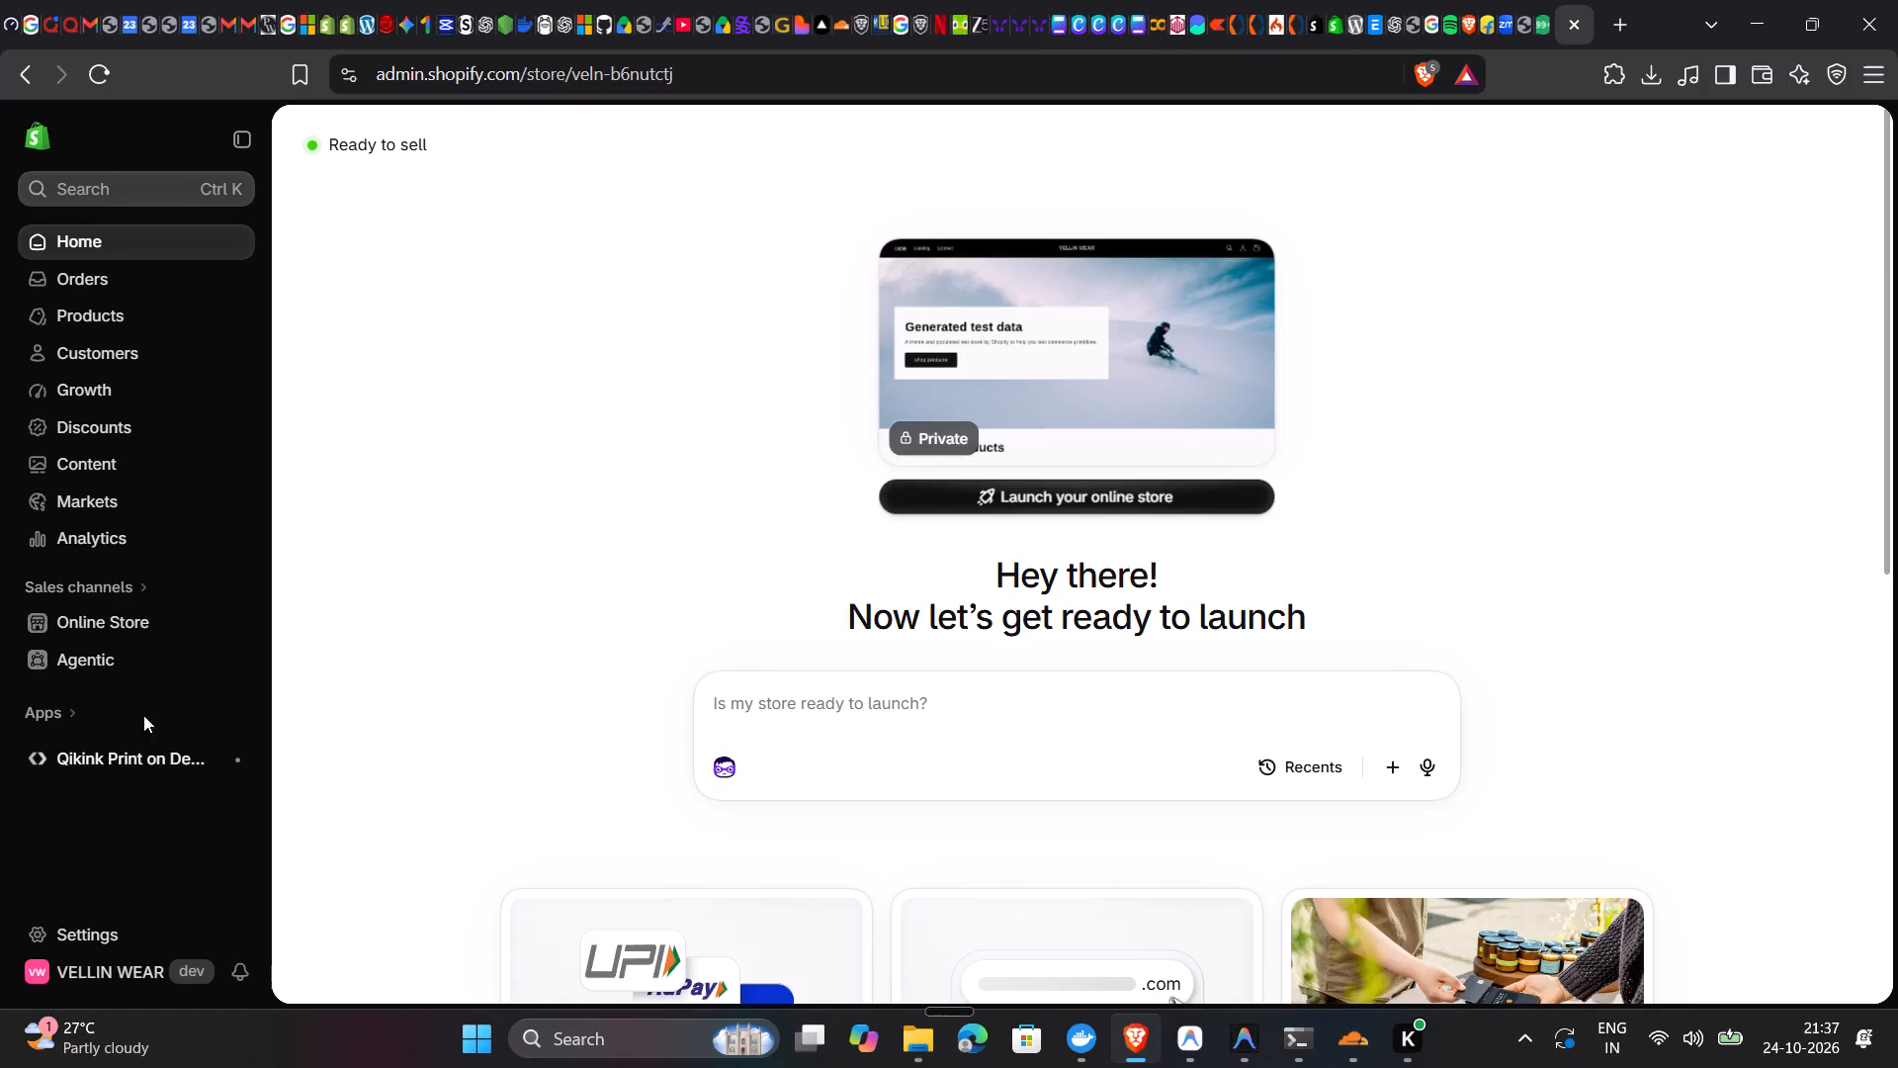
Open the Qikink Print on Demand app's product inventory.
{"action": "left_click", "coordinate": [147, 763]}
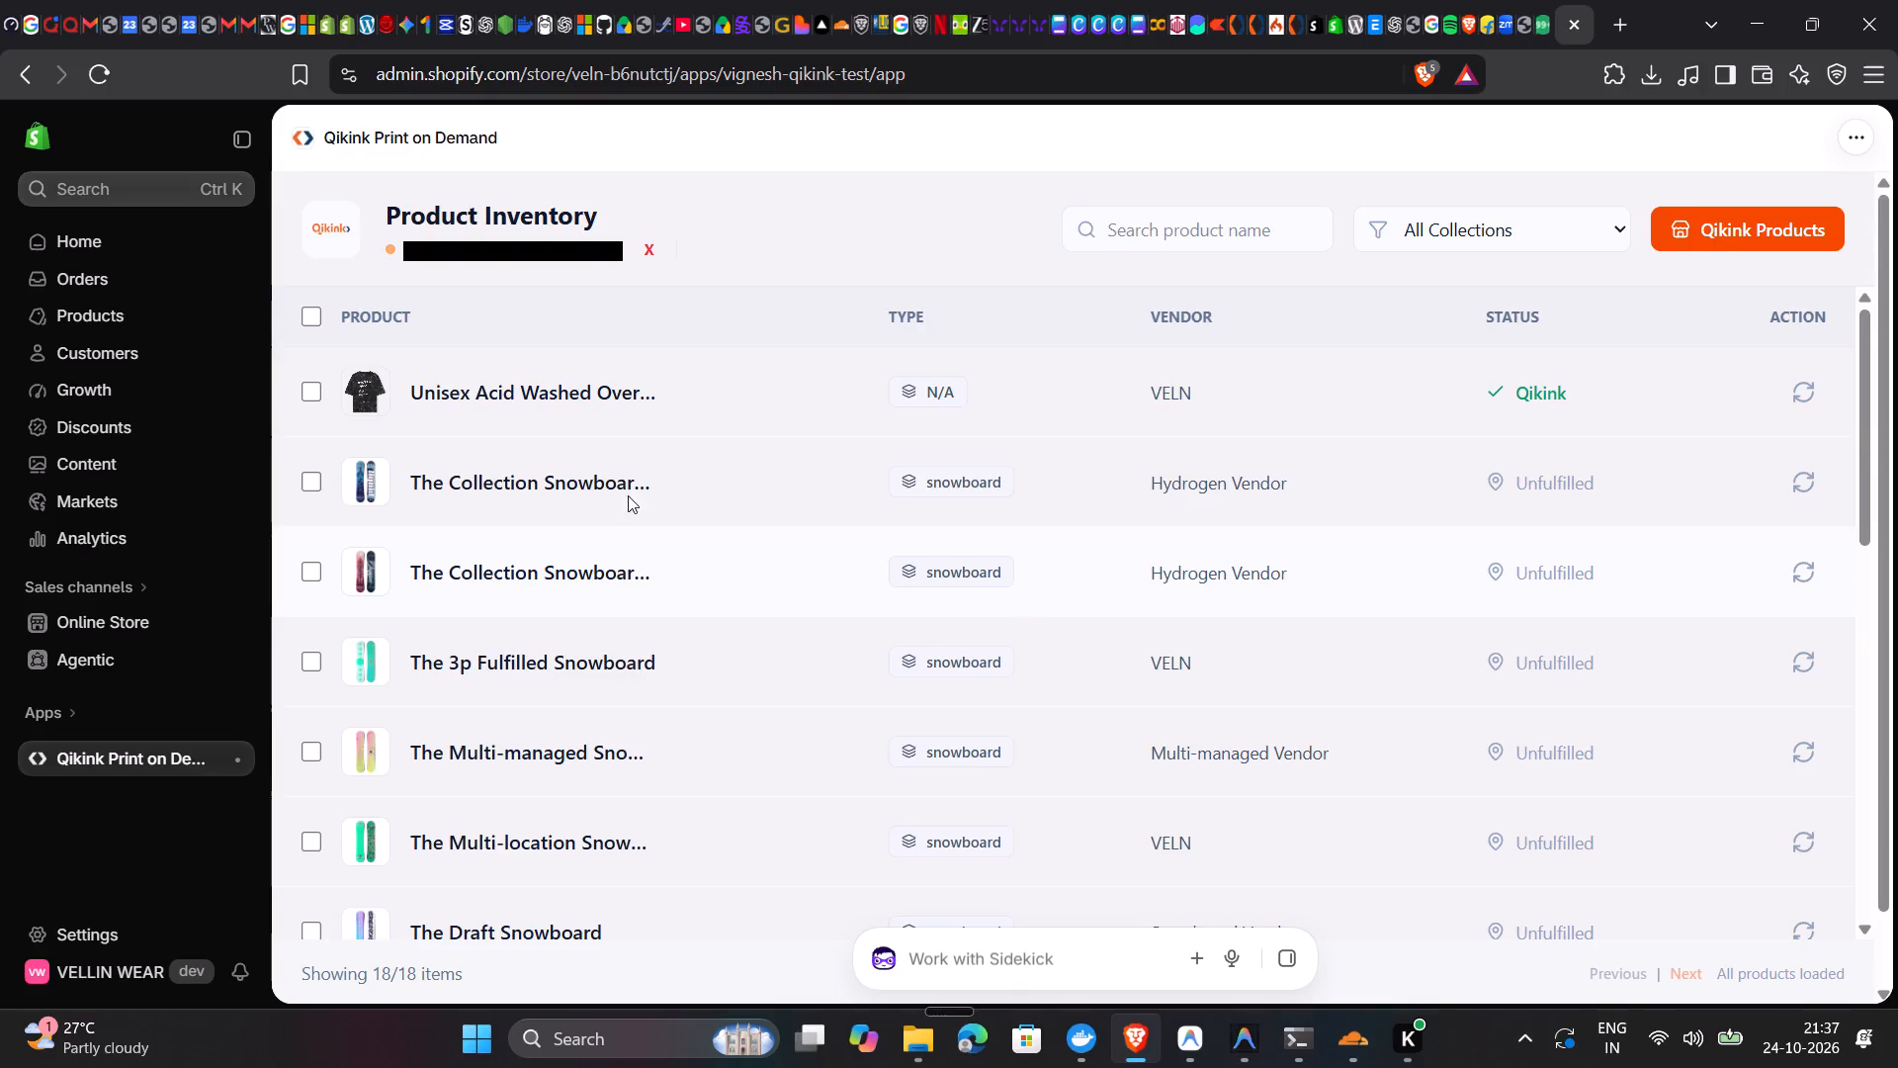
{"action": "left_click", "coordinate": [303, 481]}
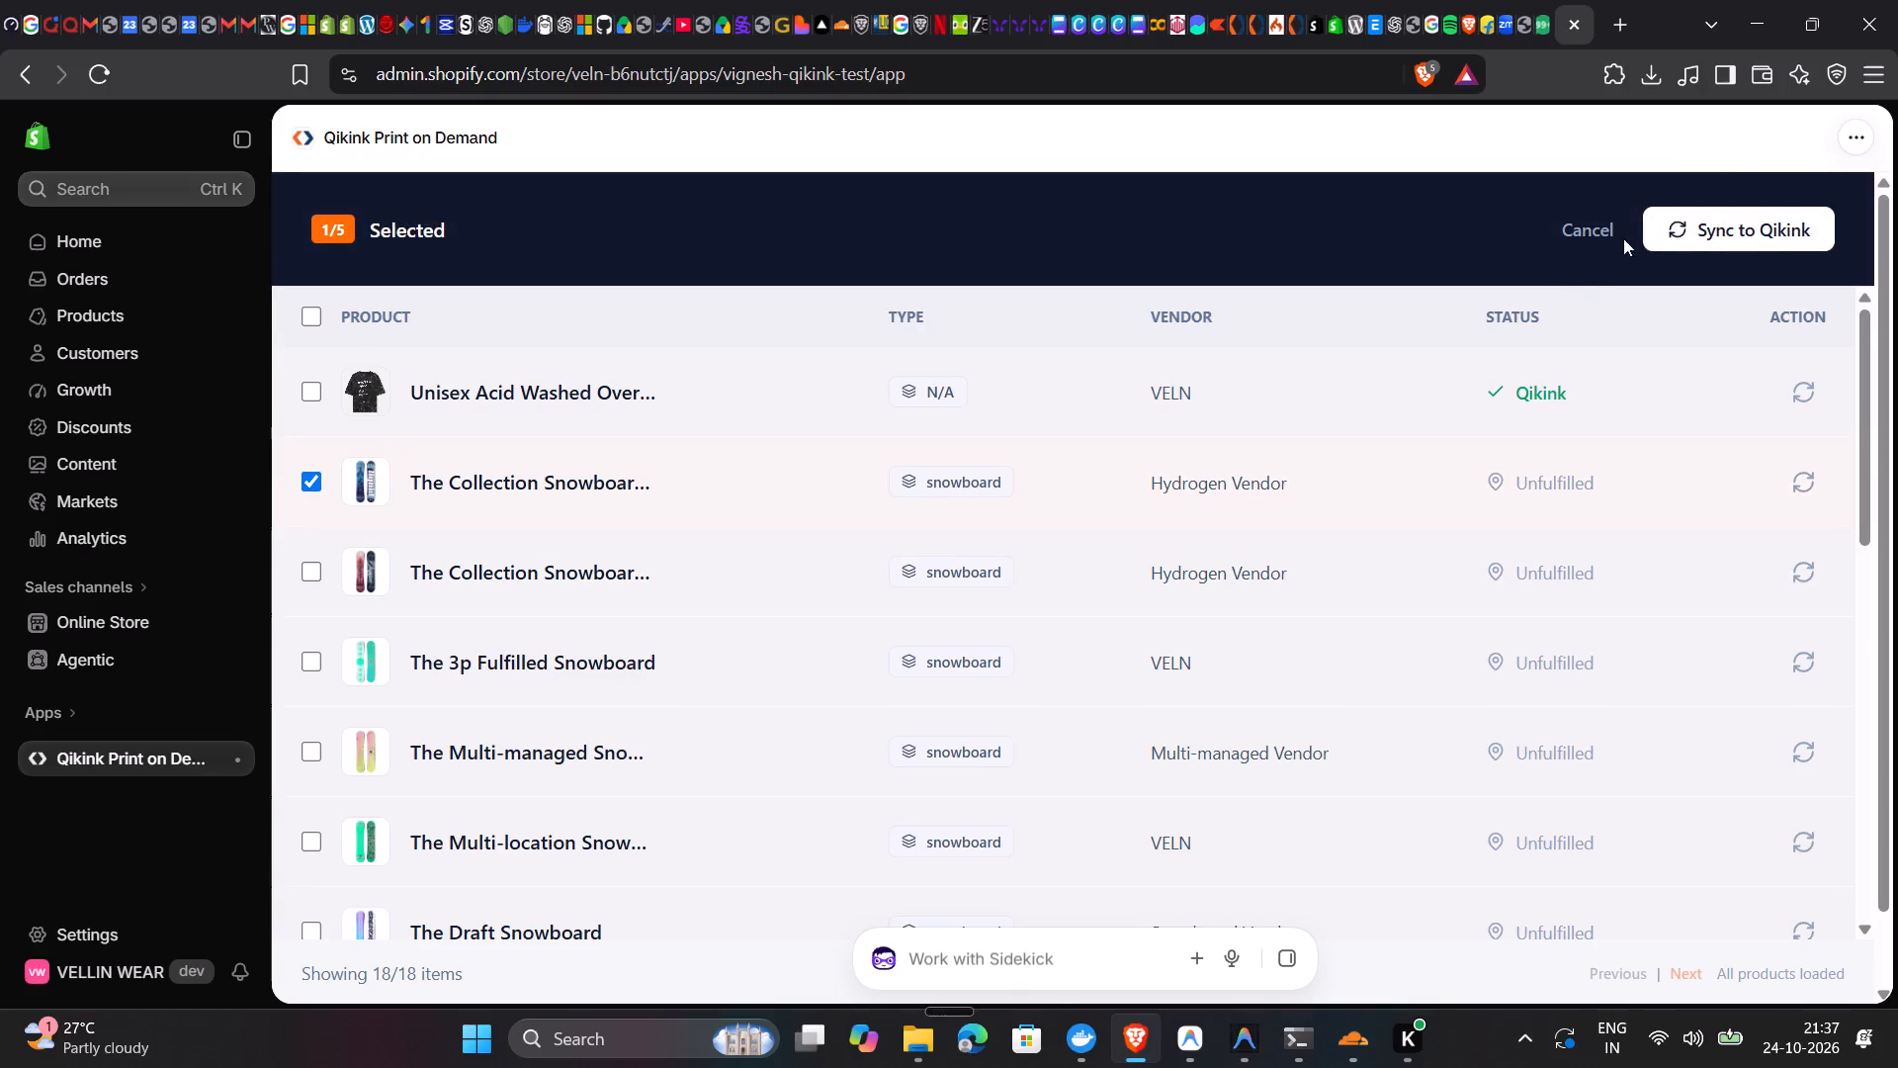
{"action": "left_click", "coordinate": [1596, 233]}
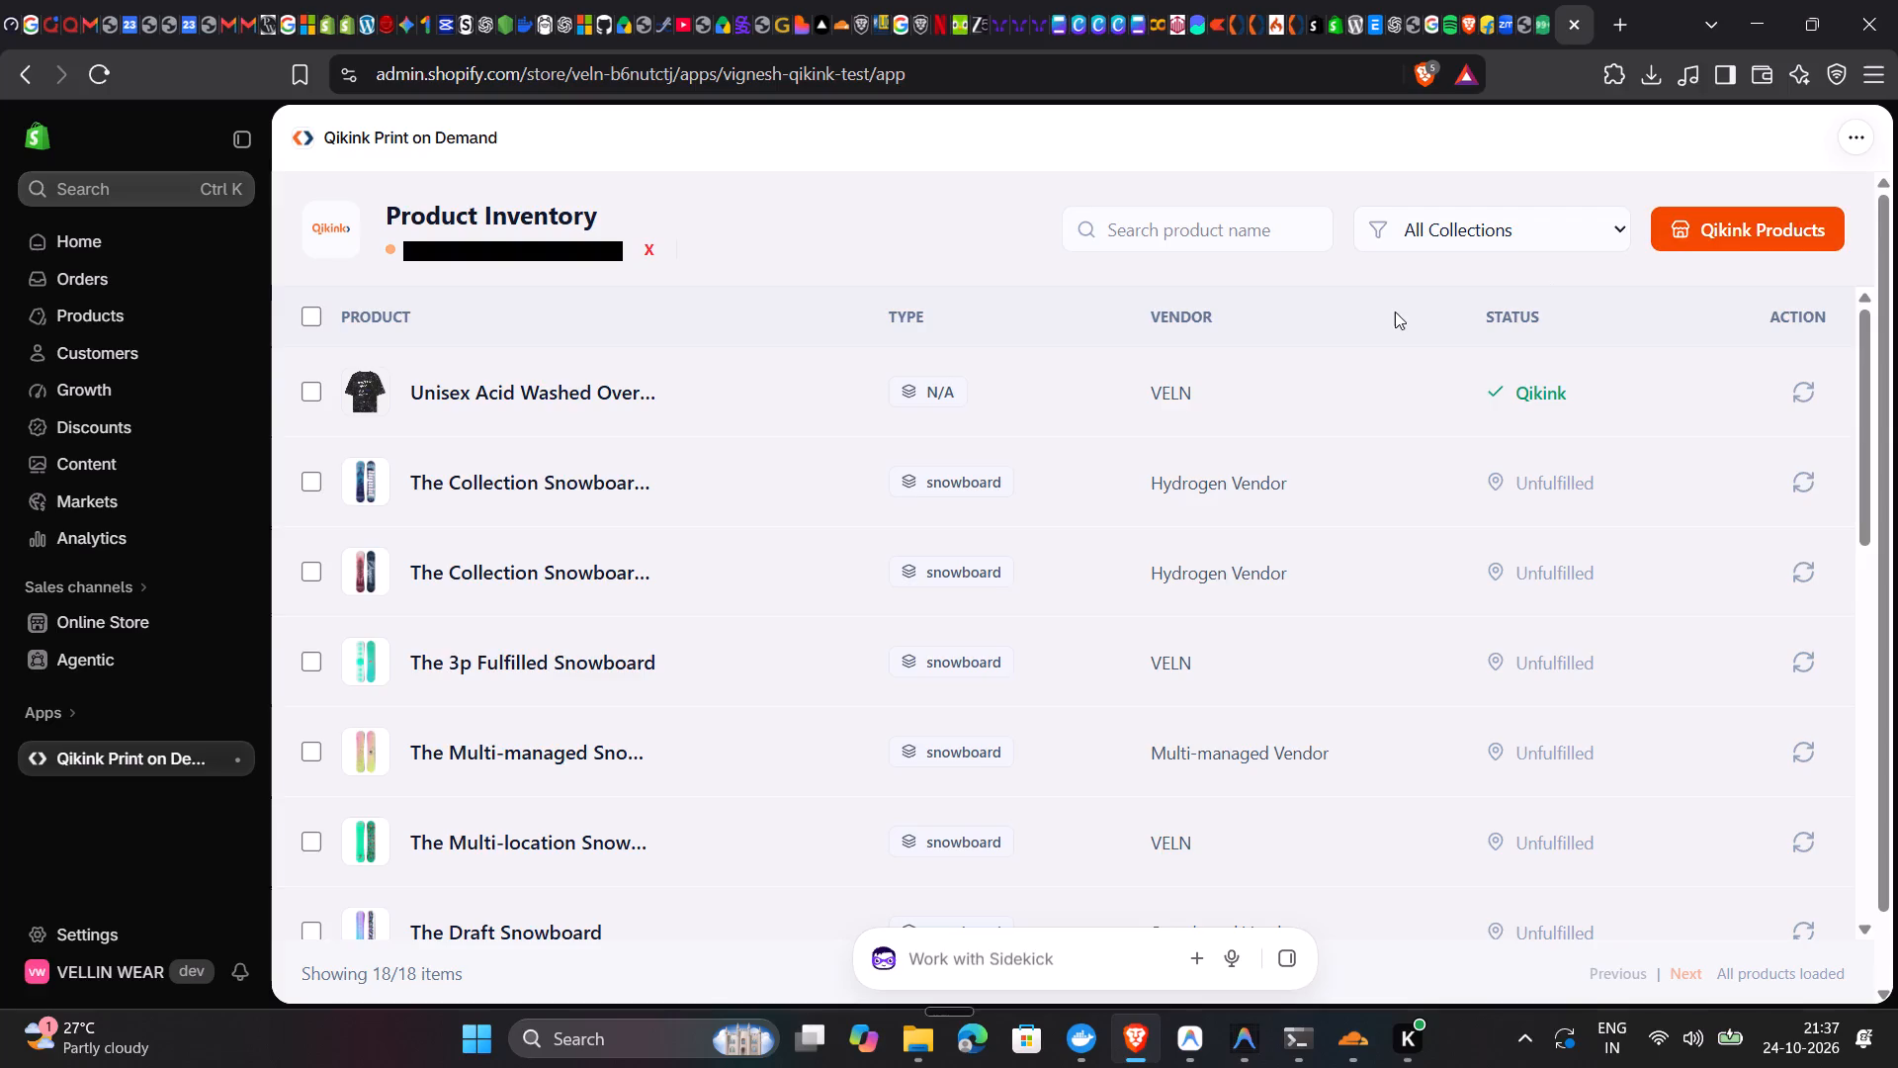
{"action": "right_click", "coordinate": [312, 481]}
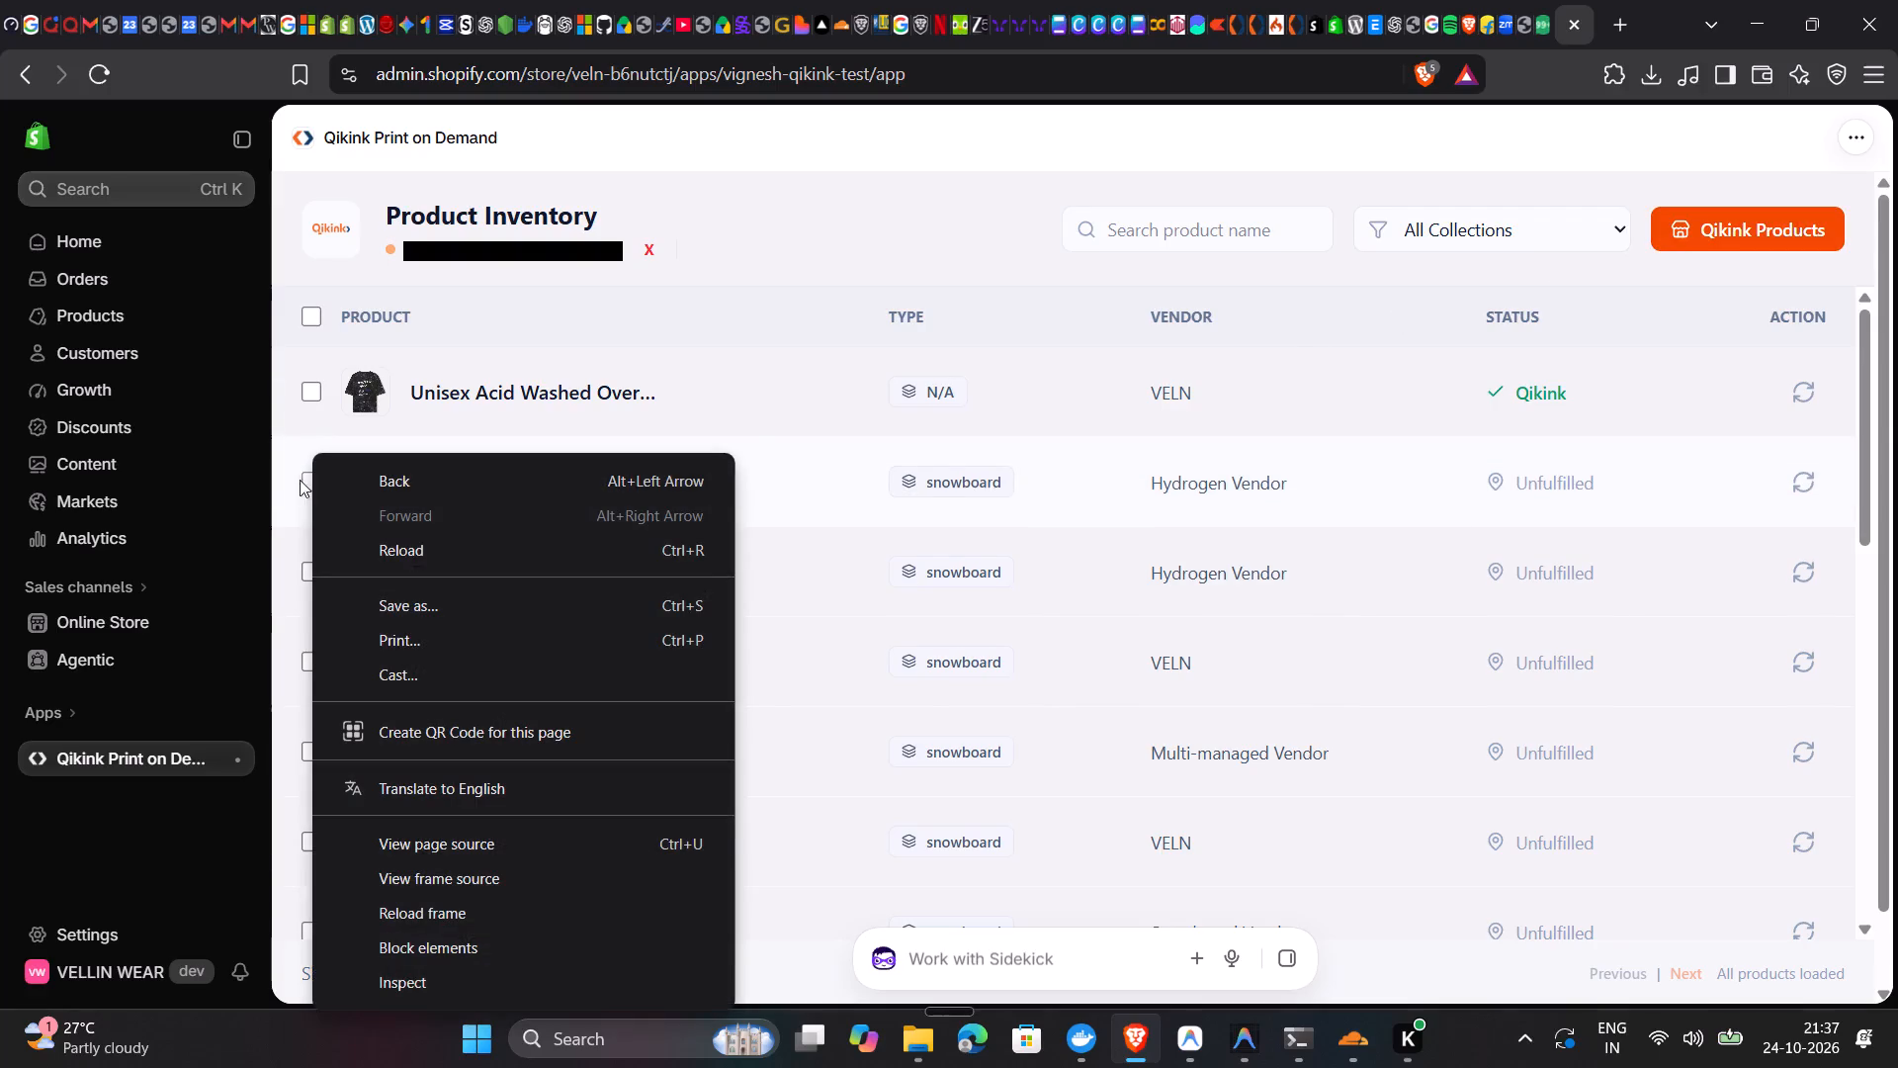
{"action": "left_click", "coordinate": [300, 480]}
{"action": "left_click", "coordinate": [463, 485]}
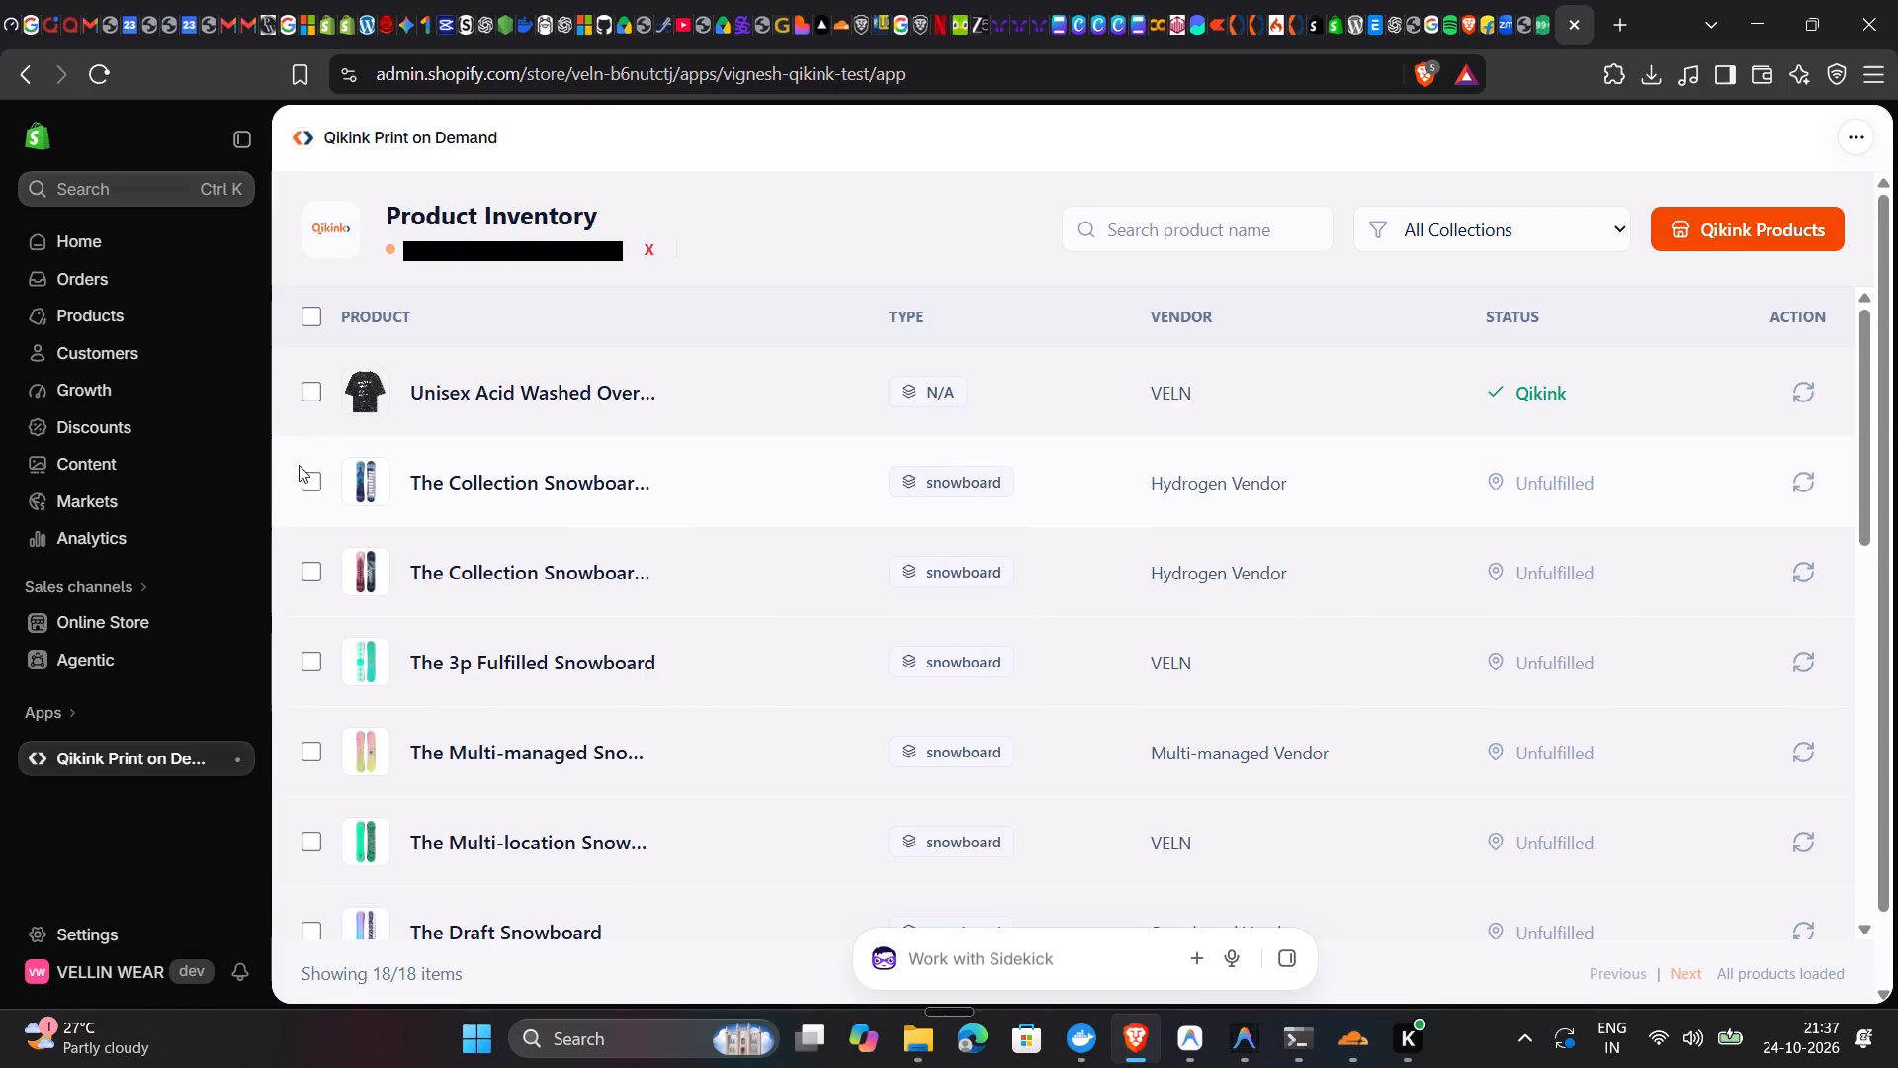
Select The Collection Snowboard: Liquid, sync it to Qikink, and dismiss the sync report.
{"action": "left_click", "coordinate": [315, 478]}
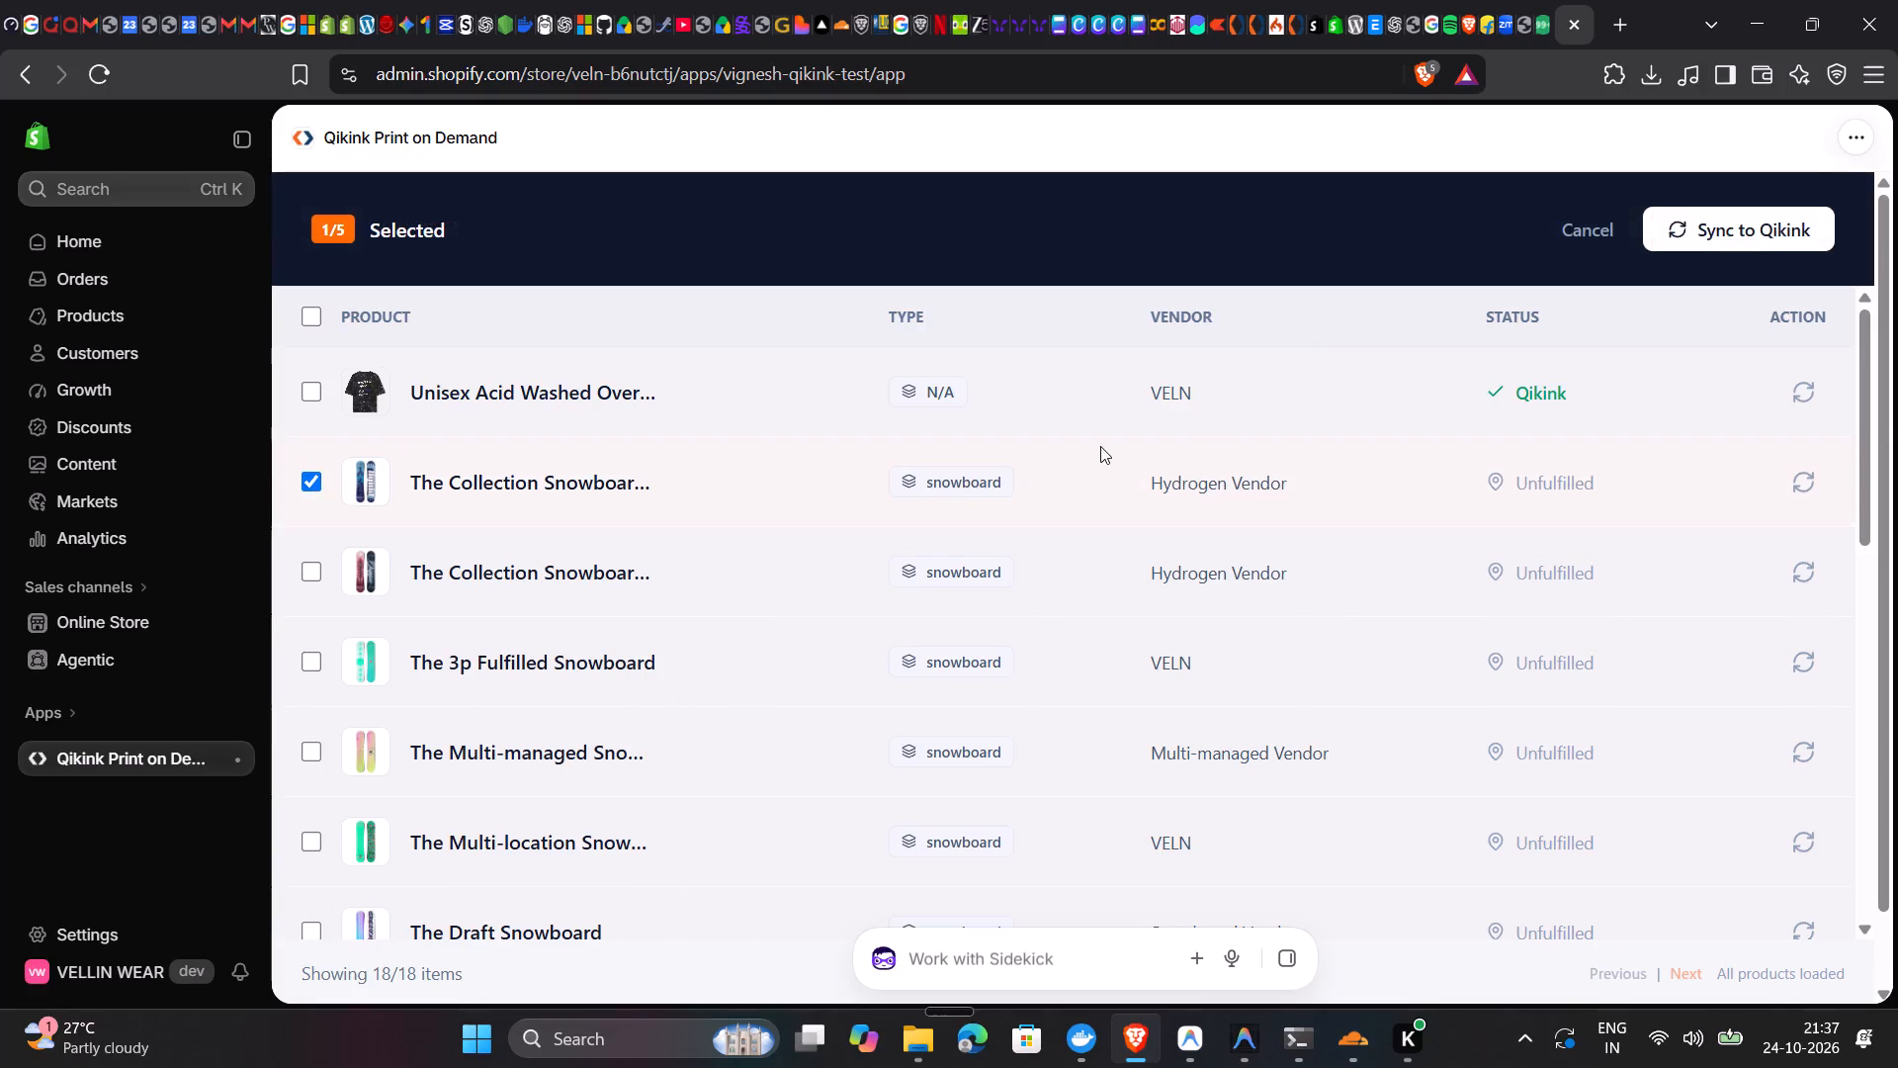
{"action": "left_click", "coordinate": [1736, 239]}
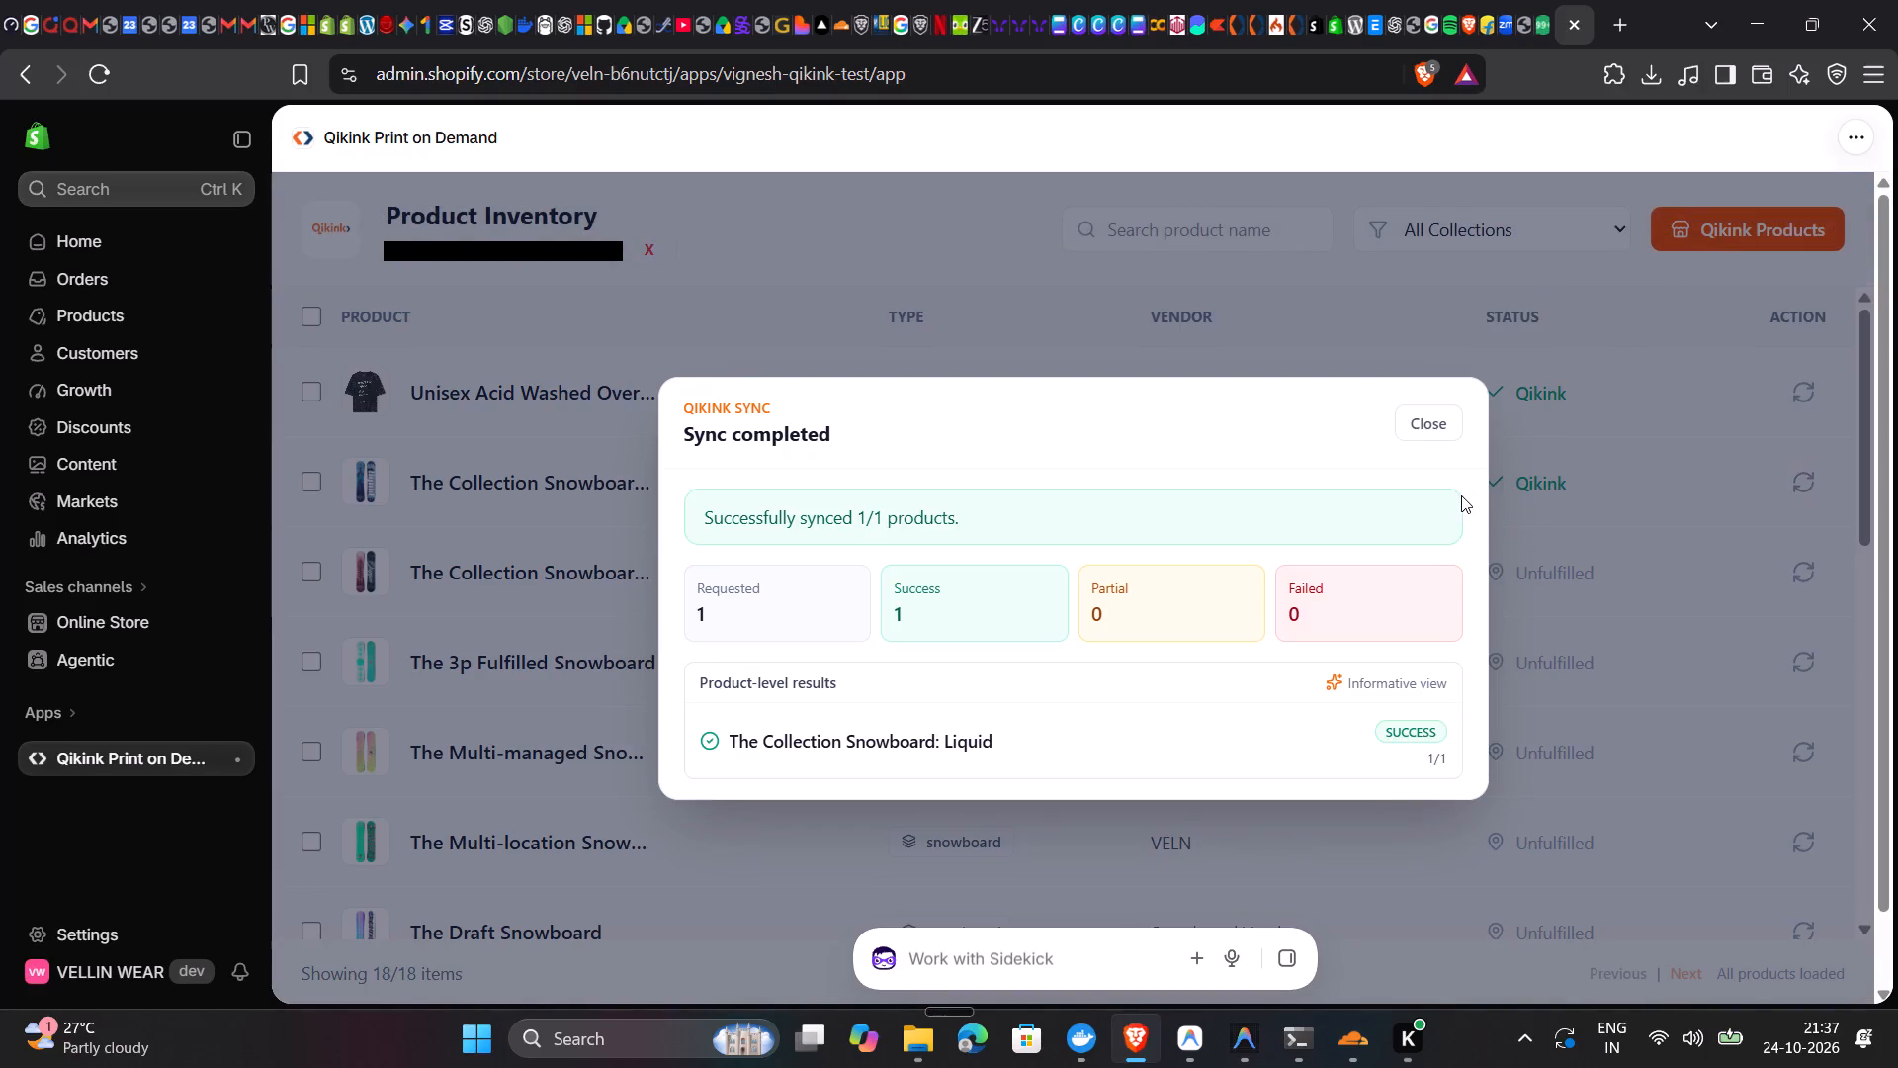
{"action": "left_click", "coordinate": [1413, 404]}
{"action": "left_click_drag", "start_coordinate": [1413, 404], "coordinate": [1592, 507]}
{"action": "left_click", "coordinate": [1592, 507]}
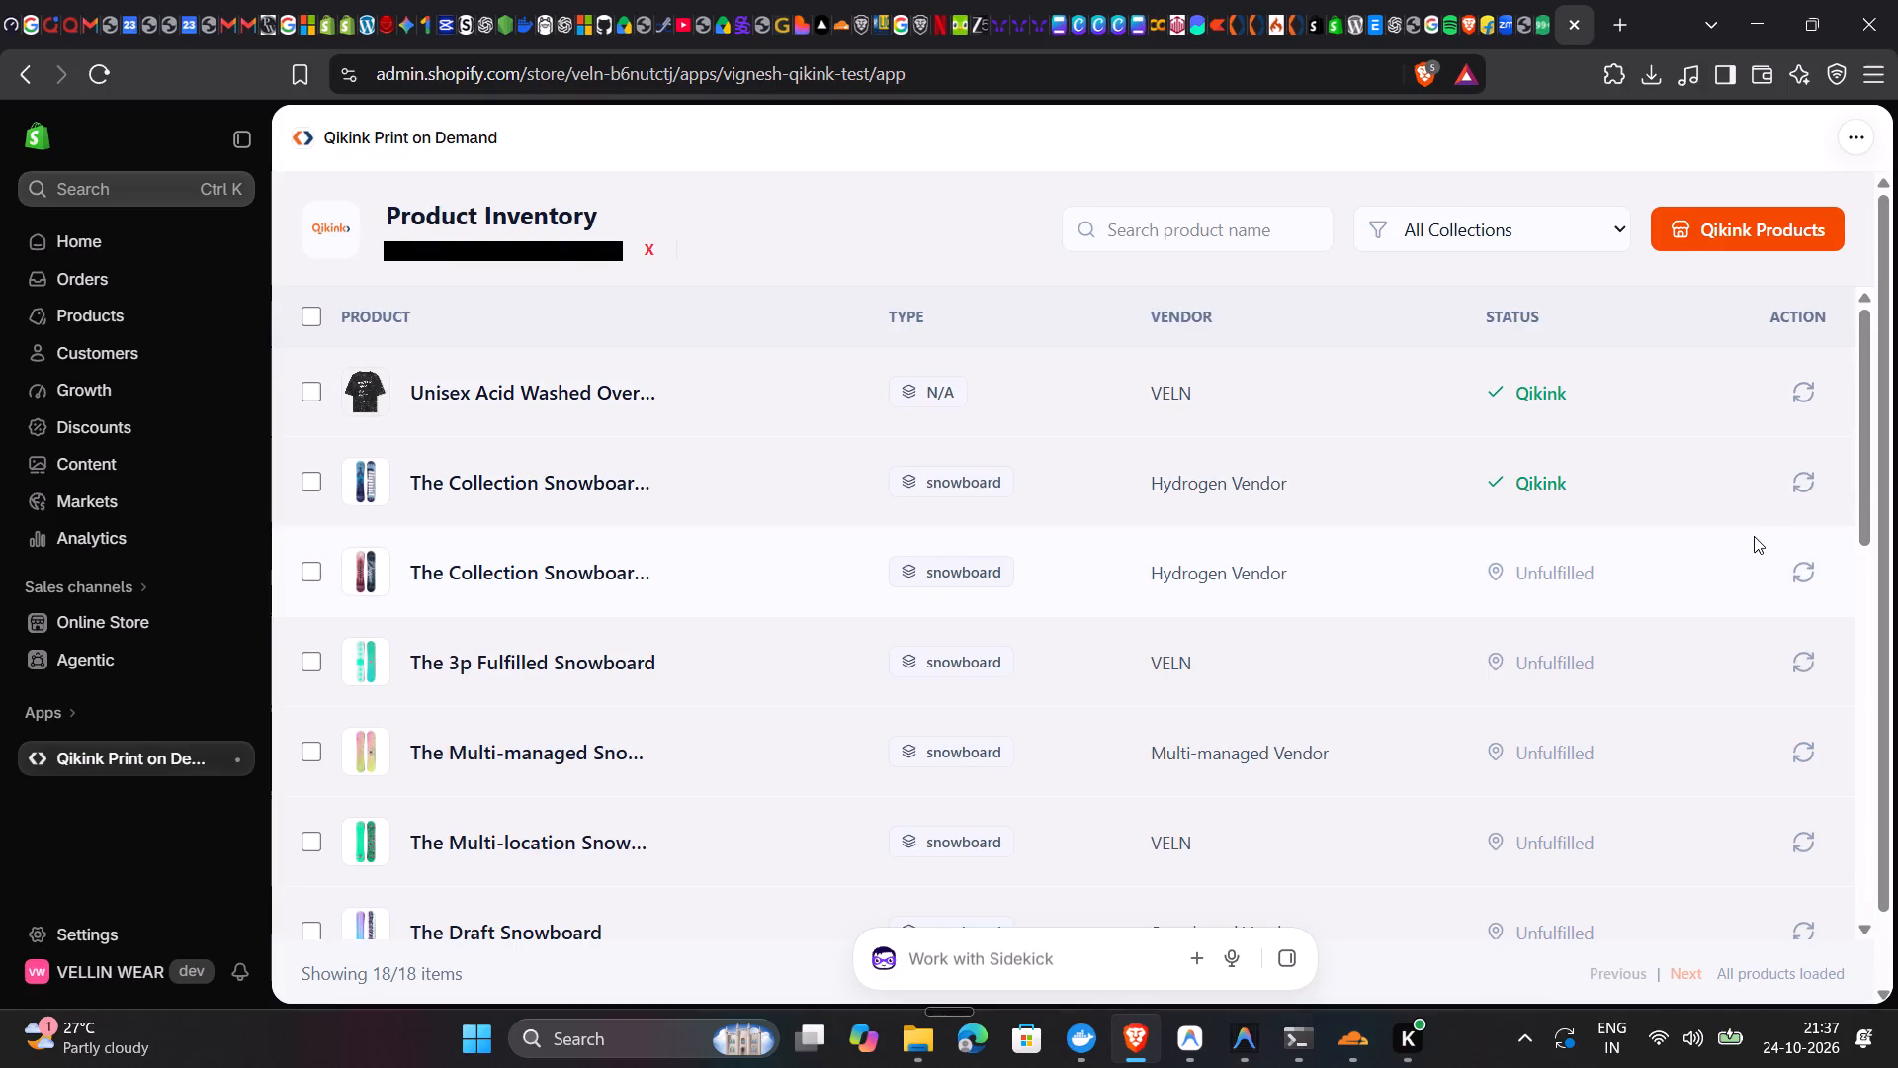
Sync The Collection Snowboard: Liquid to Qikink again using its individual row action.
{"action": "left_click", "coordinate": [1800, 483]}
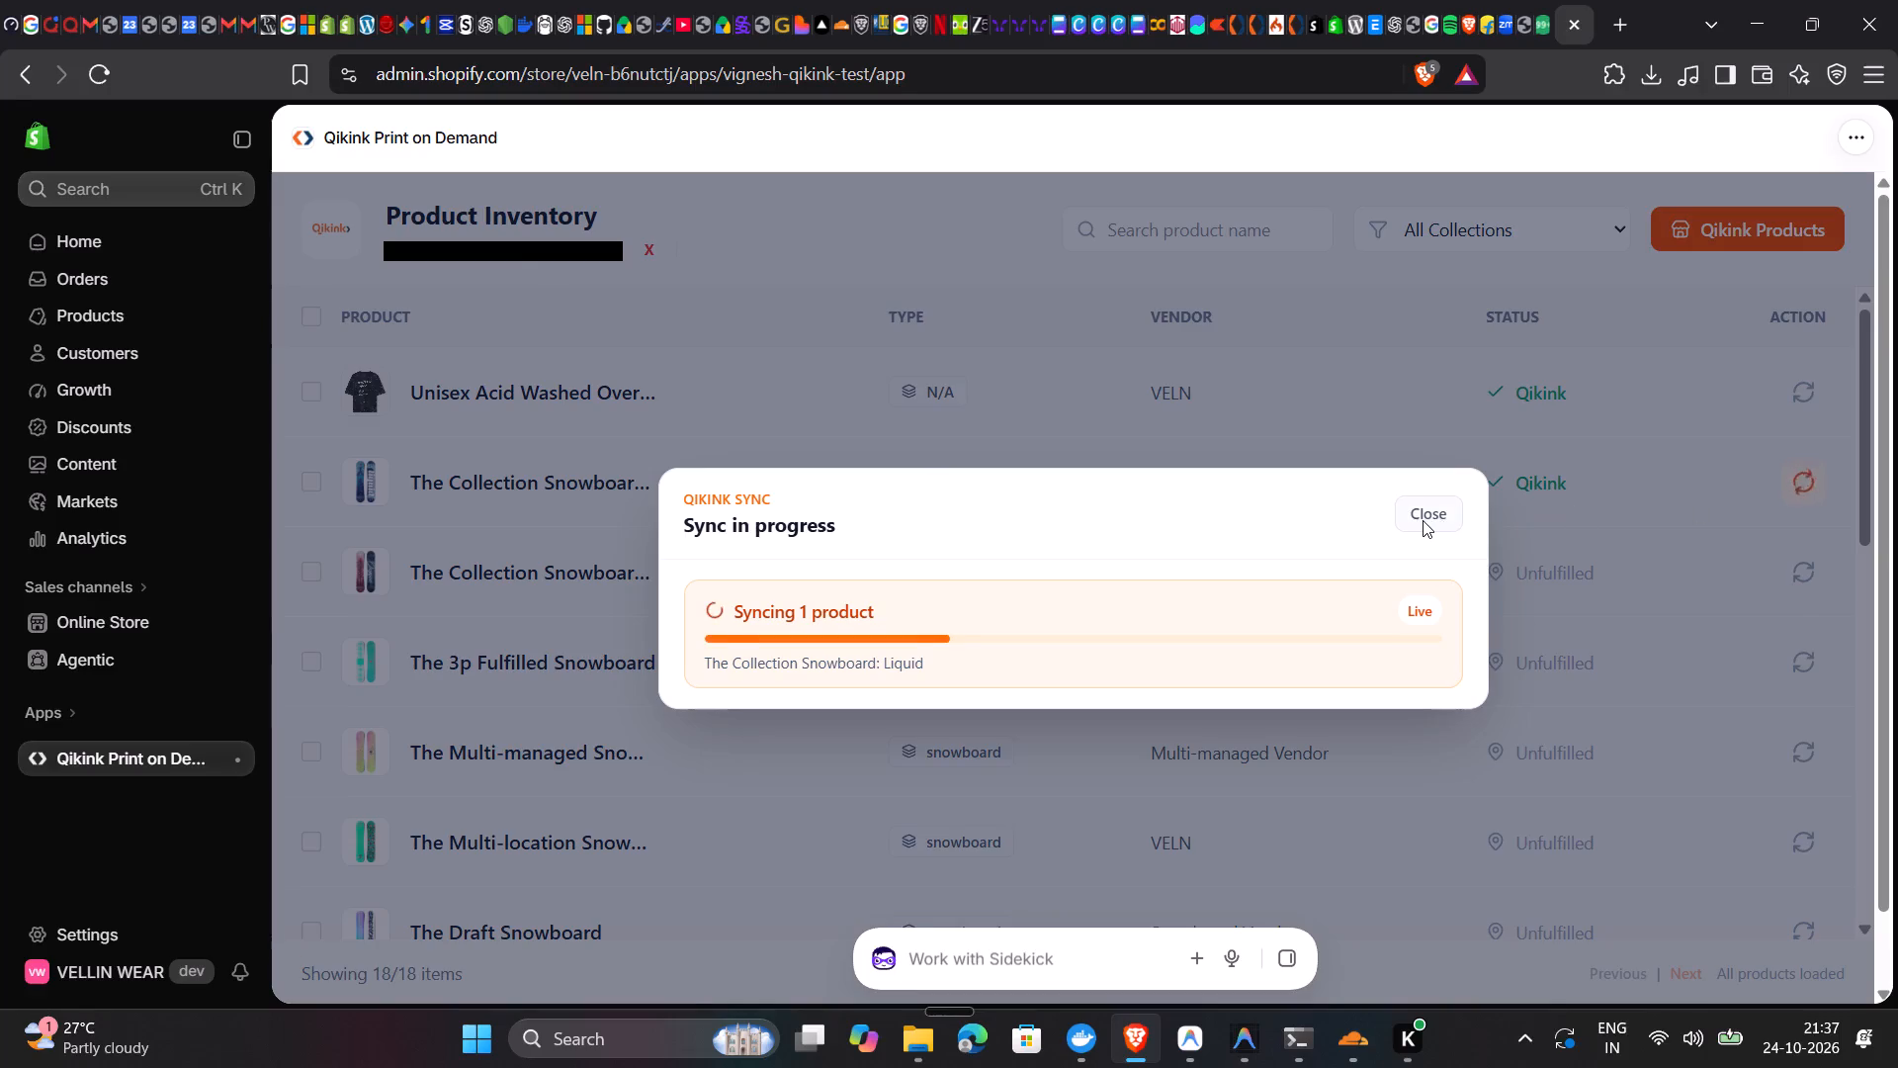
{"action": "left_click", "coordinate": [1423, 520]}
Sync The Collection Snowboard: Oxygen to Qikink using its individual row action, and dismiss the sync report.
{"action": "left_click", "coordinate": [1806, 576]}
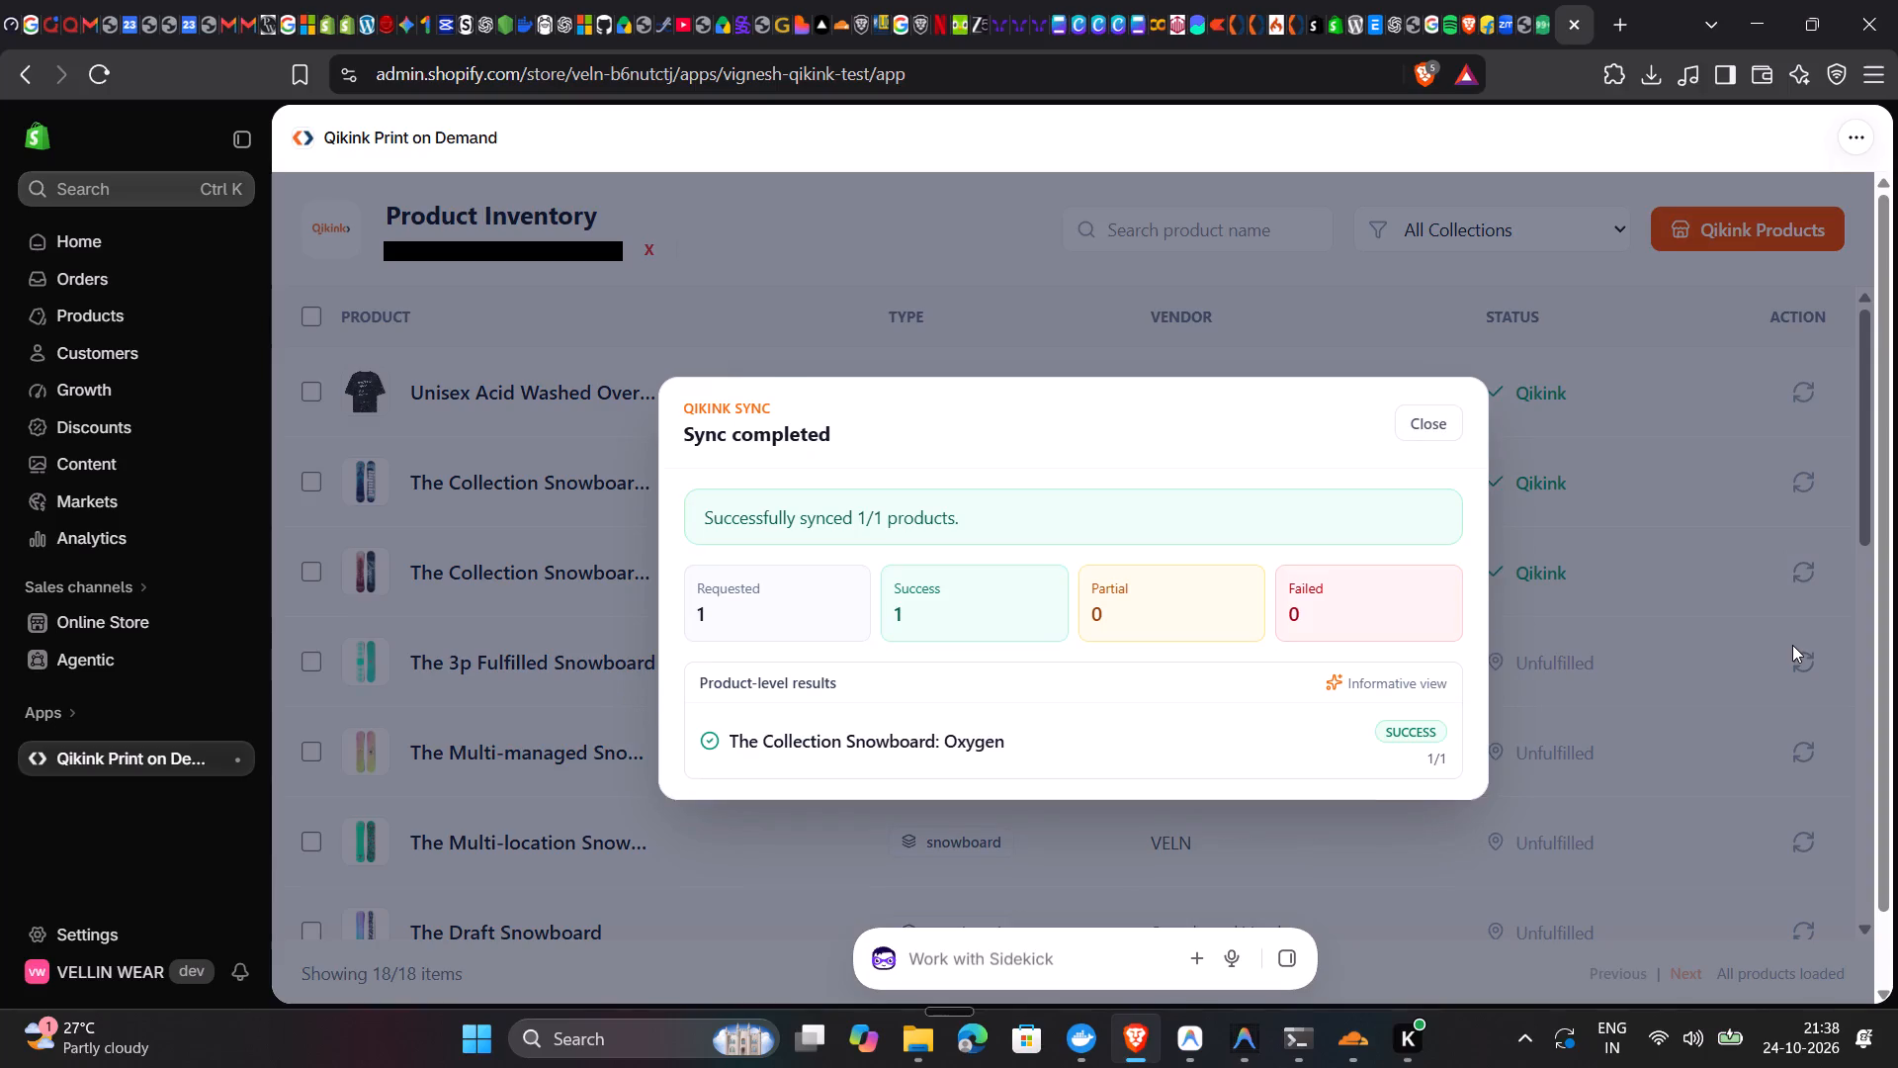
{"action": "left_click", "coordinate": [1423, 420]}
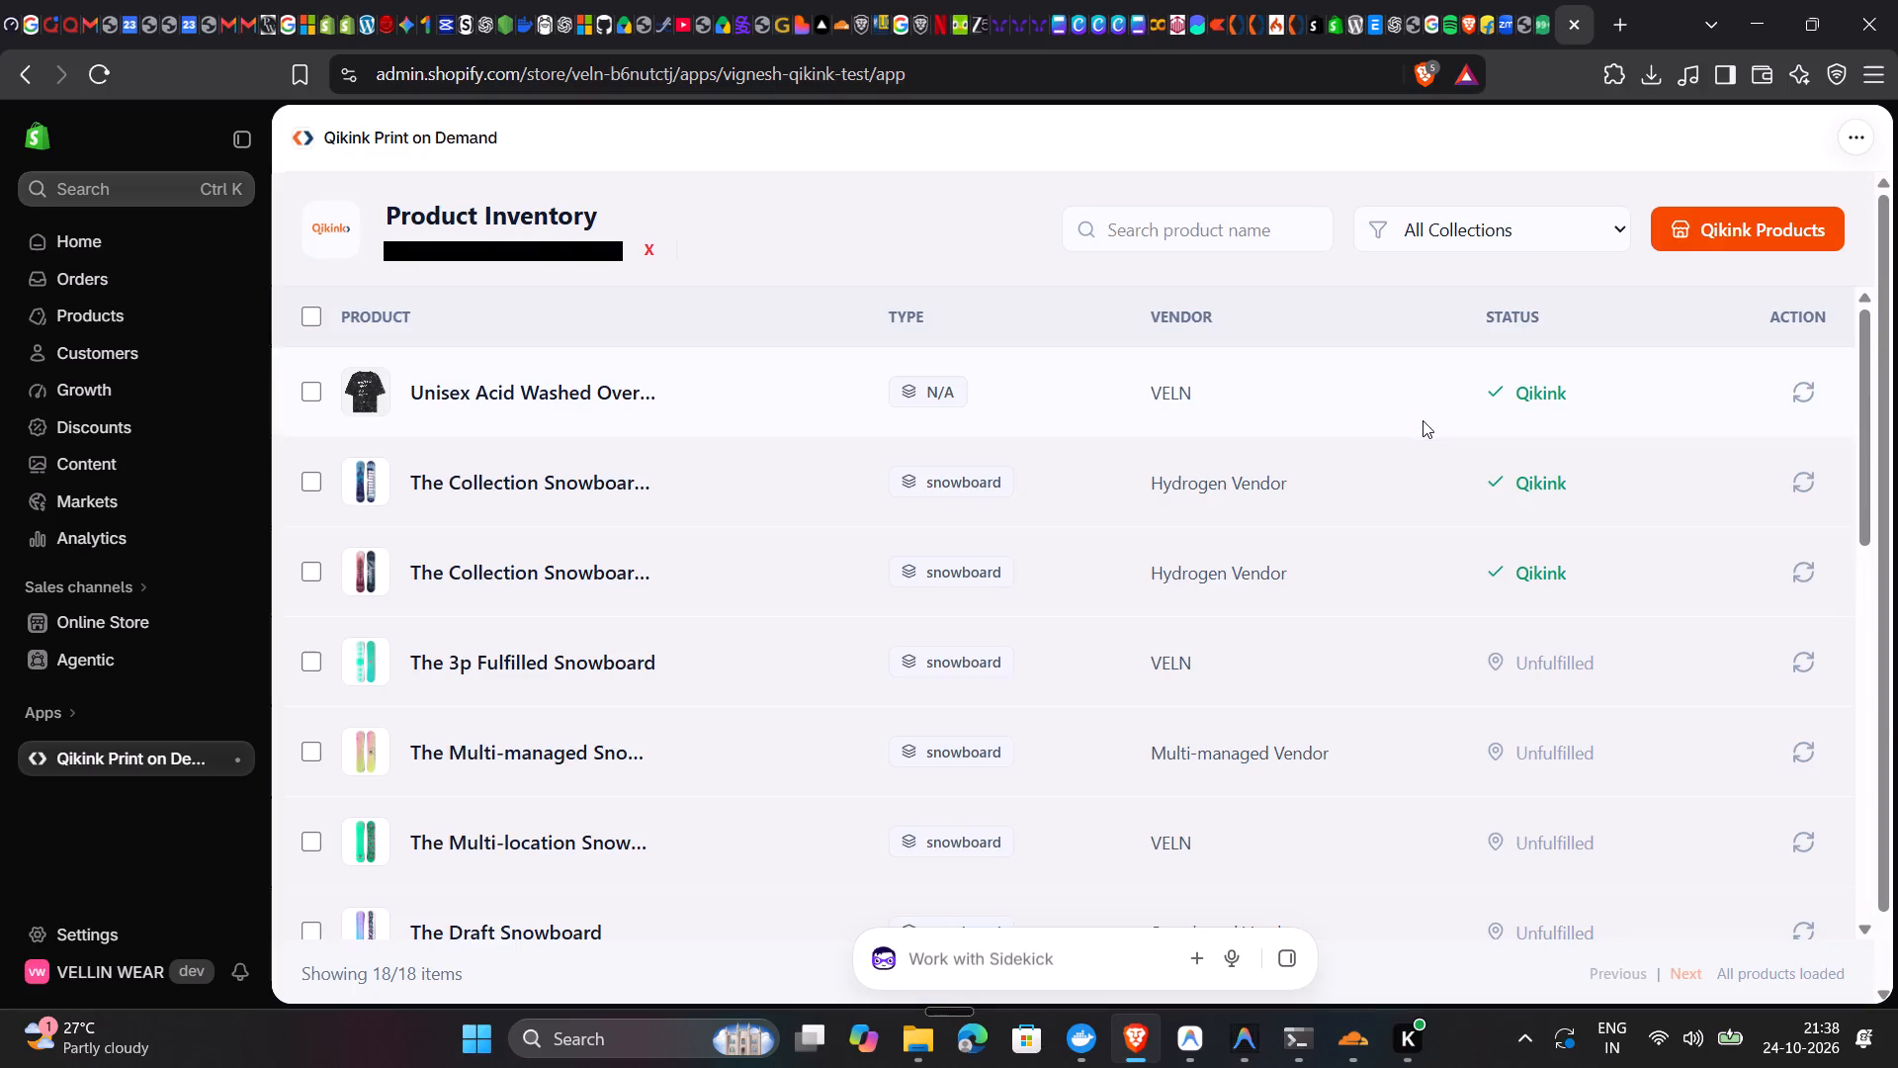
Review the Qikink product list and the store's Customers, Products, Collections and Inventory pages.
{"action": "scroll", "coordinate": [1370, 579], "scroll_direction": "down", "scroll_amount": 6}
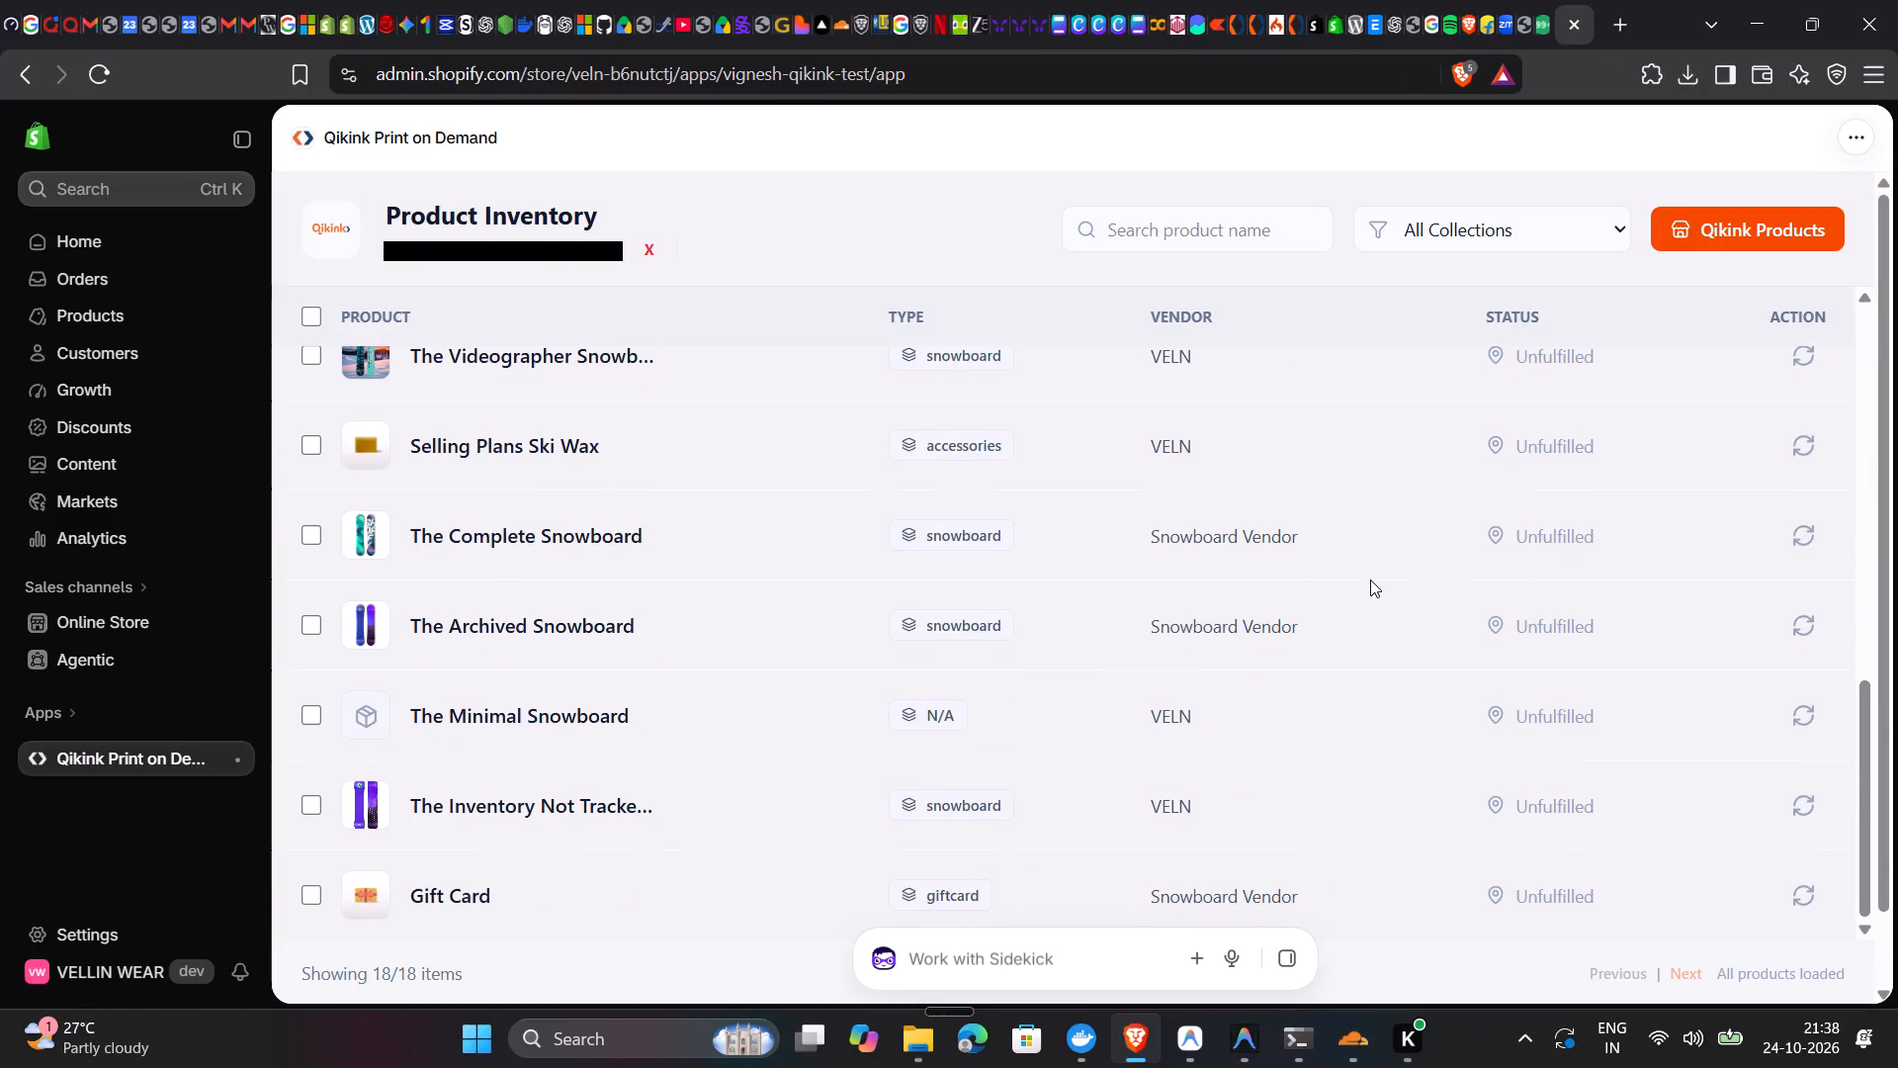
{"action": "scroll", "coordinate": [1370, 579], "scroll_direction": "up", "scroll_amount": 5}
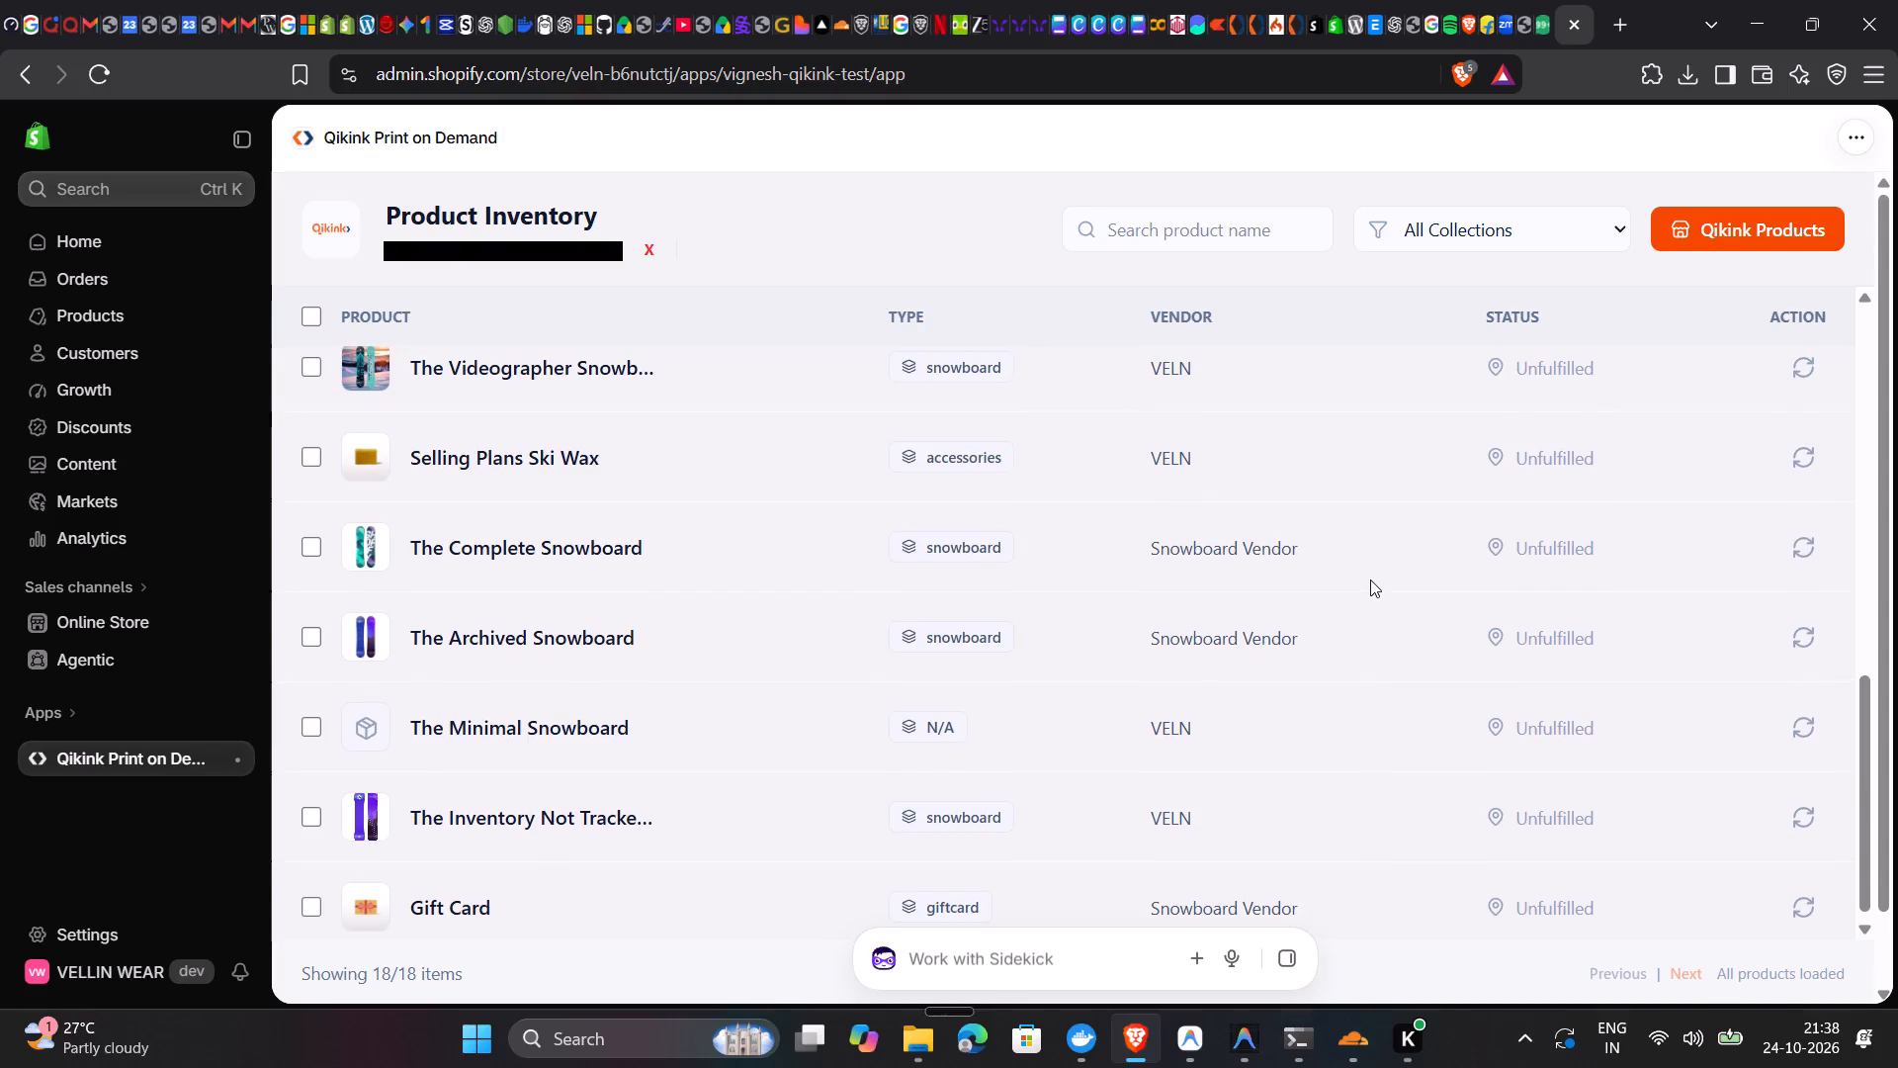
{"action": "scroll", "coordinate": [1370, 579], "scroll_direction": "up", "scroll_amount": 2}
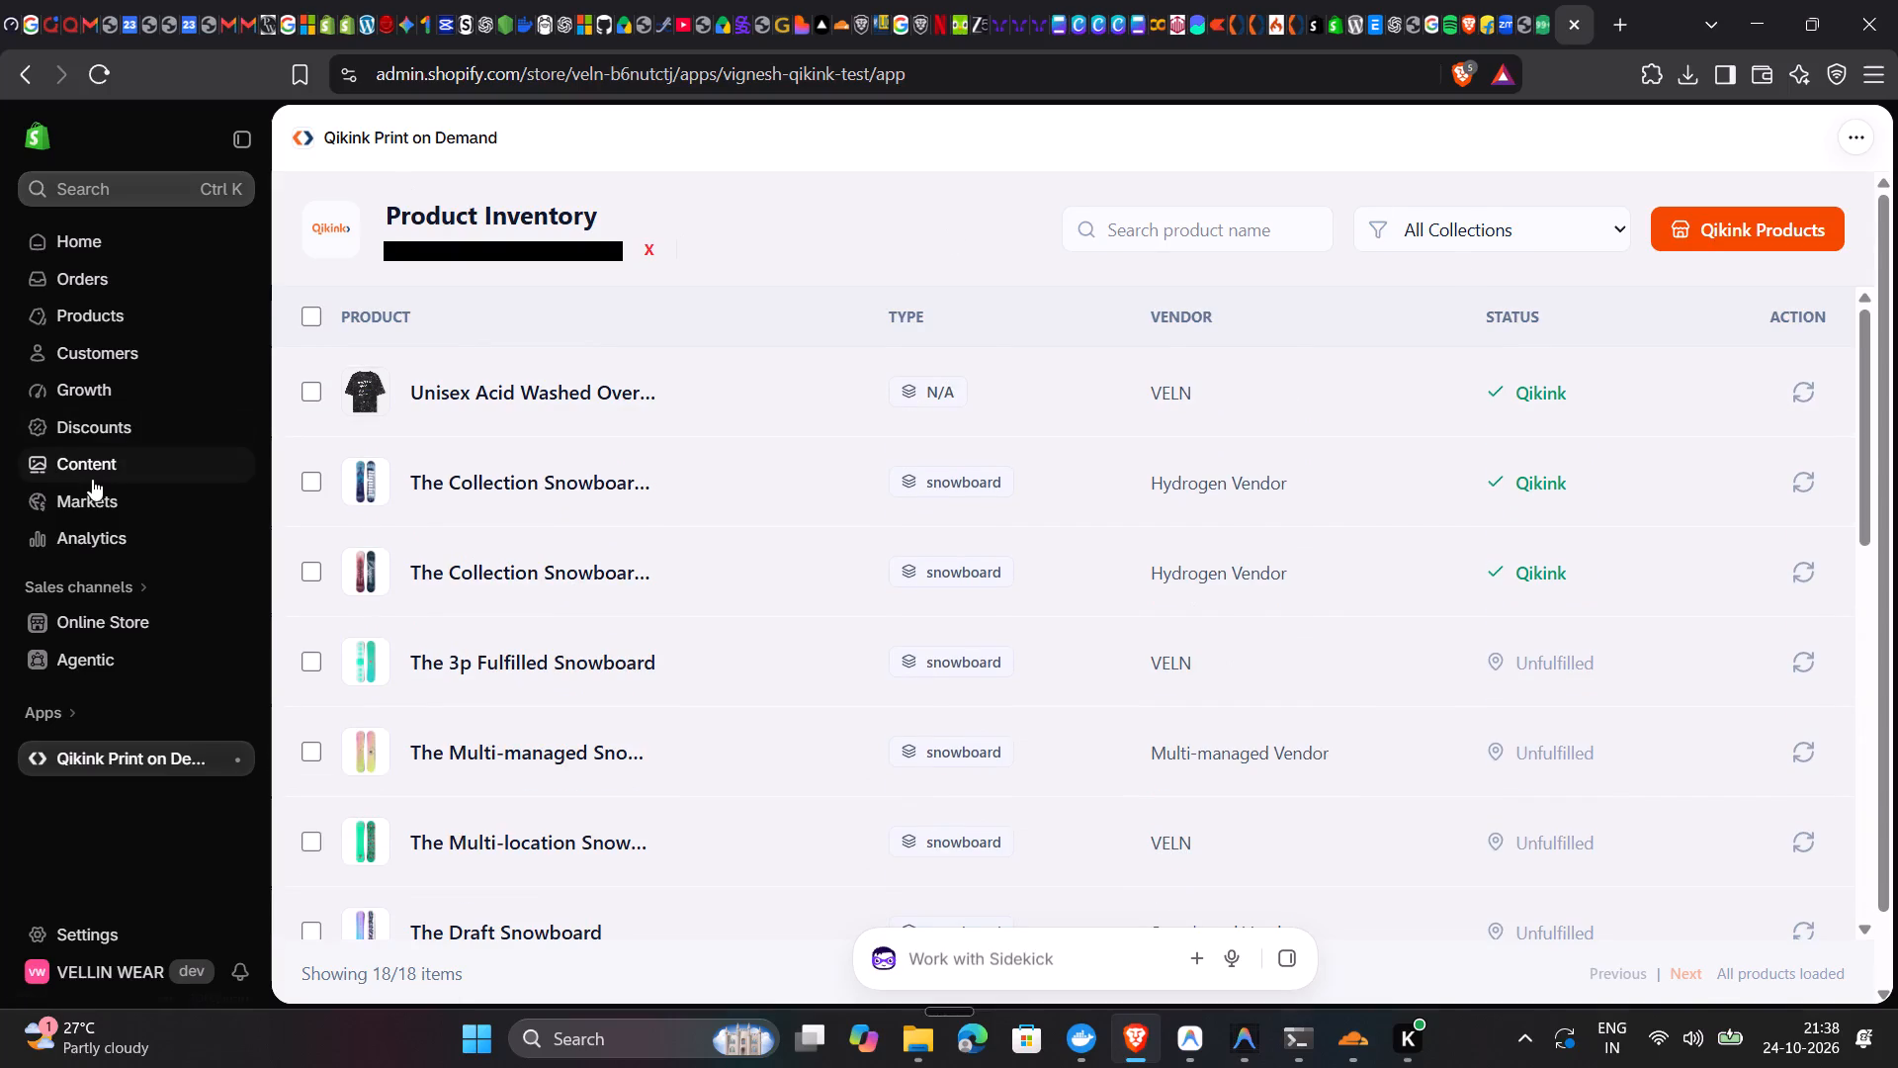
{"action": "left_click", "coordinate": [107, 348]}
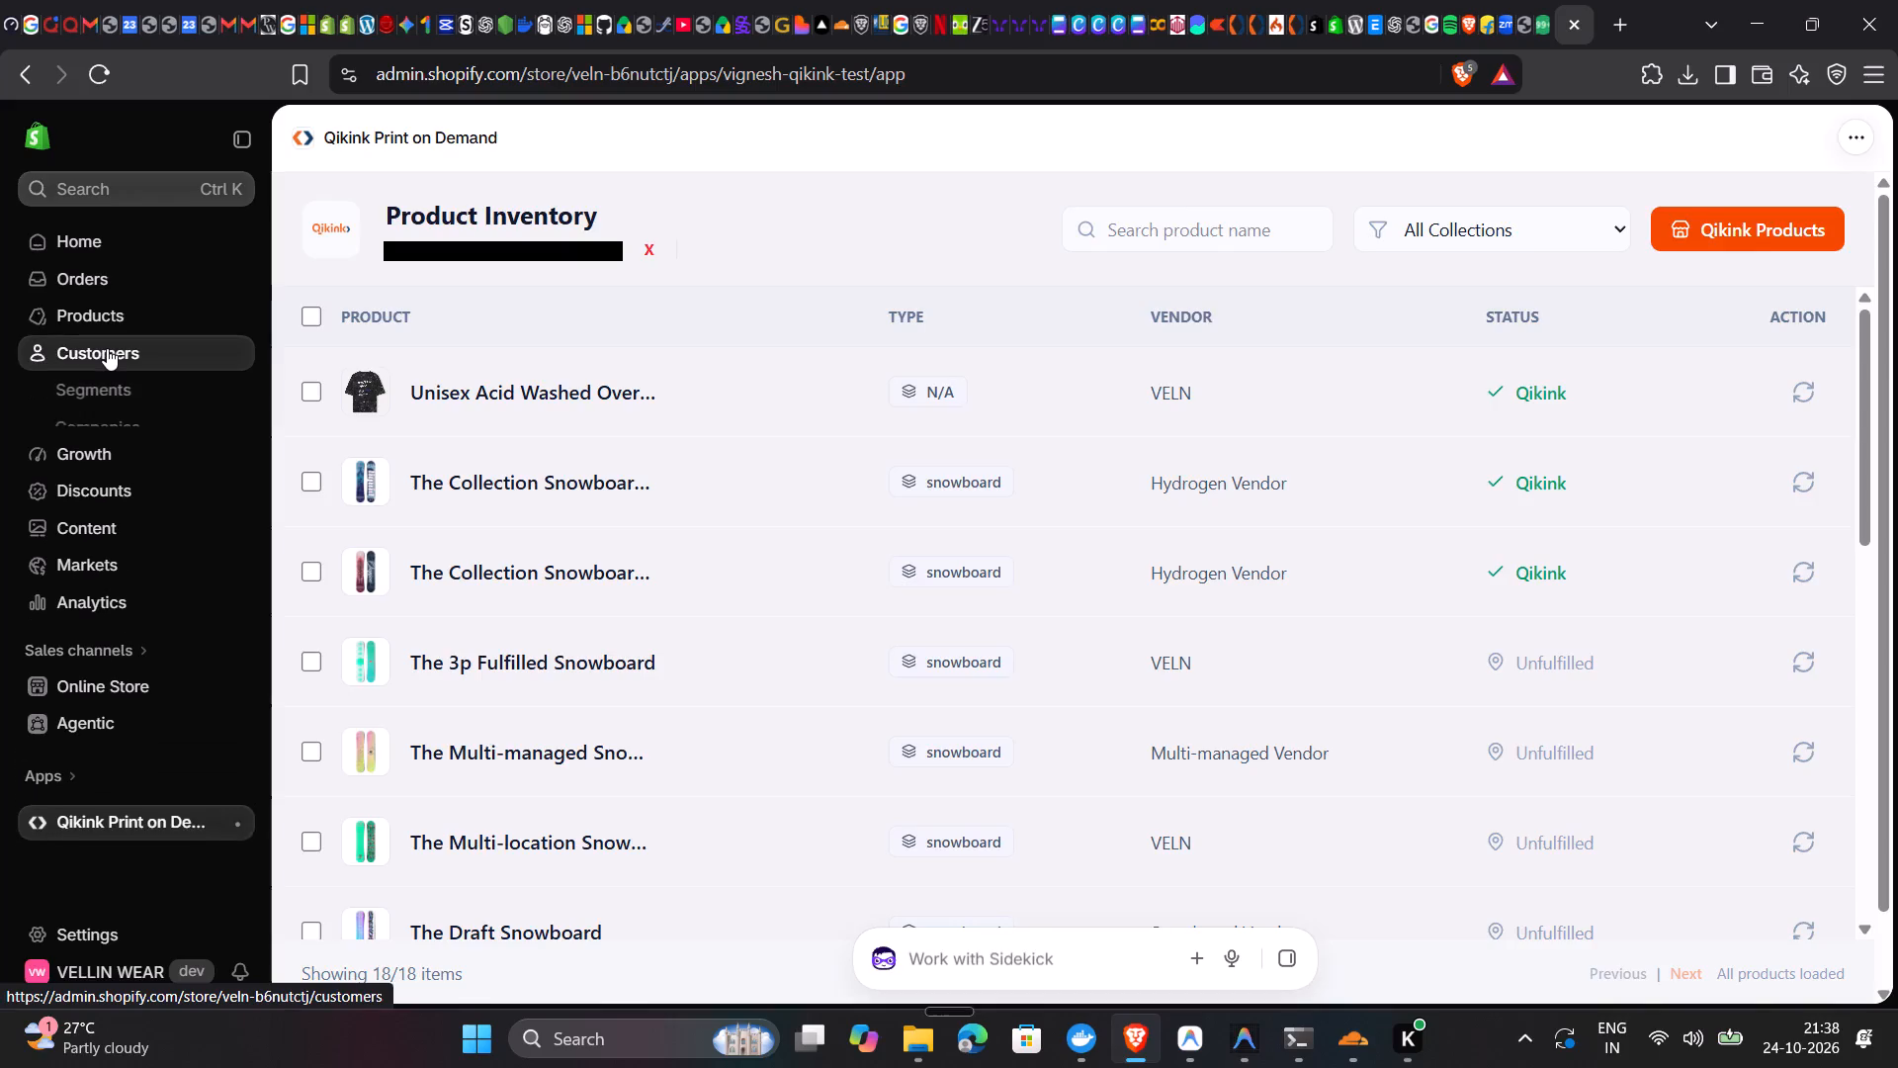
{"action": "left_click", "coordinate": [114, 305]}
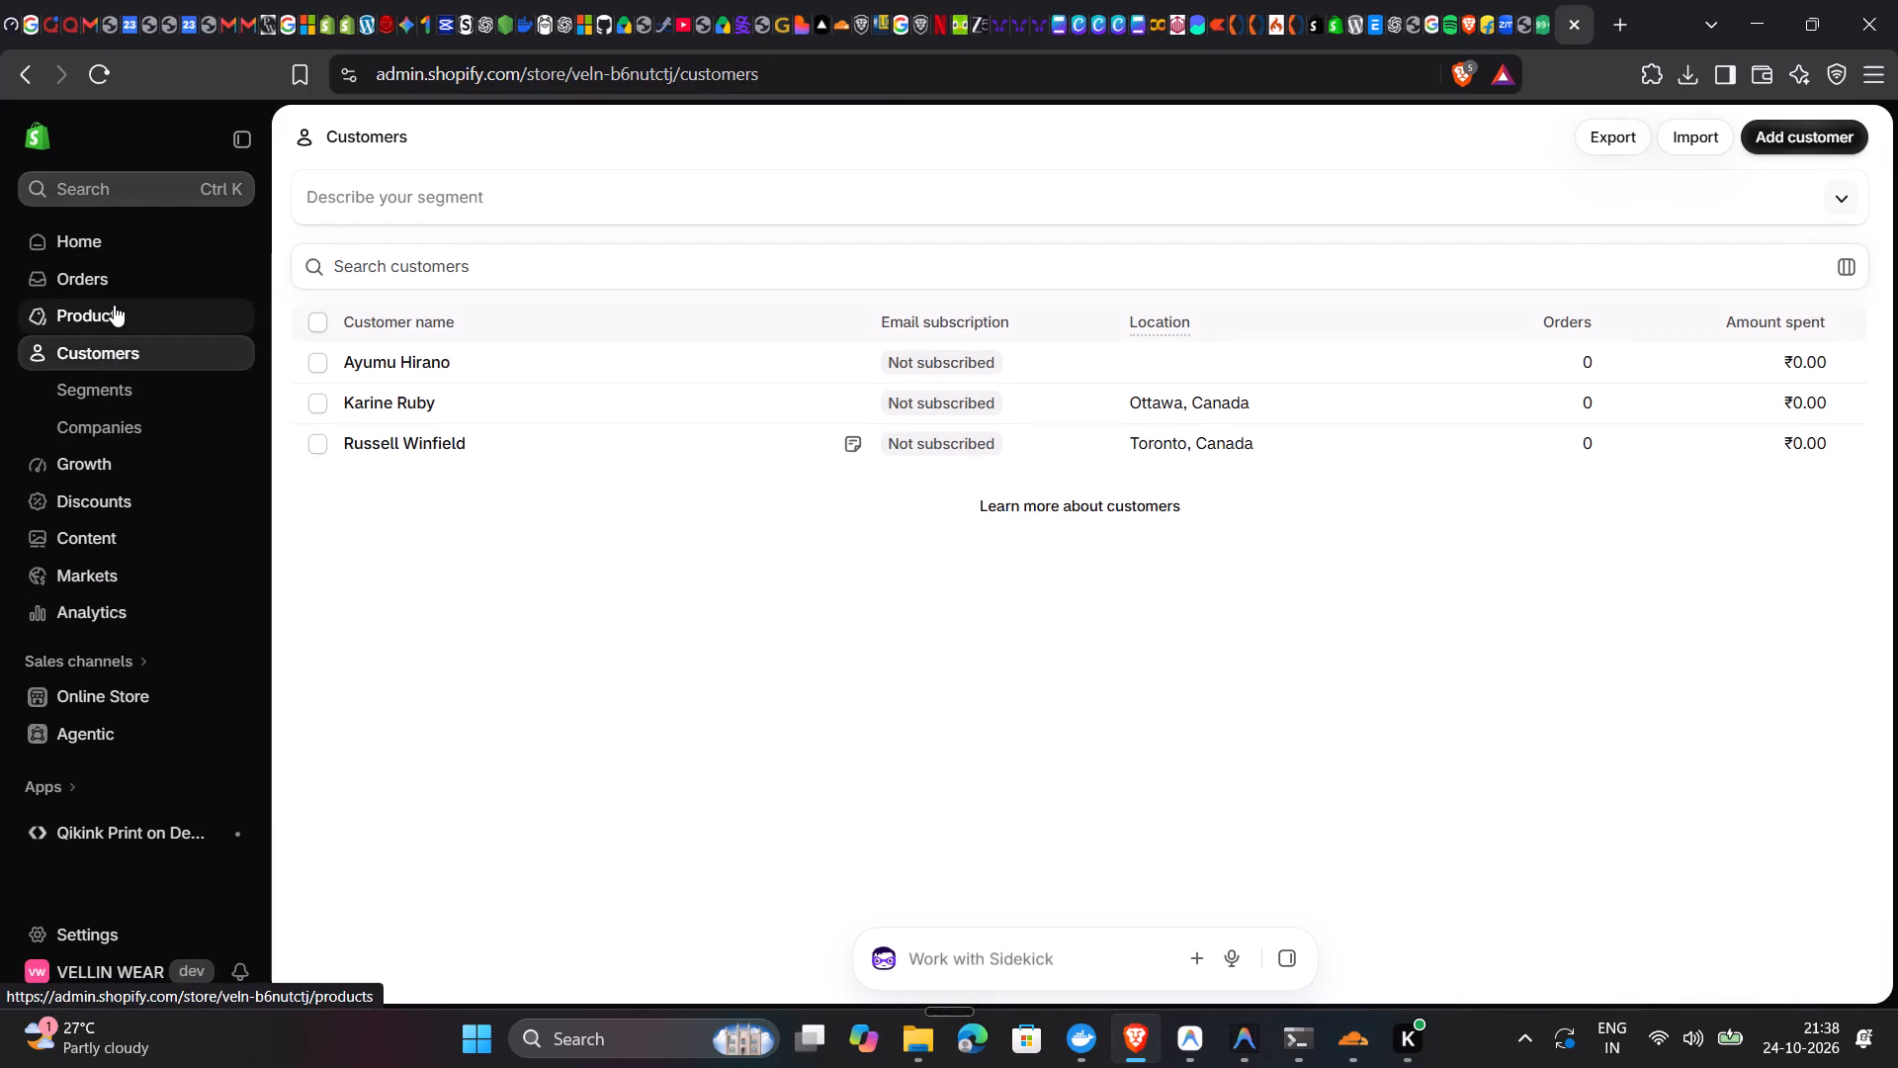
{"action": "left_click", "coordinate": [114, 305]}
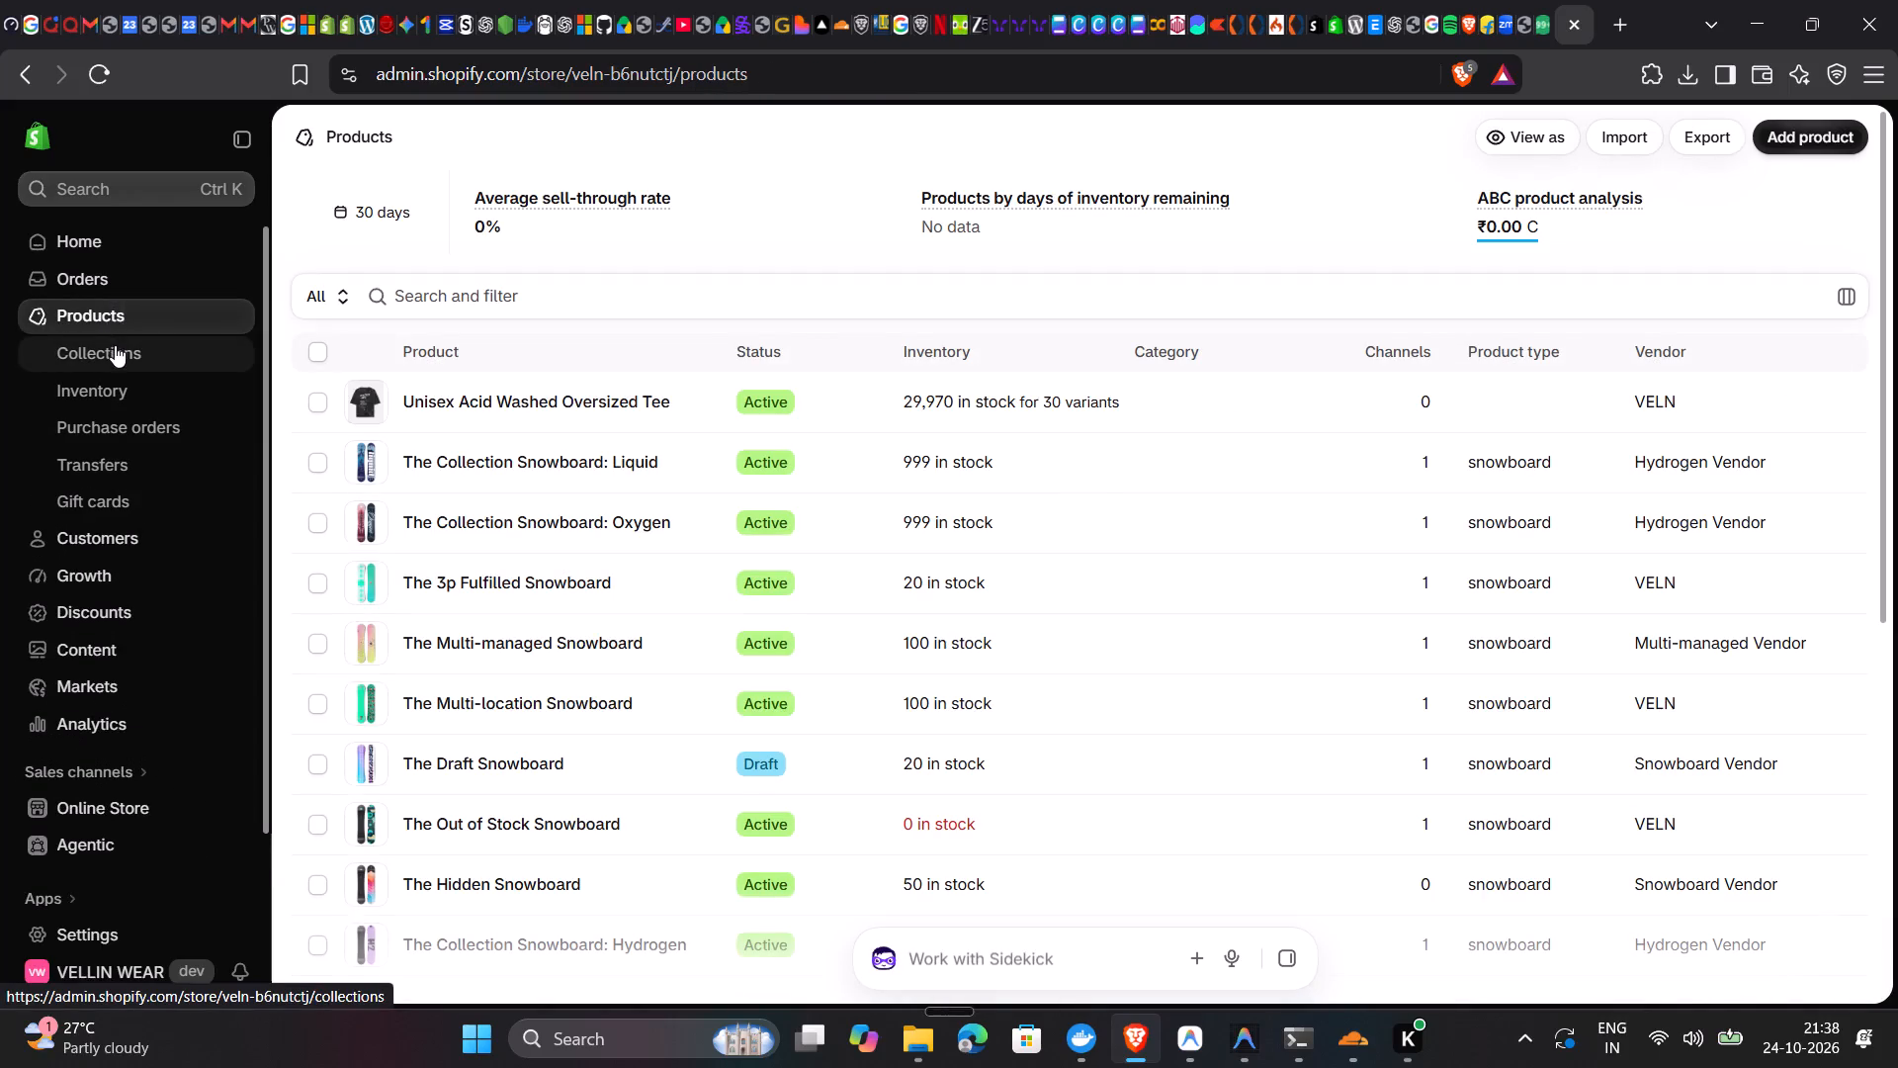
{"action": "left_click", "coordinate": [115, 345]}
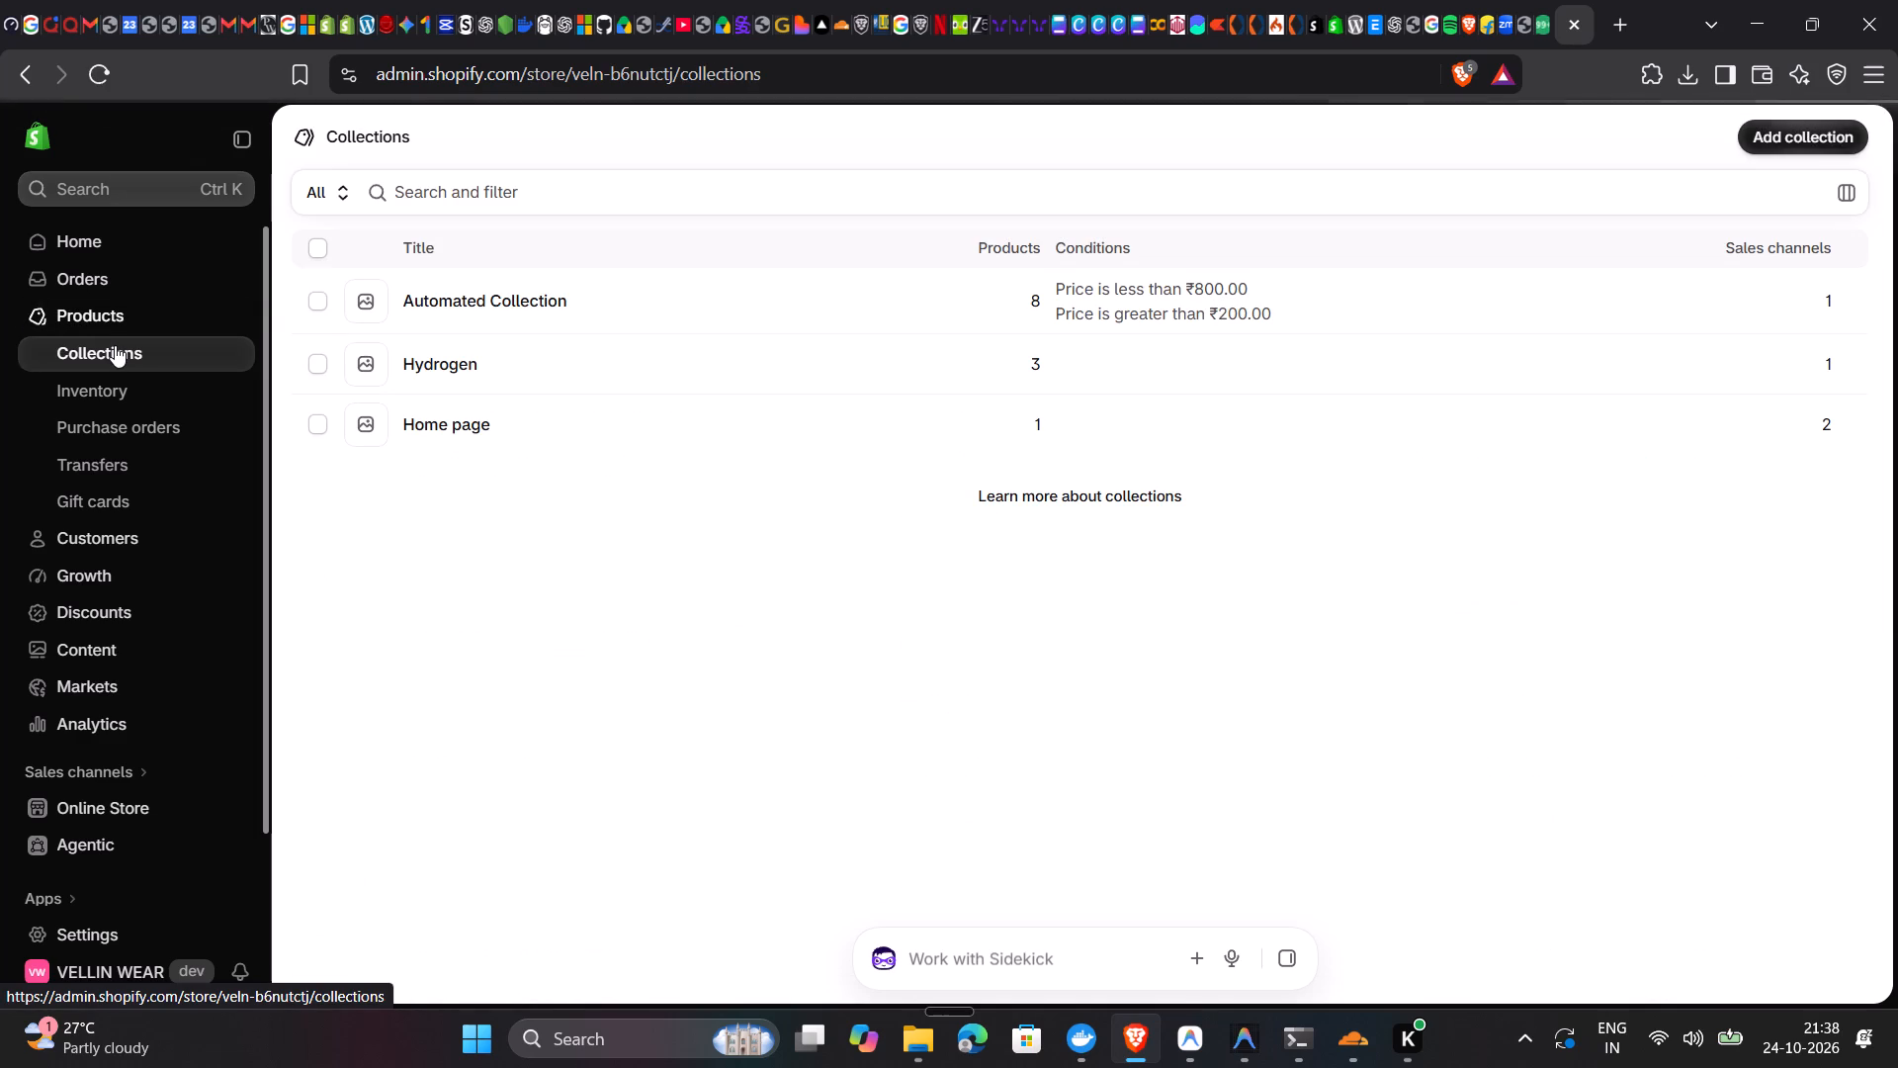
{"action": "left_click", "coordinate": [115, 392]}
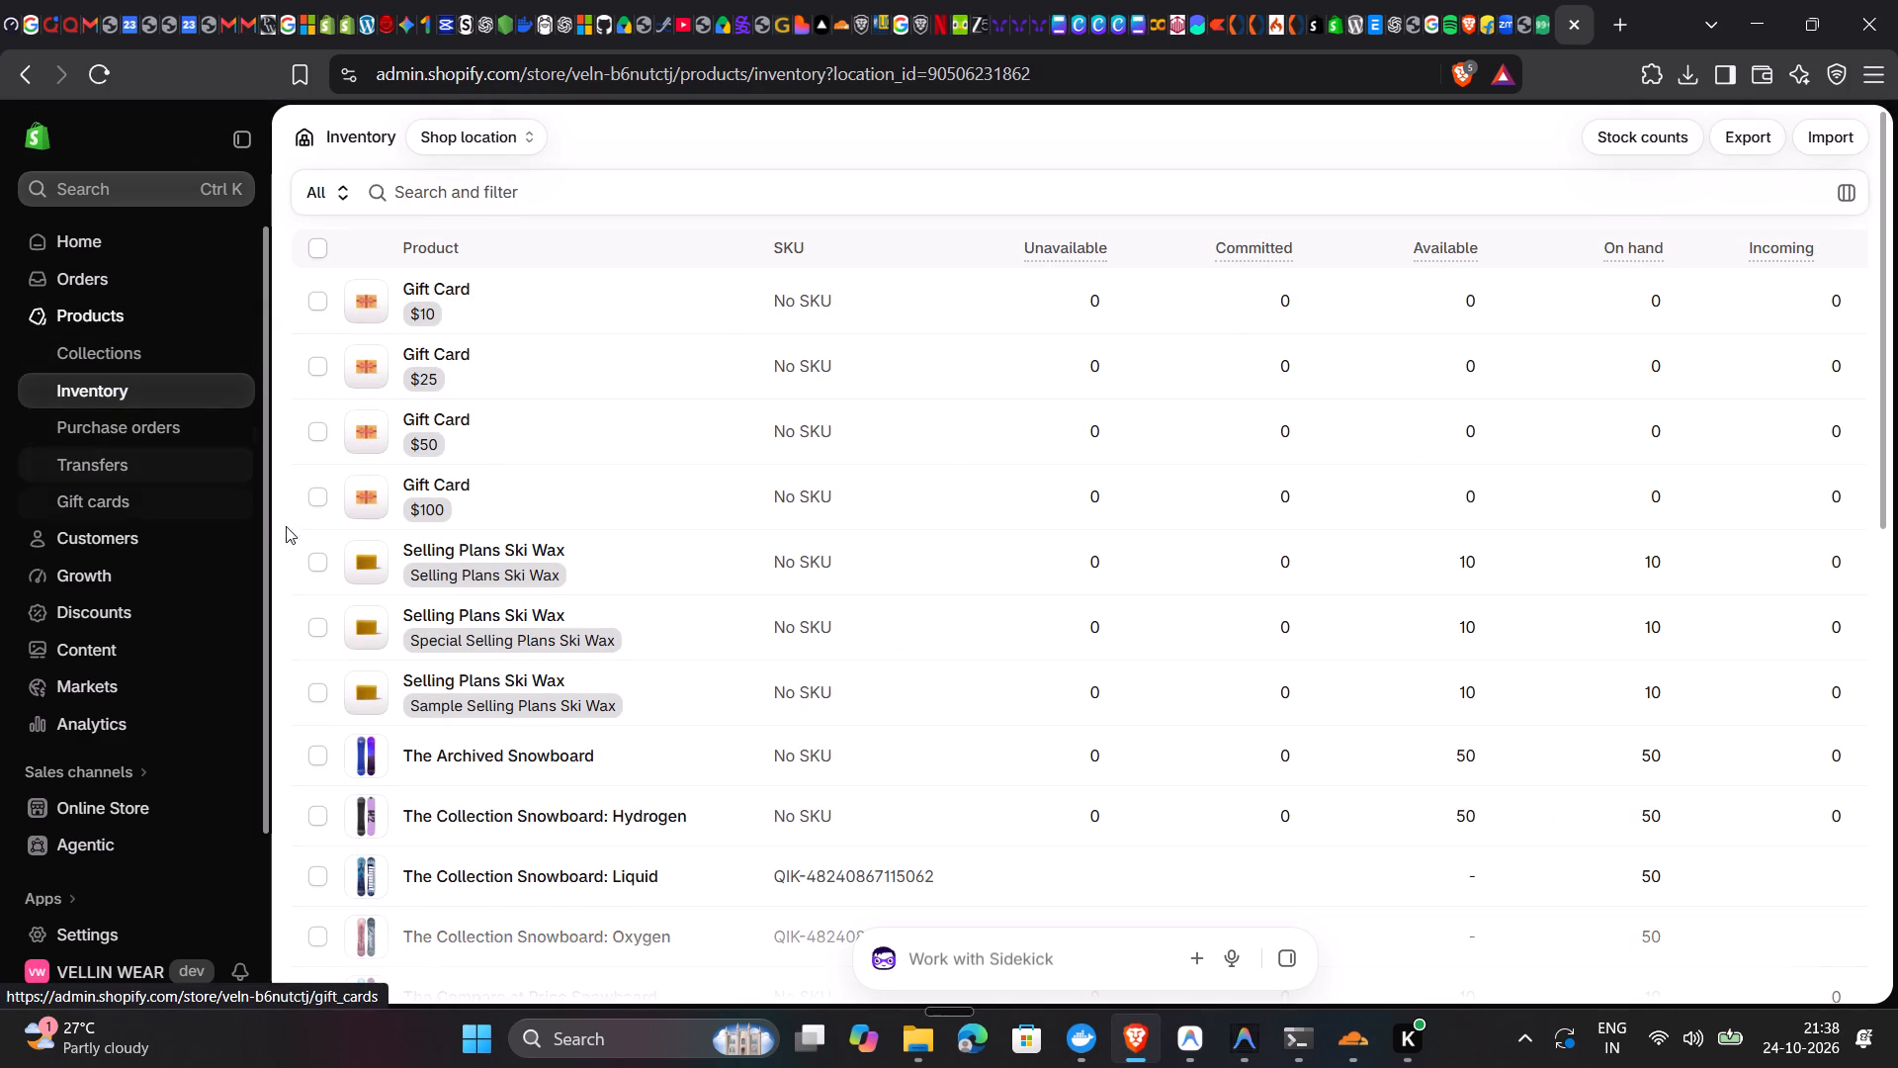
{"action": "scroll", "coordinate": [351, 564], "scroll_direction": "down", "scroll_amount": 10}
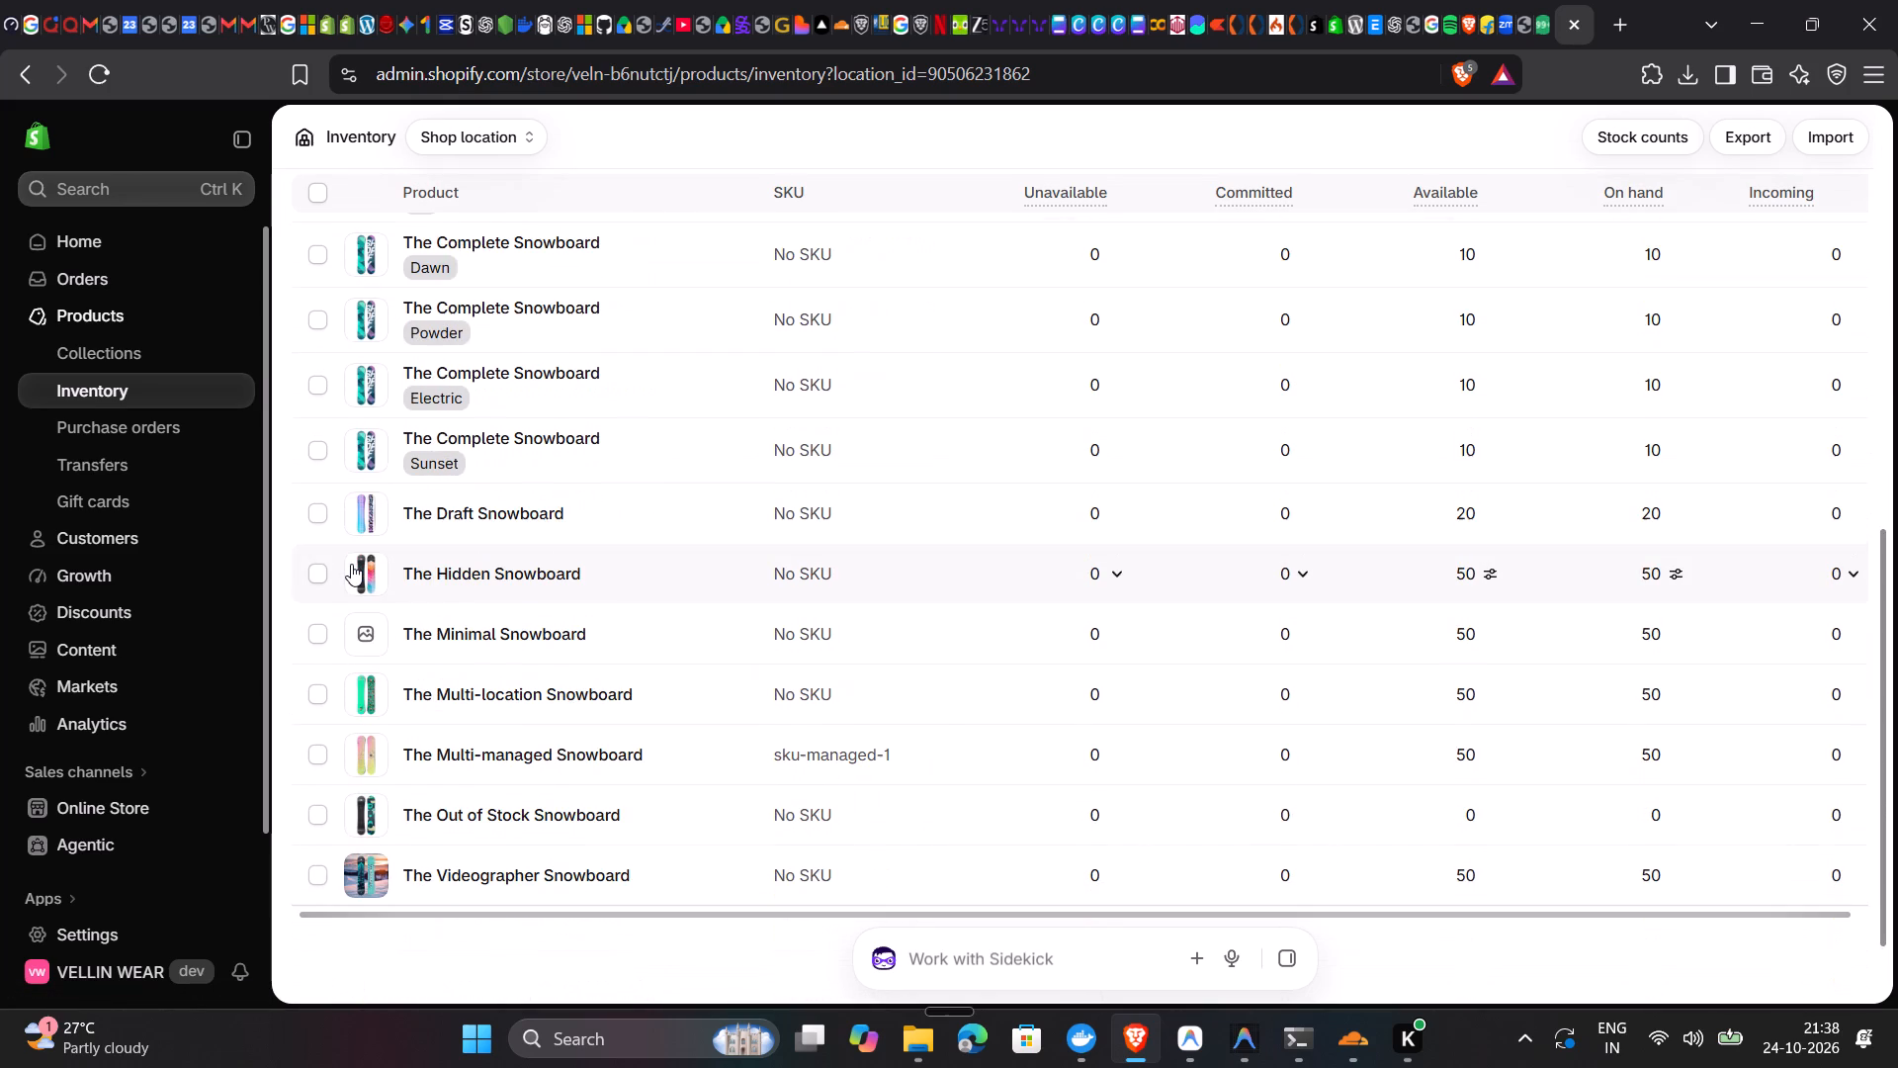
Examine the product stock levels in the Shop location inventory list.
{"action": "scroll", "coordinate": [351, 564], "scroll_direction": "down", "scroll_amount": 2}
{"action": "scroll", "coordinate": [351, 564], "scroll_direction": "up", "scroll_amount": 6}
{"action": "scroll", "coordinate": [351, 564], "scroll_direction": "down", "scroll_amount": 6}
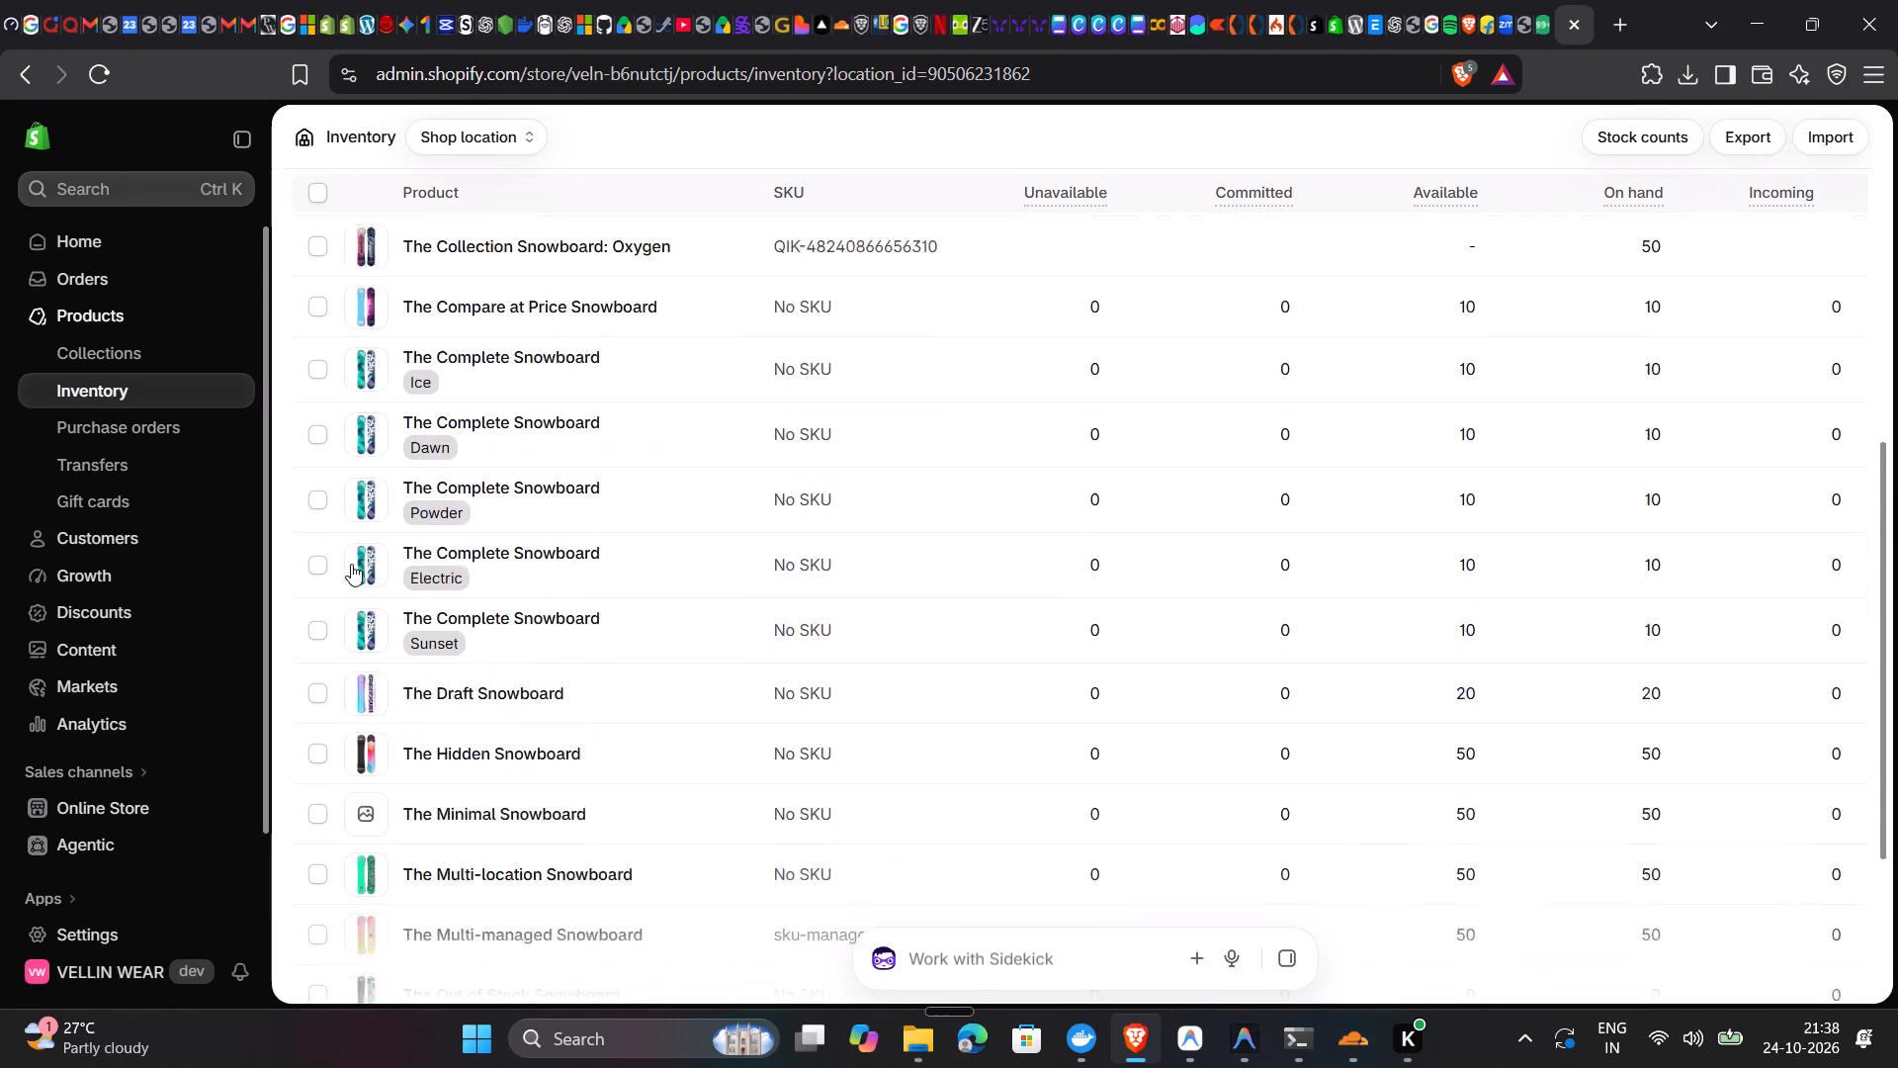
{"action": "scroll", "coordinate": [335, 648], "scroll_direction": "down", "scroll_amount": 4}
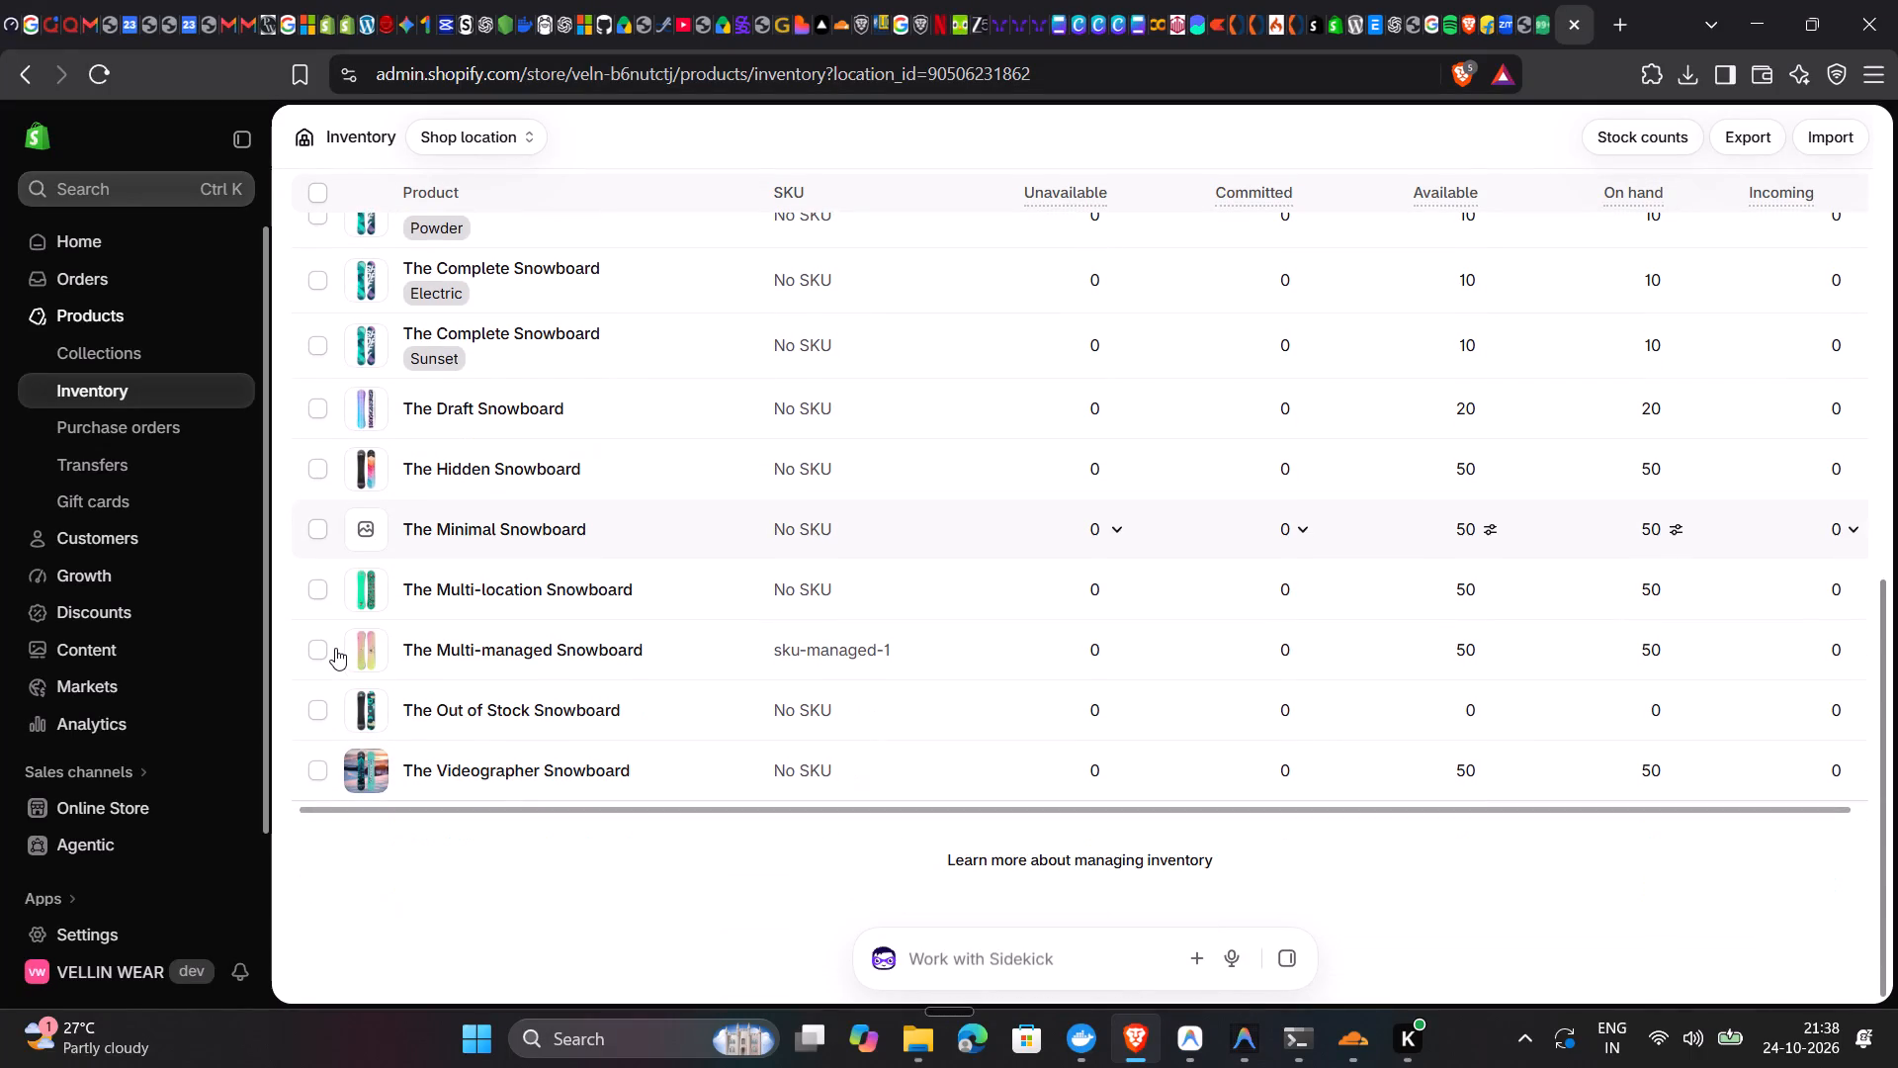
{"action": "scroll", "coordinate": [335, 648], "scroll_direction": "up", "scroll_amount": 10}
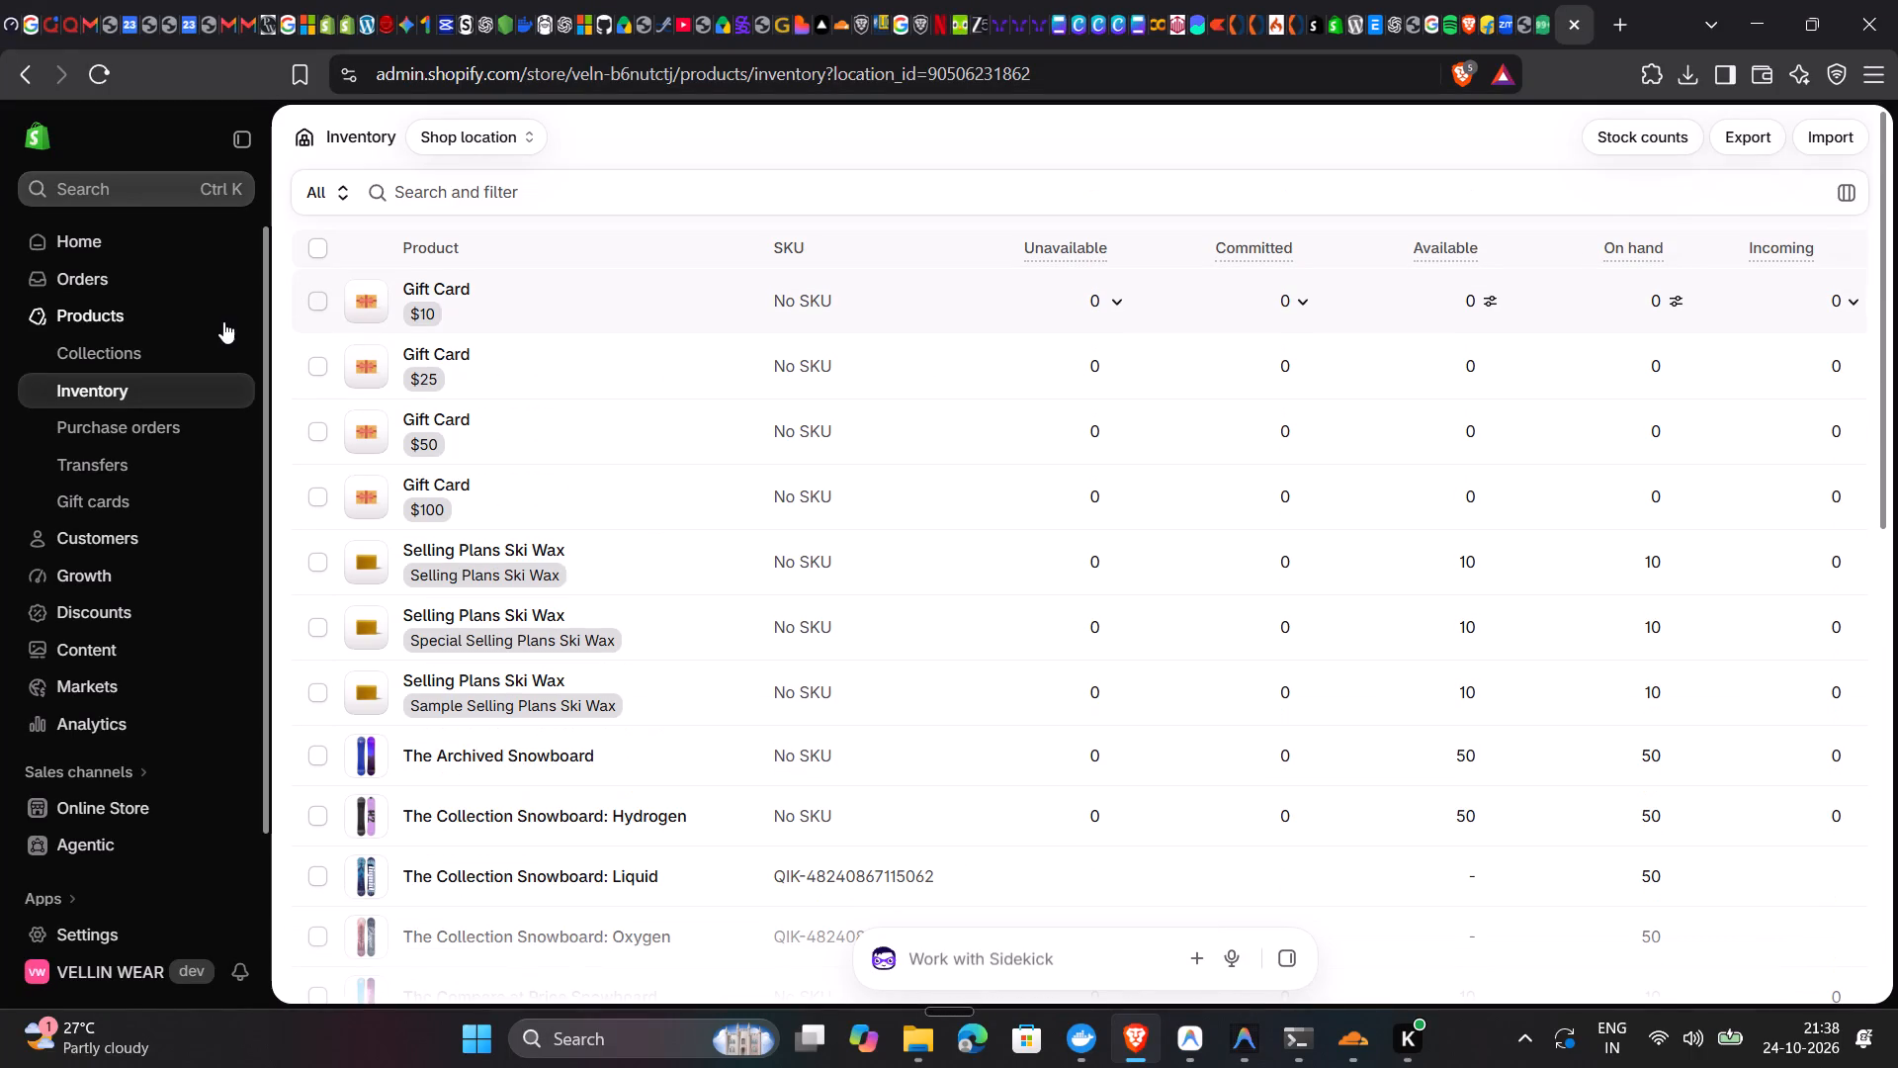
Show the inventory for the Qikink_Fulfillment location and examine the products and variants stocked there.
{"action": "left_click", "coordinate": [474, 139]}
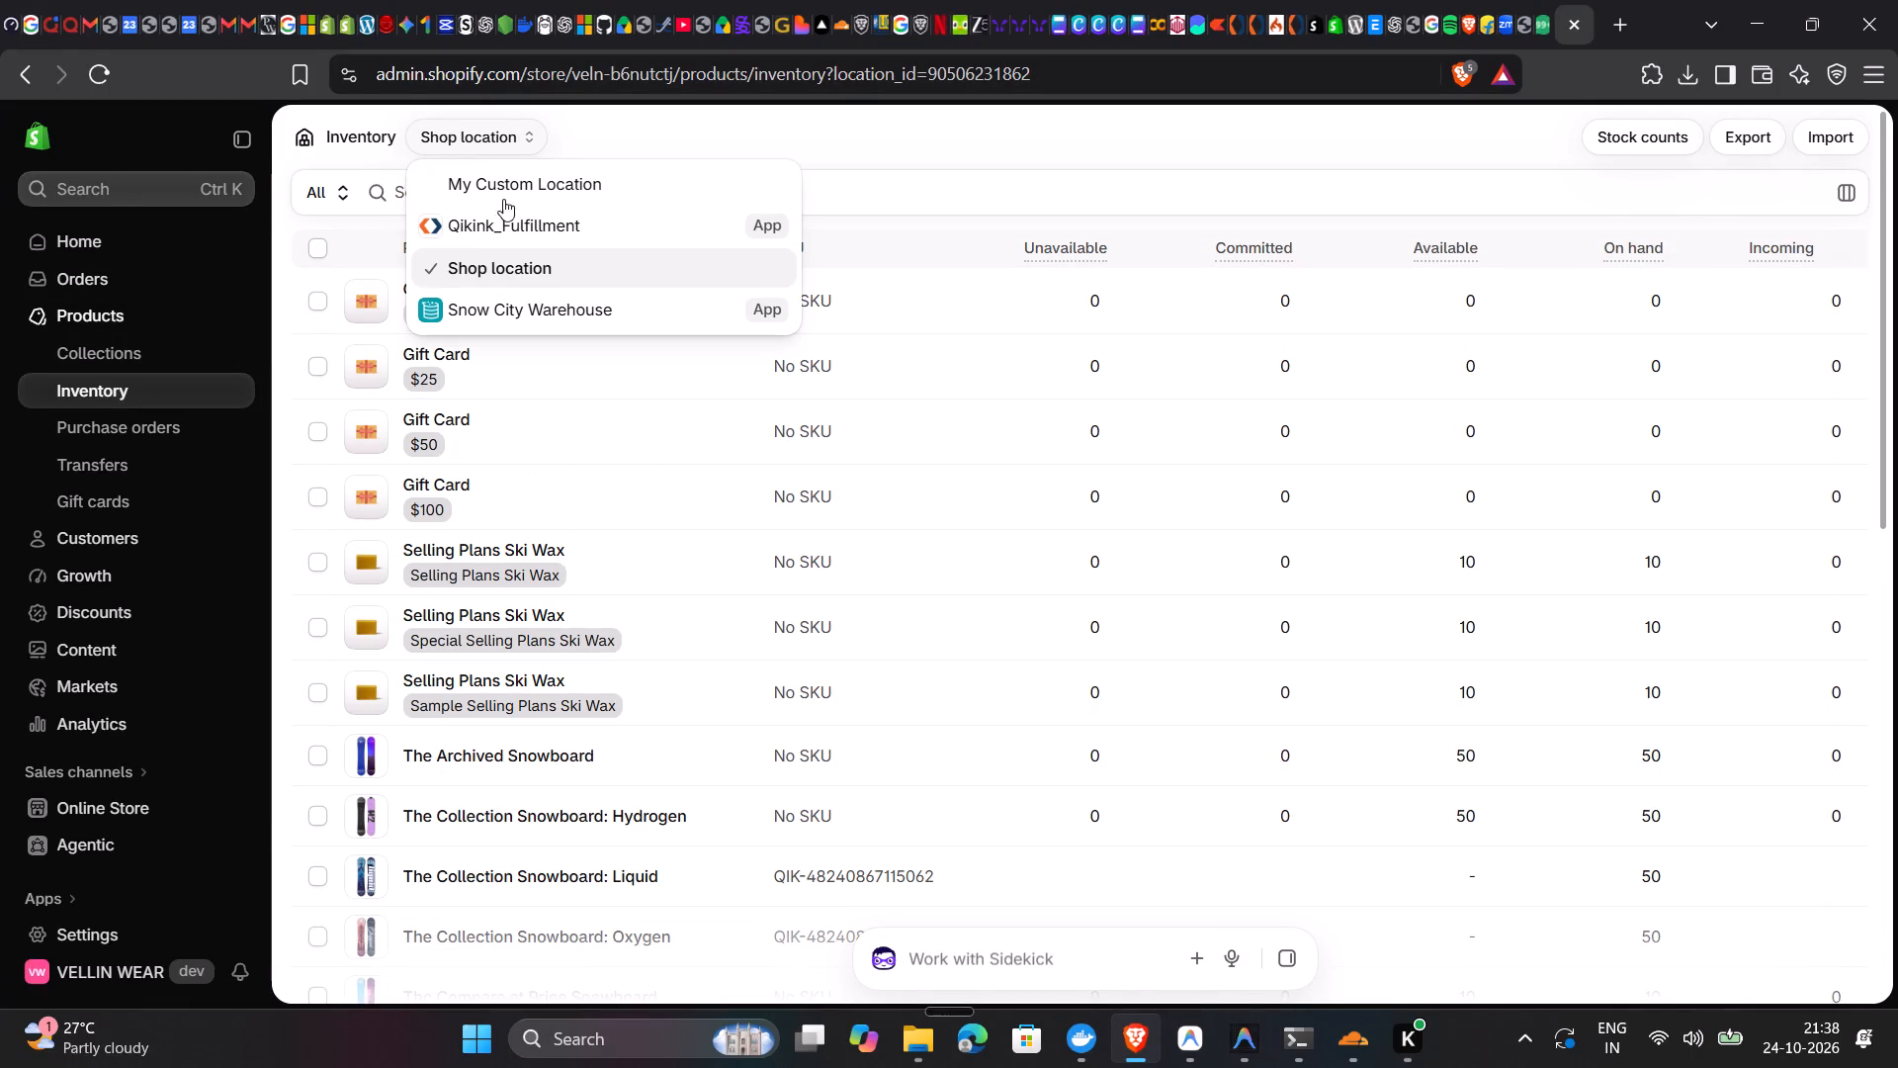
{"action": "left_click", "coordinate": [525, 227]}
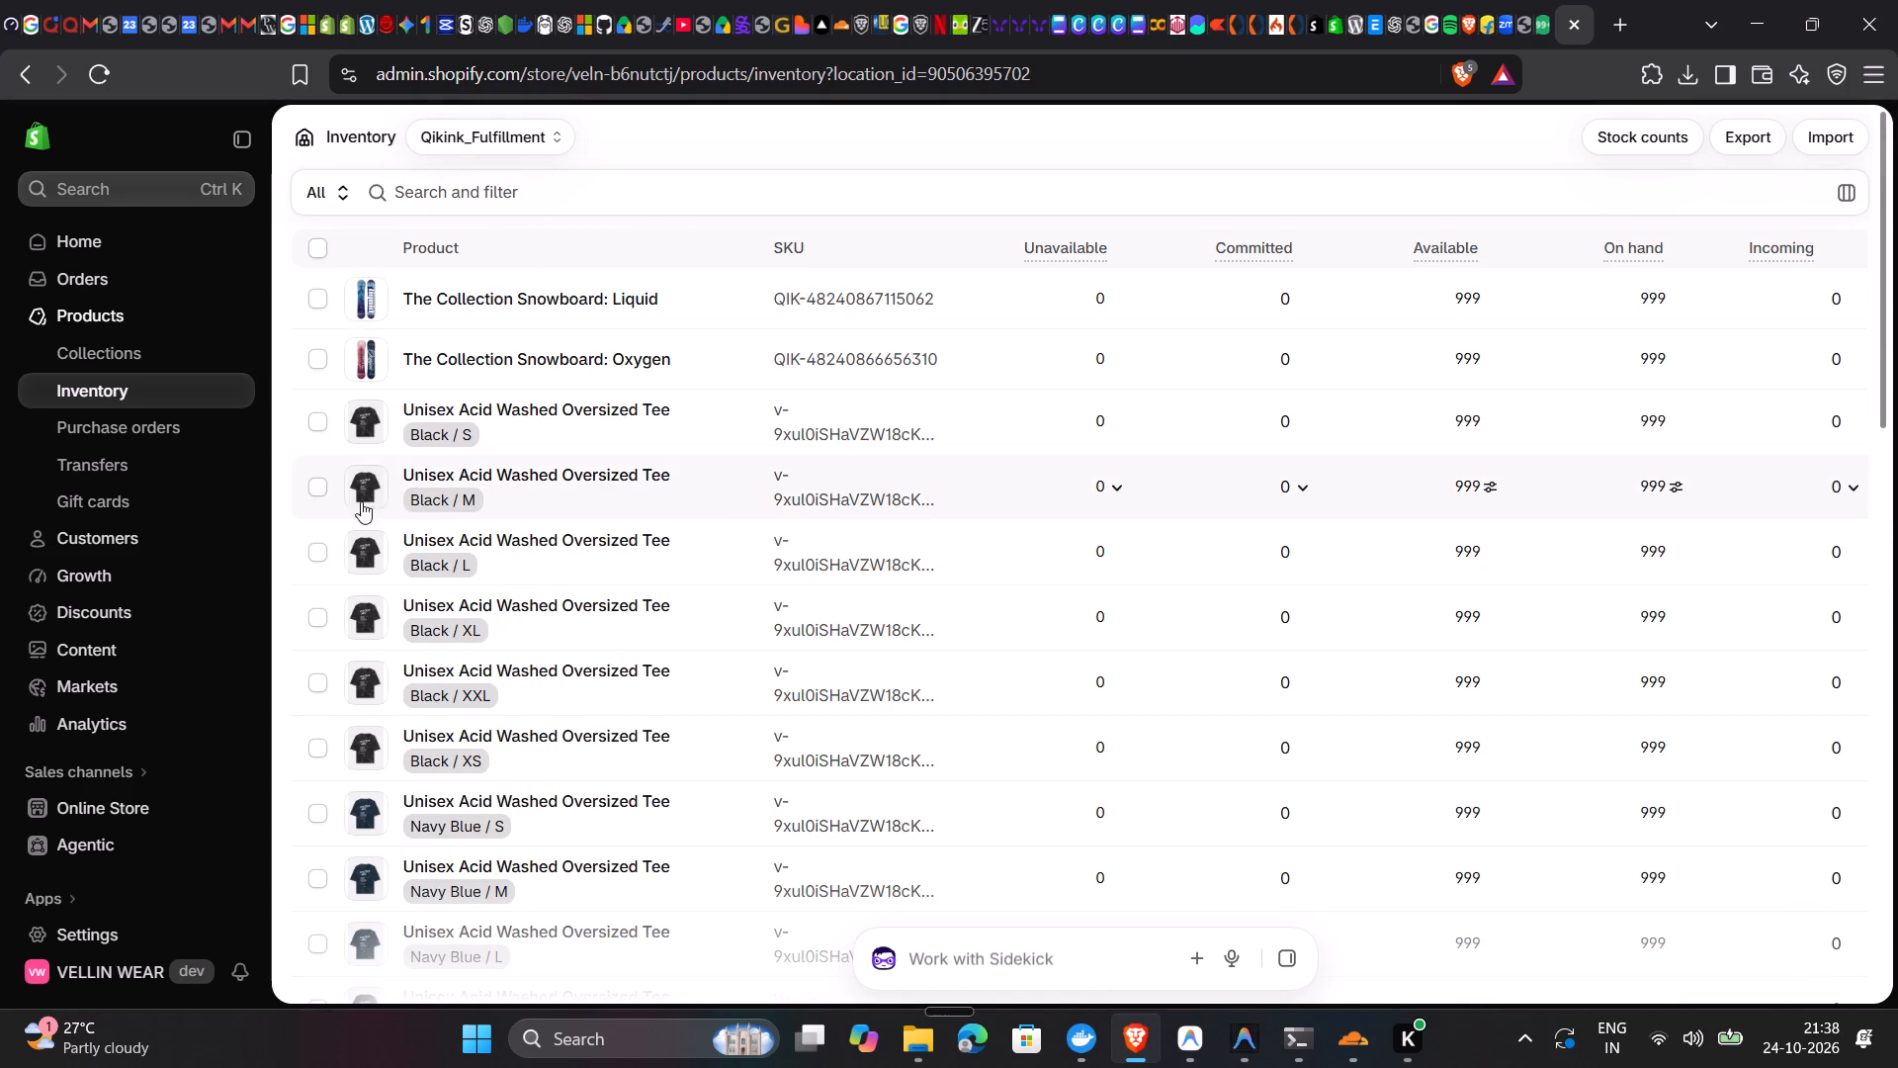
{"action": "scroll", "coordinate": [351, 859], "scroll_direction": "down", "scroll_amount": 14}
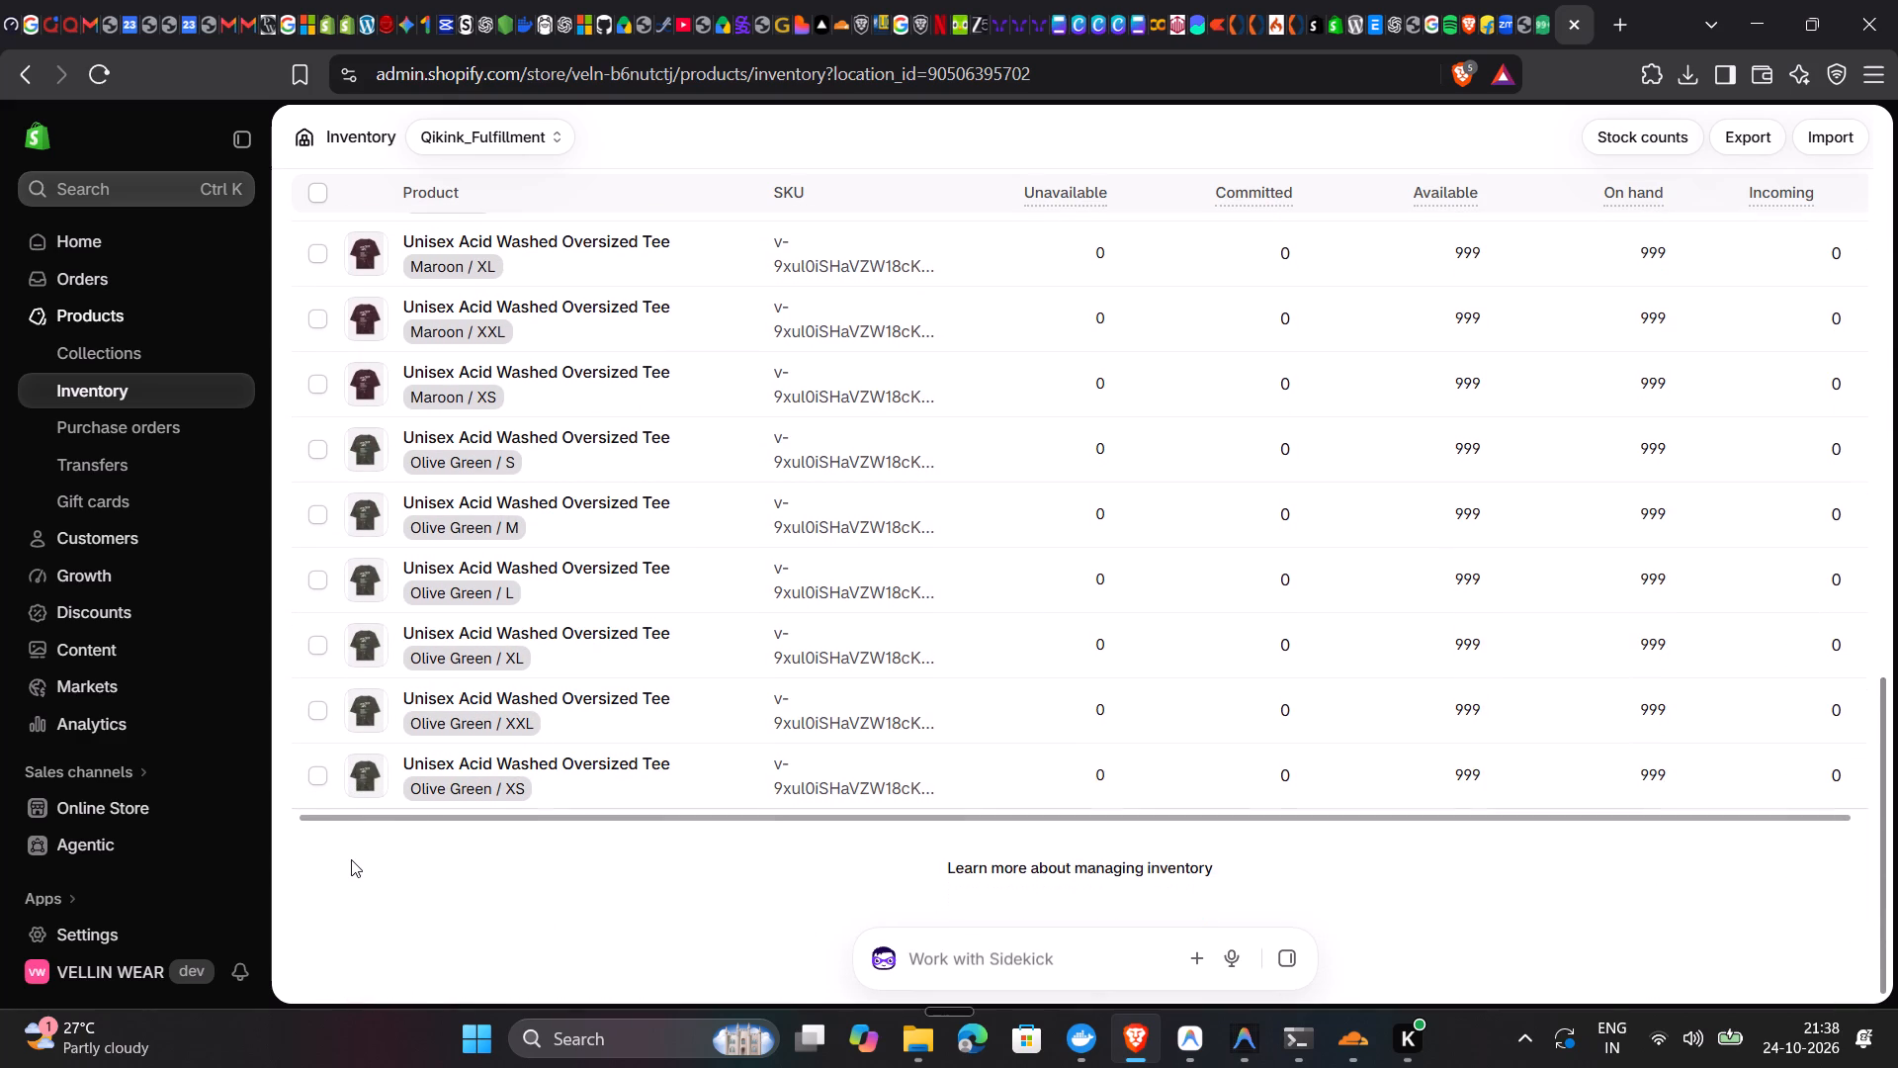
{"action": "scroll", "coordinate": [371, 645], "scroll_direction": "down", "scroll_amount": 4}
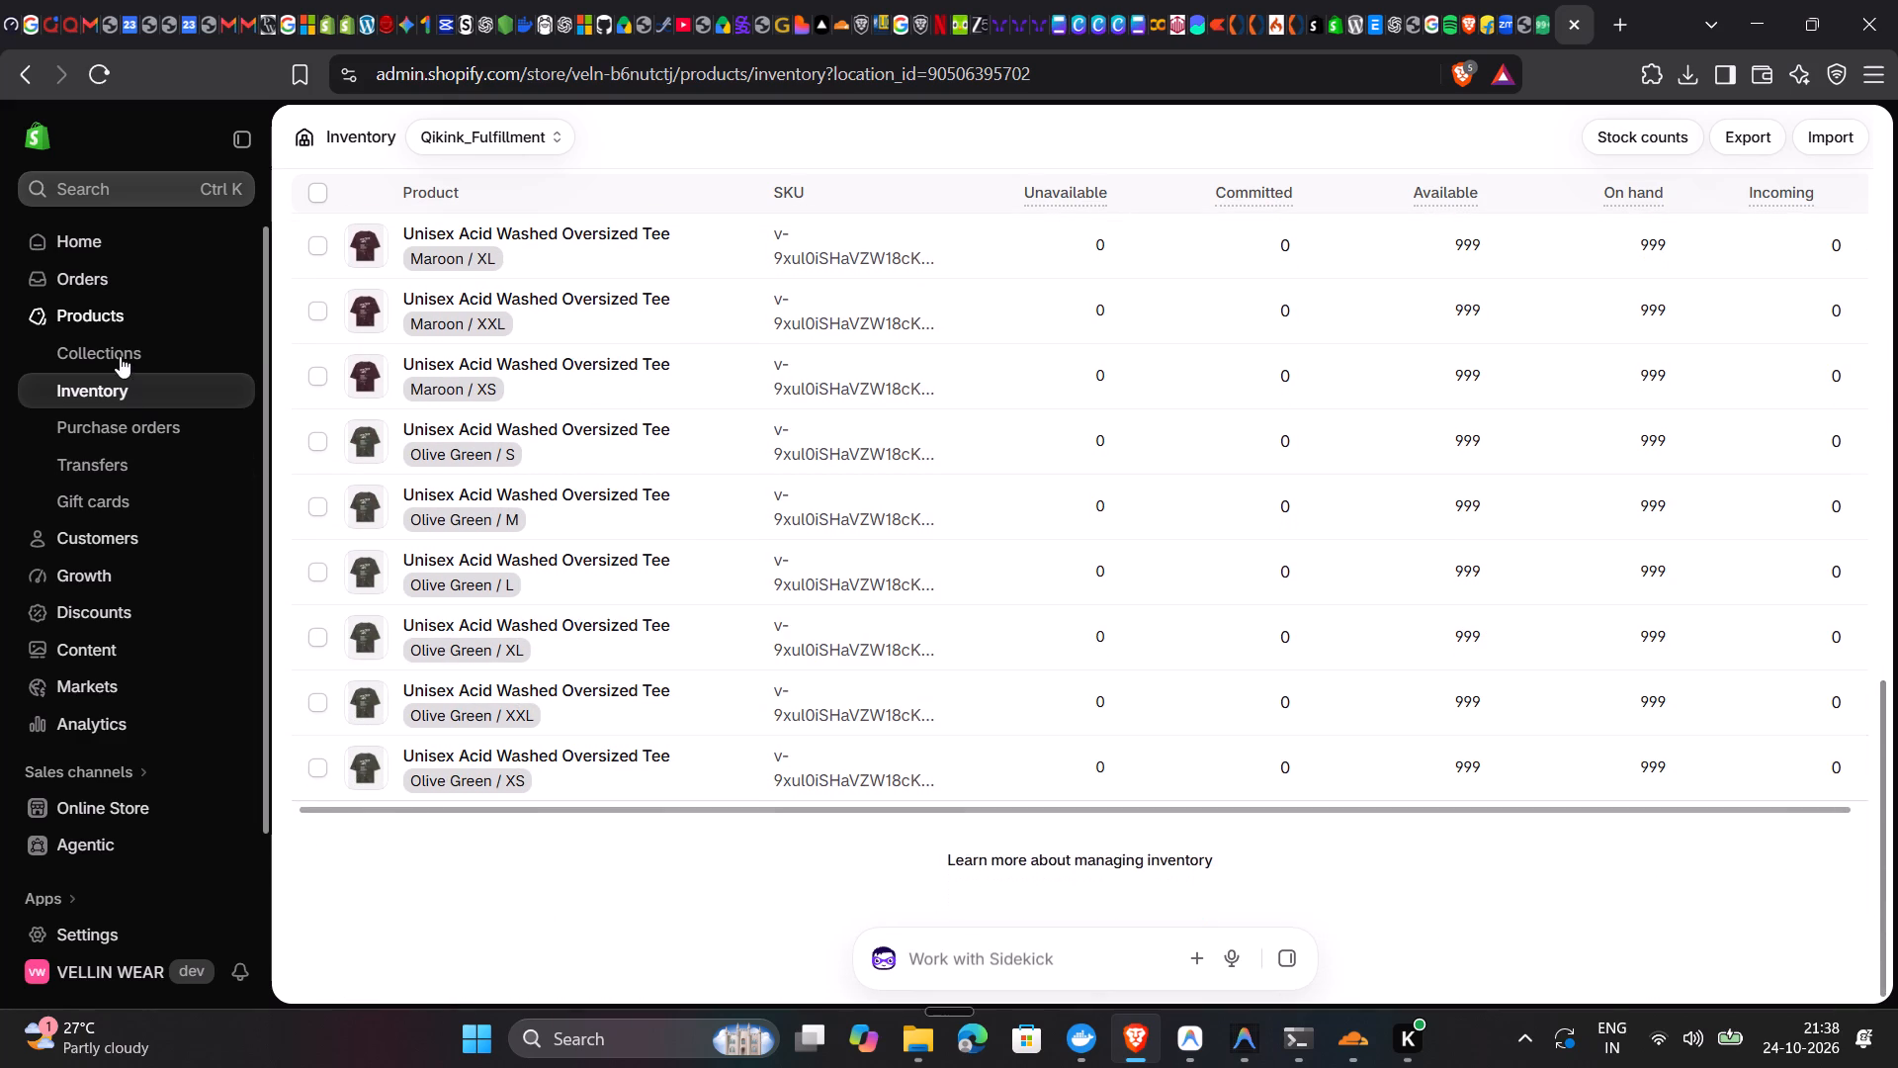
Open the VELLIN WEAR store's Collections list.
{"action": "left_click", "coordinate": [115, 344]}
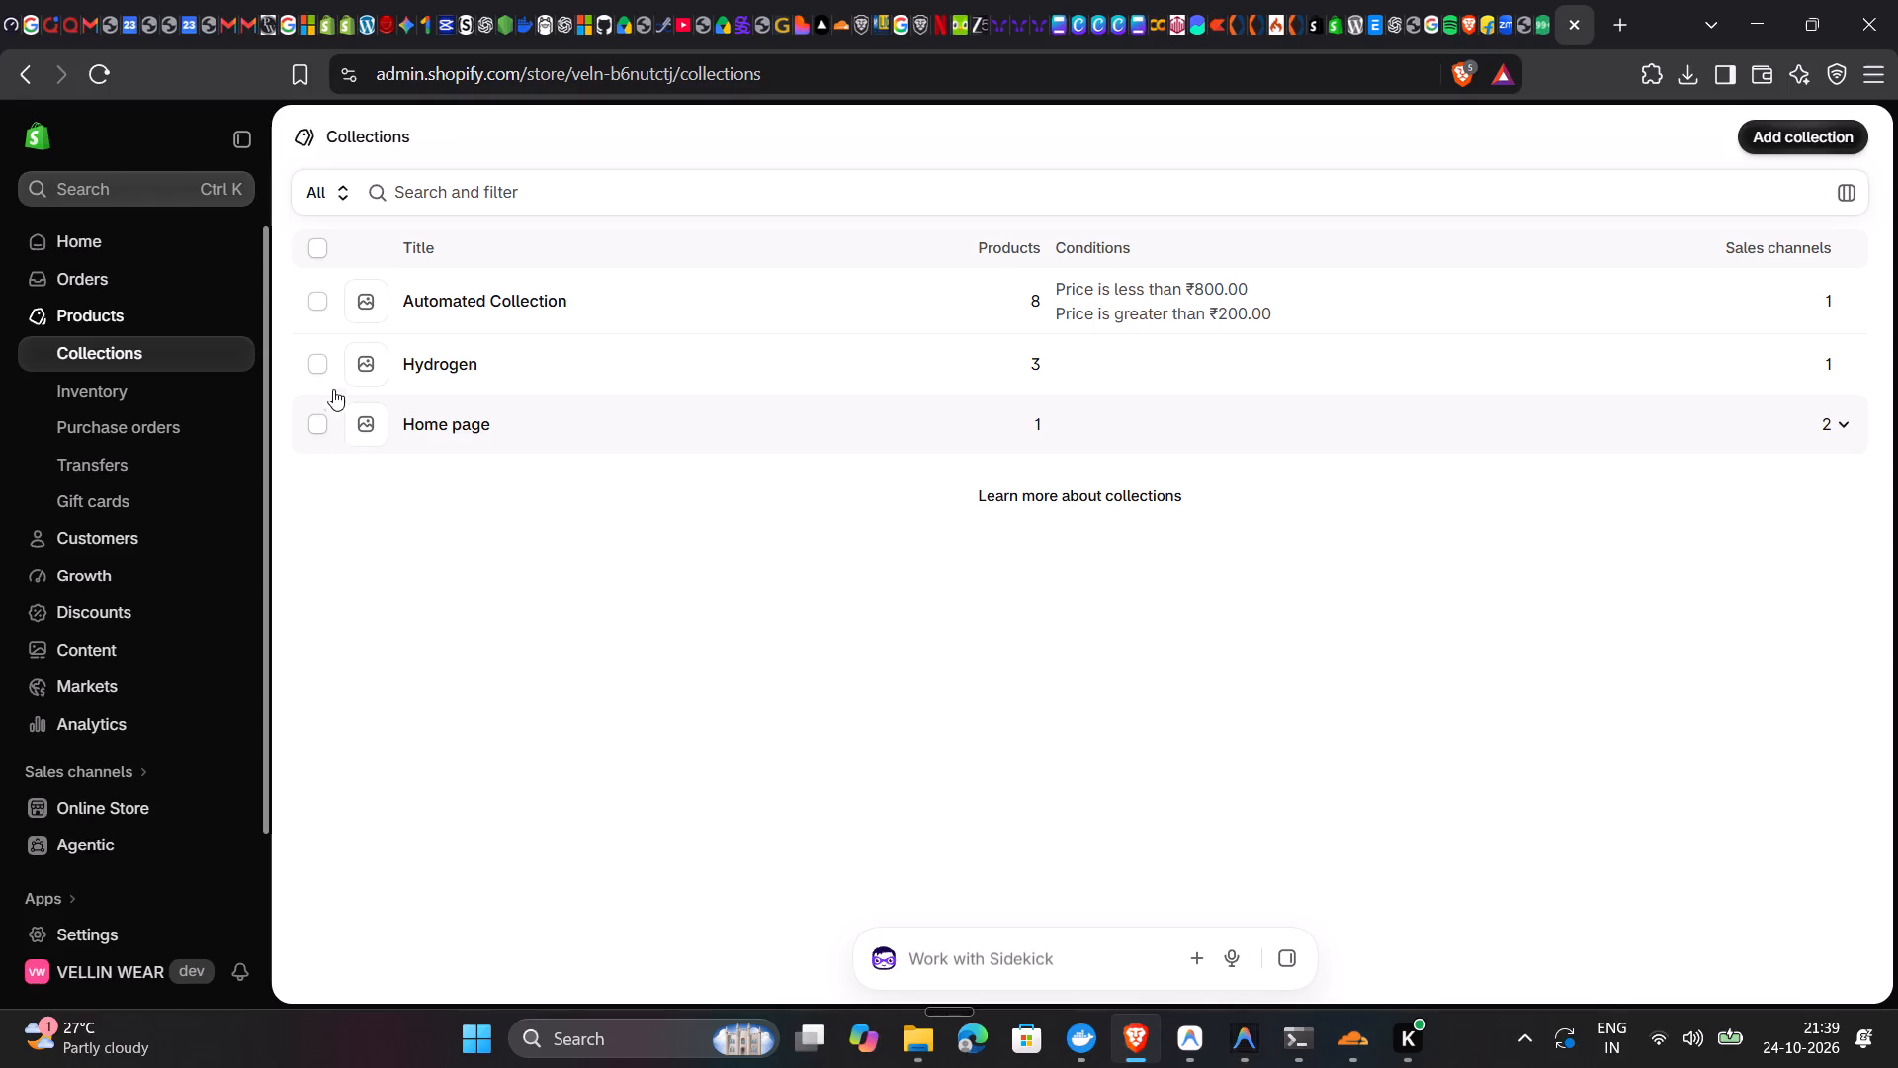
View the general details of the VELLIN WEAR Admin account, then return to the store admin.
{"action": "left_click", "coordinate": [88, 963]}
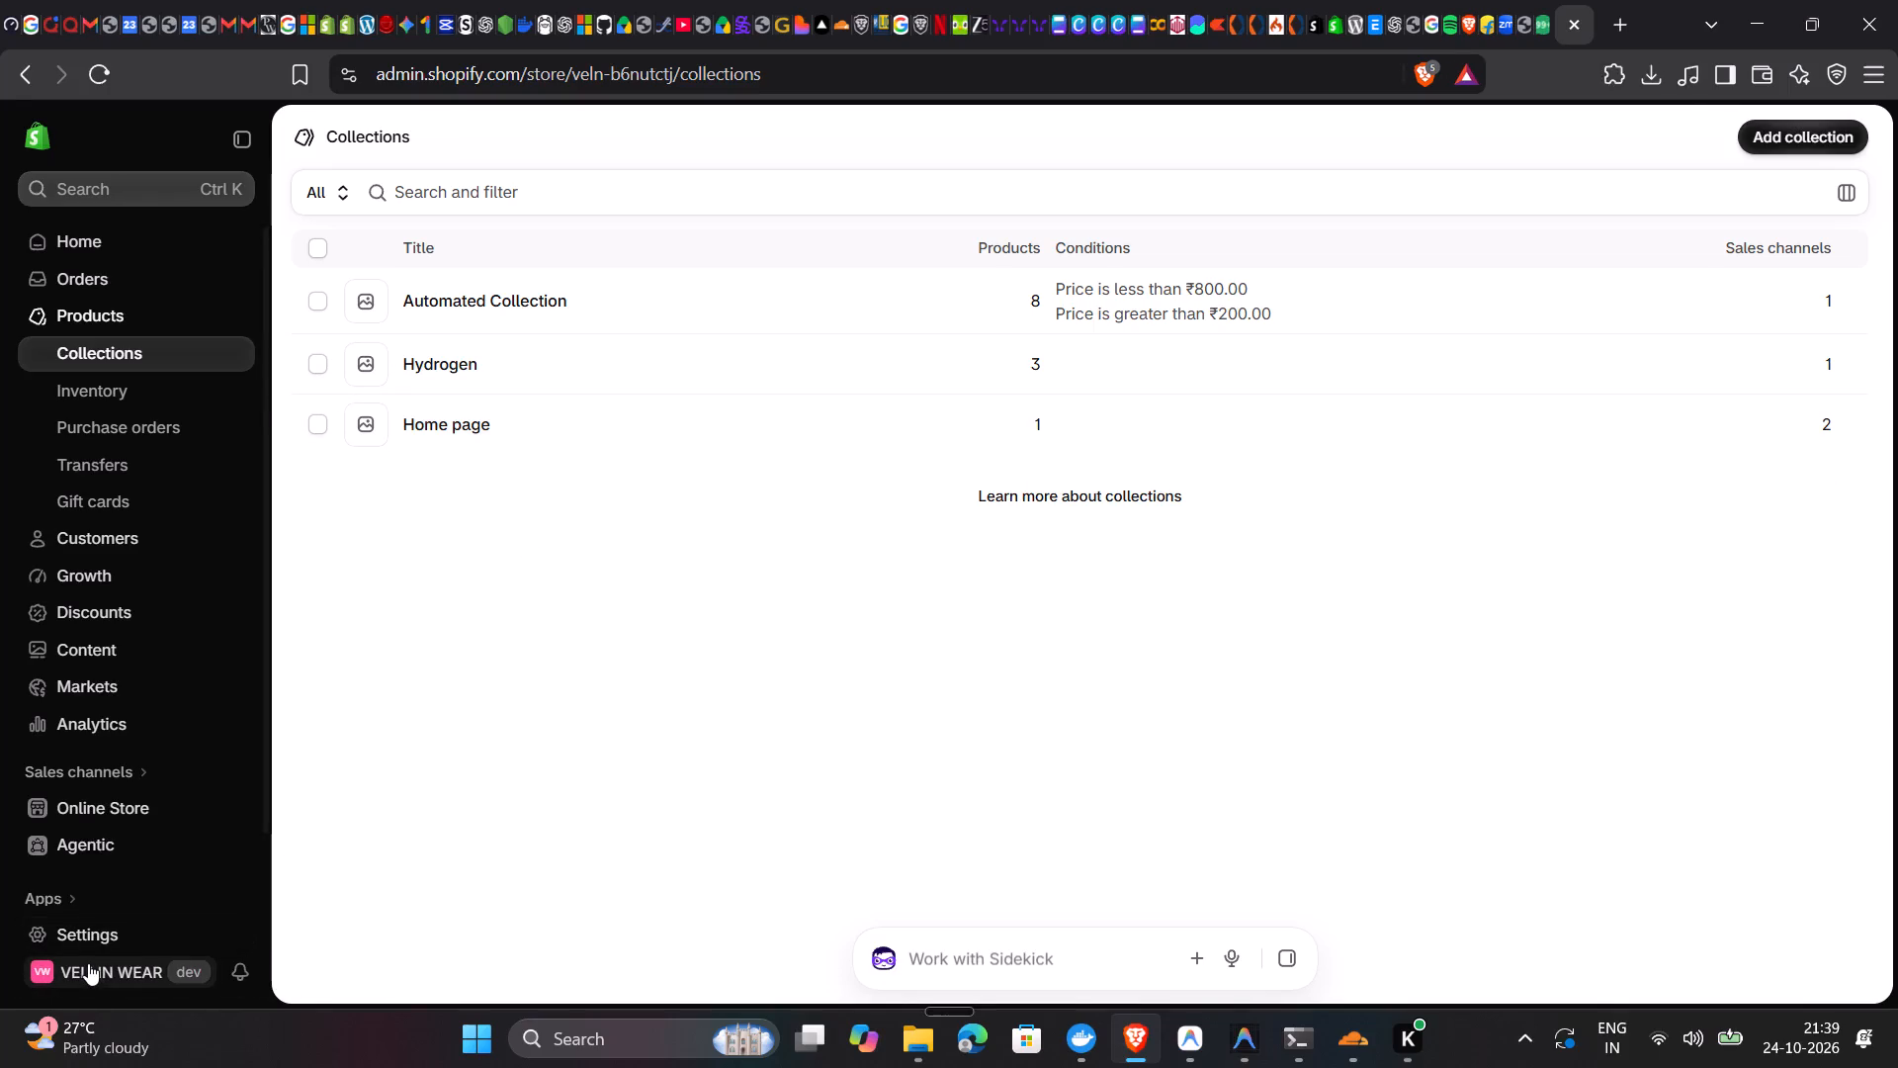
{"action": "left_click", "coordinate": [181, 831]}
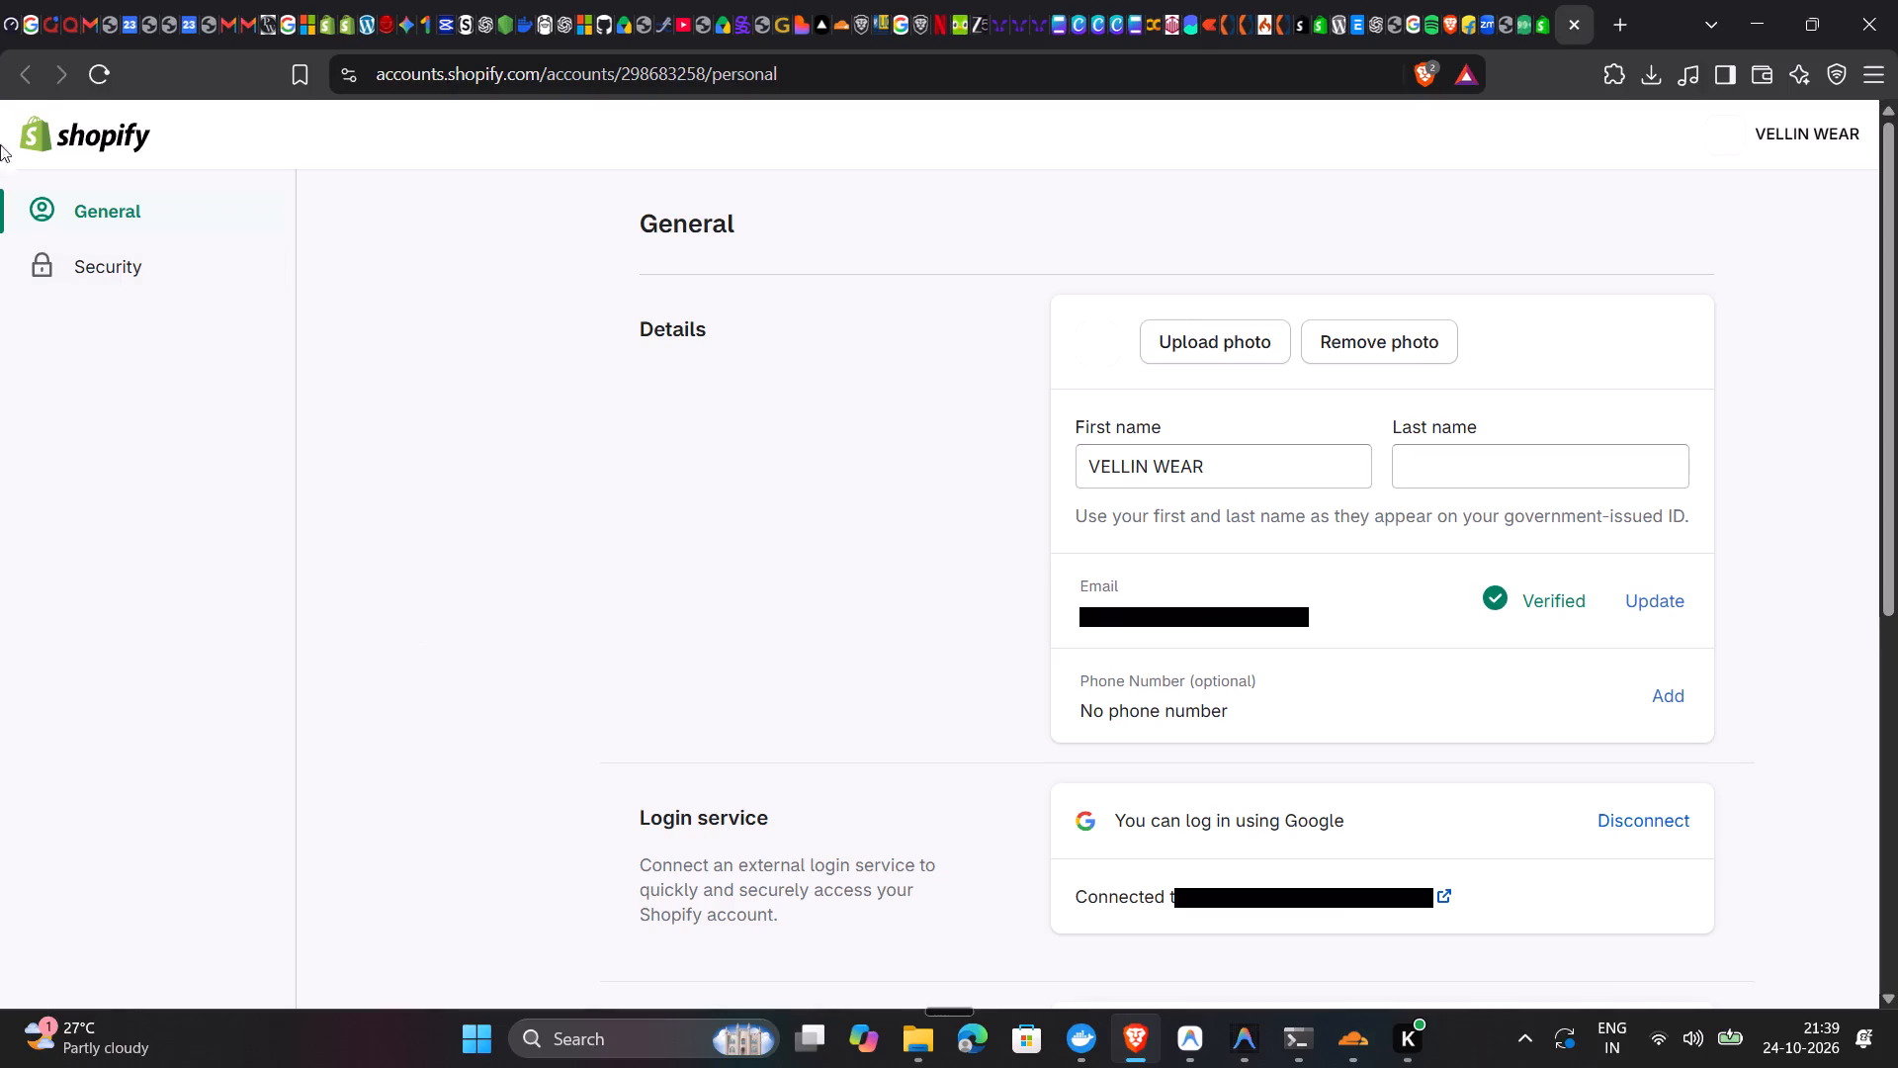
{"action": "left_click", "coordinate": [1548, 7]}
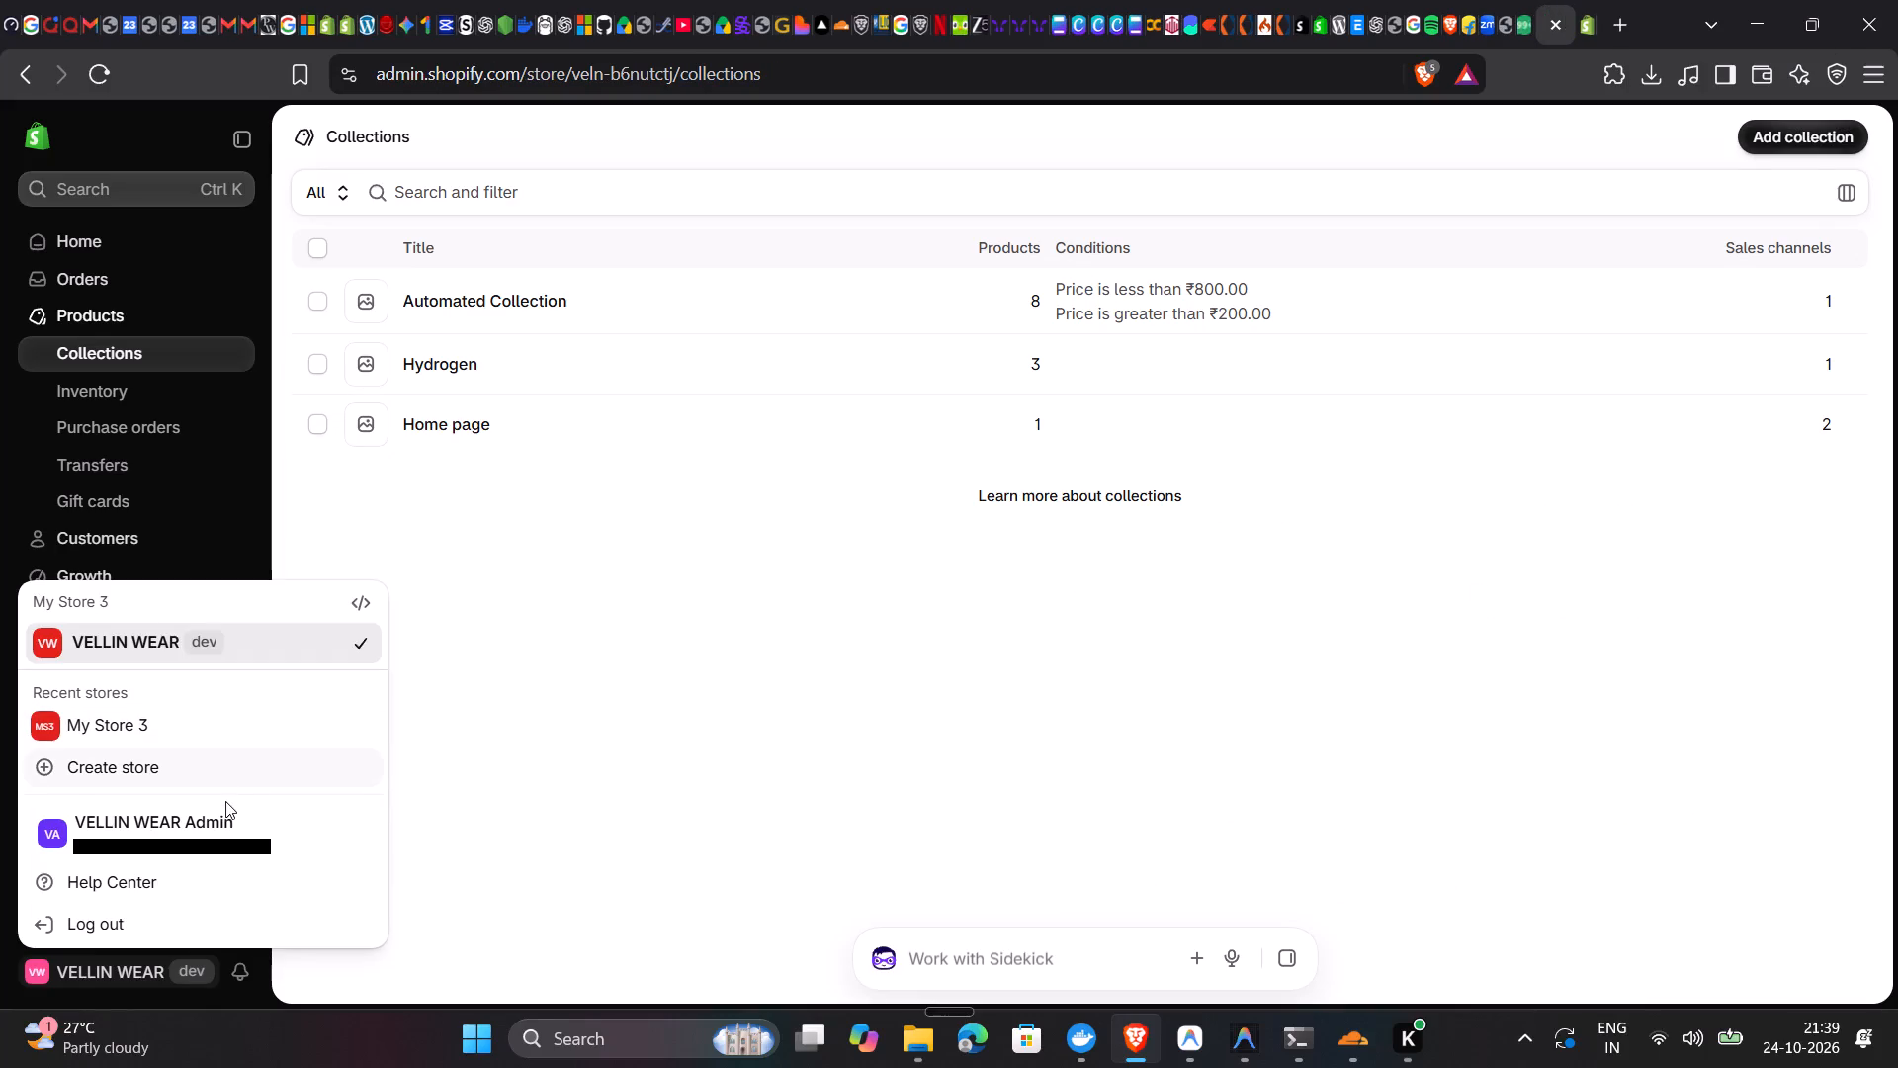
Switch to the My Store 3 store and review its alerts and Products page.
{"action": "left_click", "coordinate": [230, 729]}
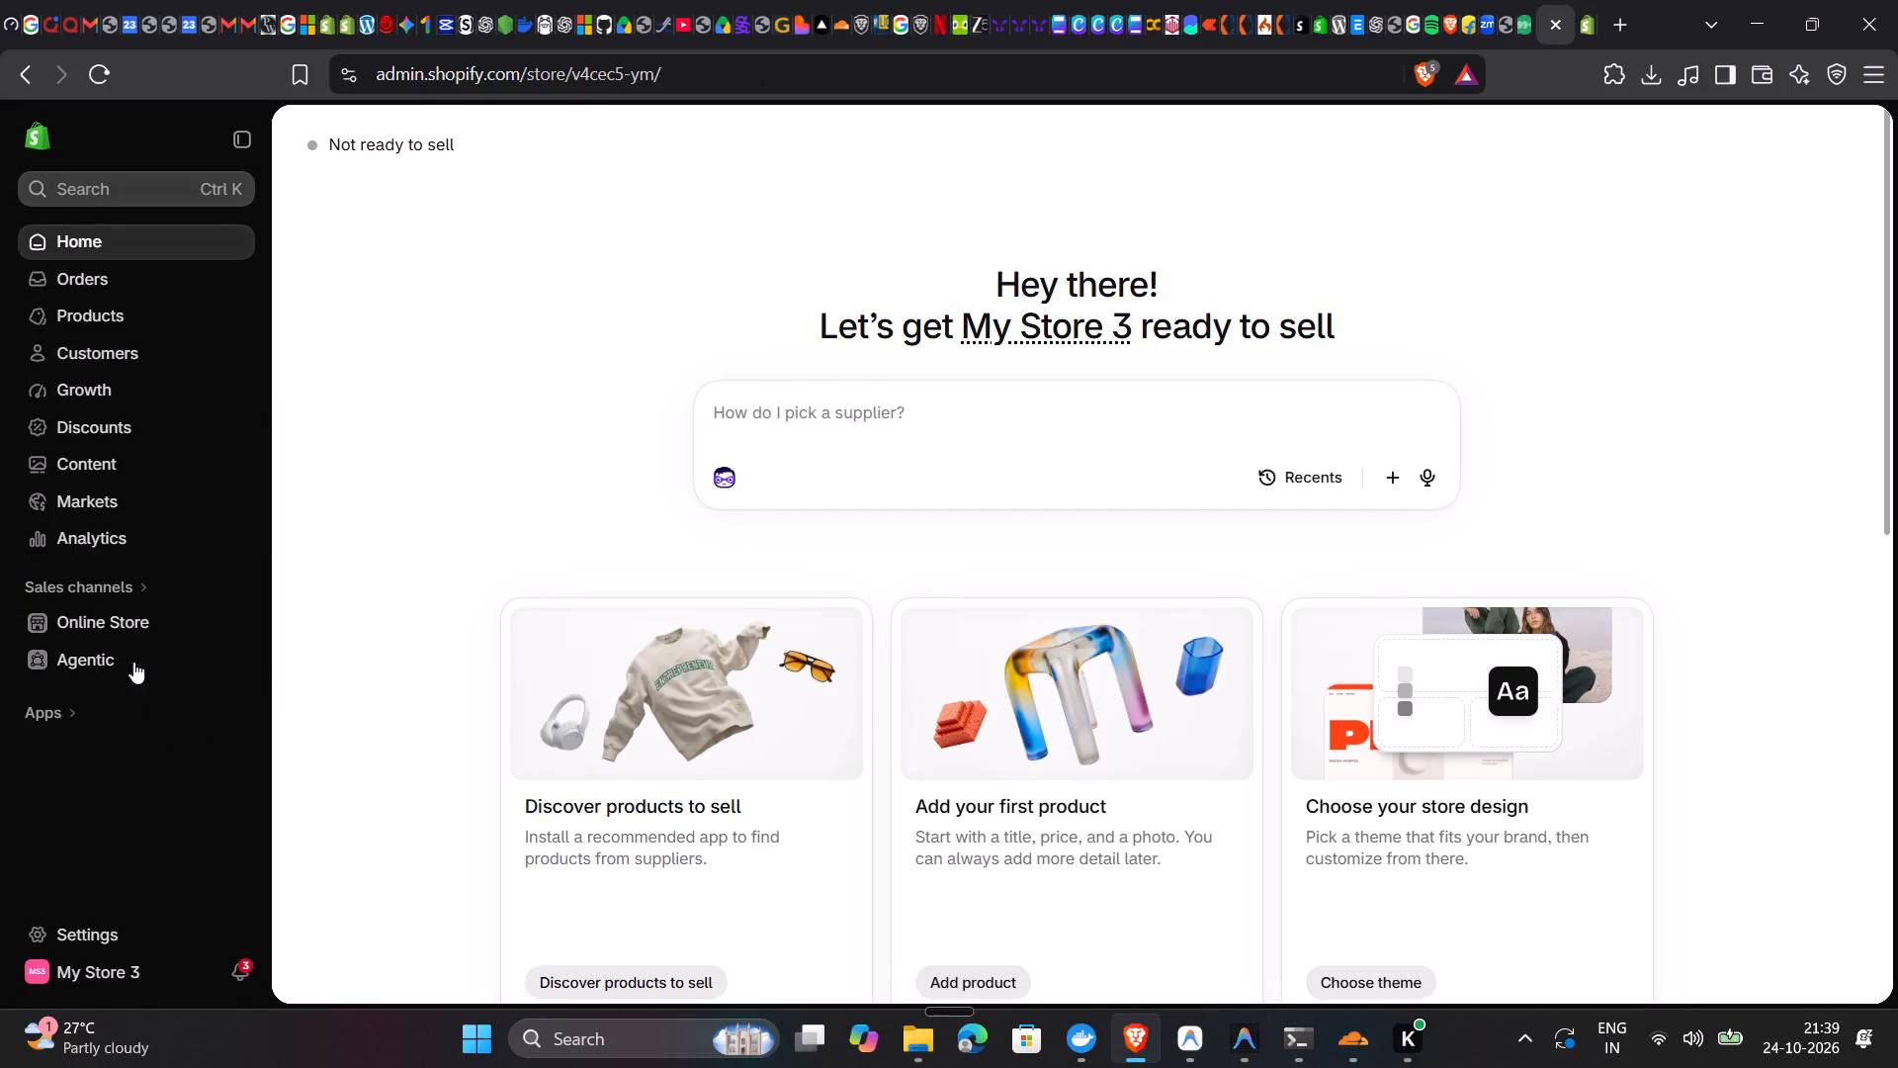
{"action": "left_click", "coordinate": [239, 967]}
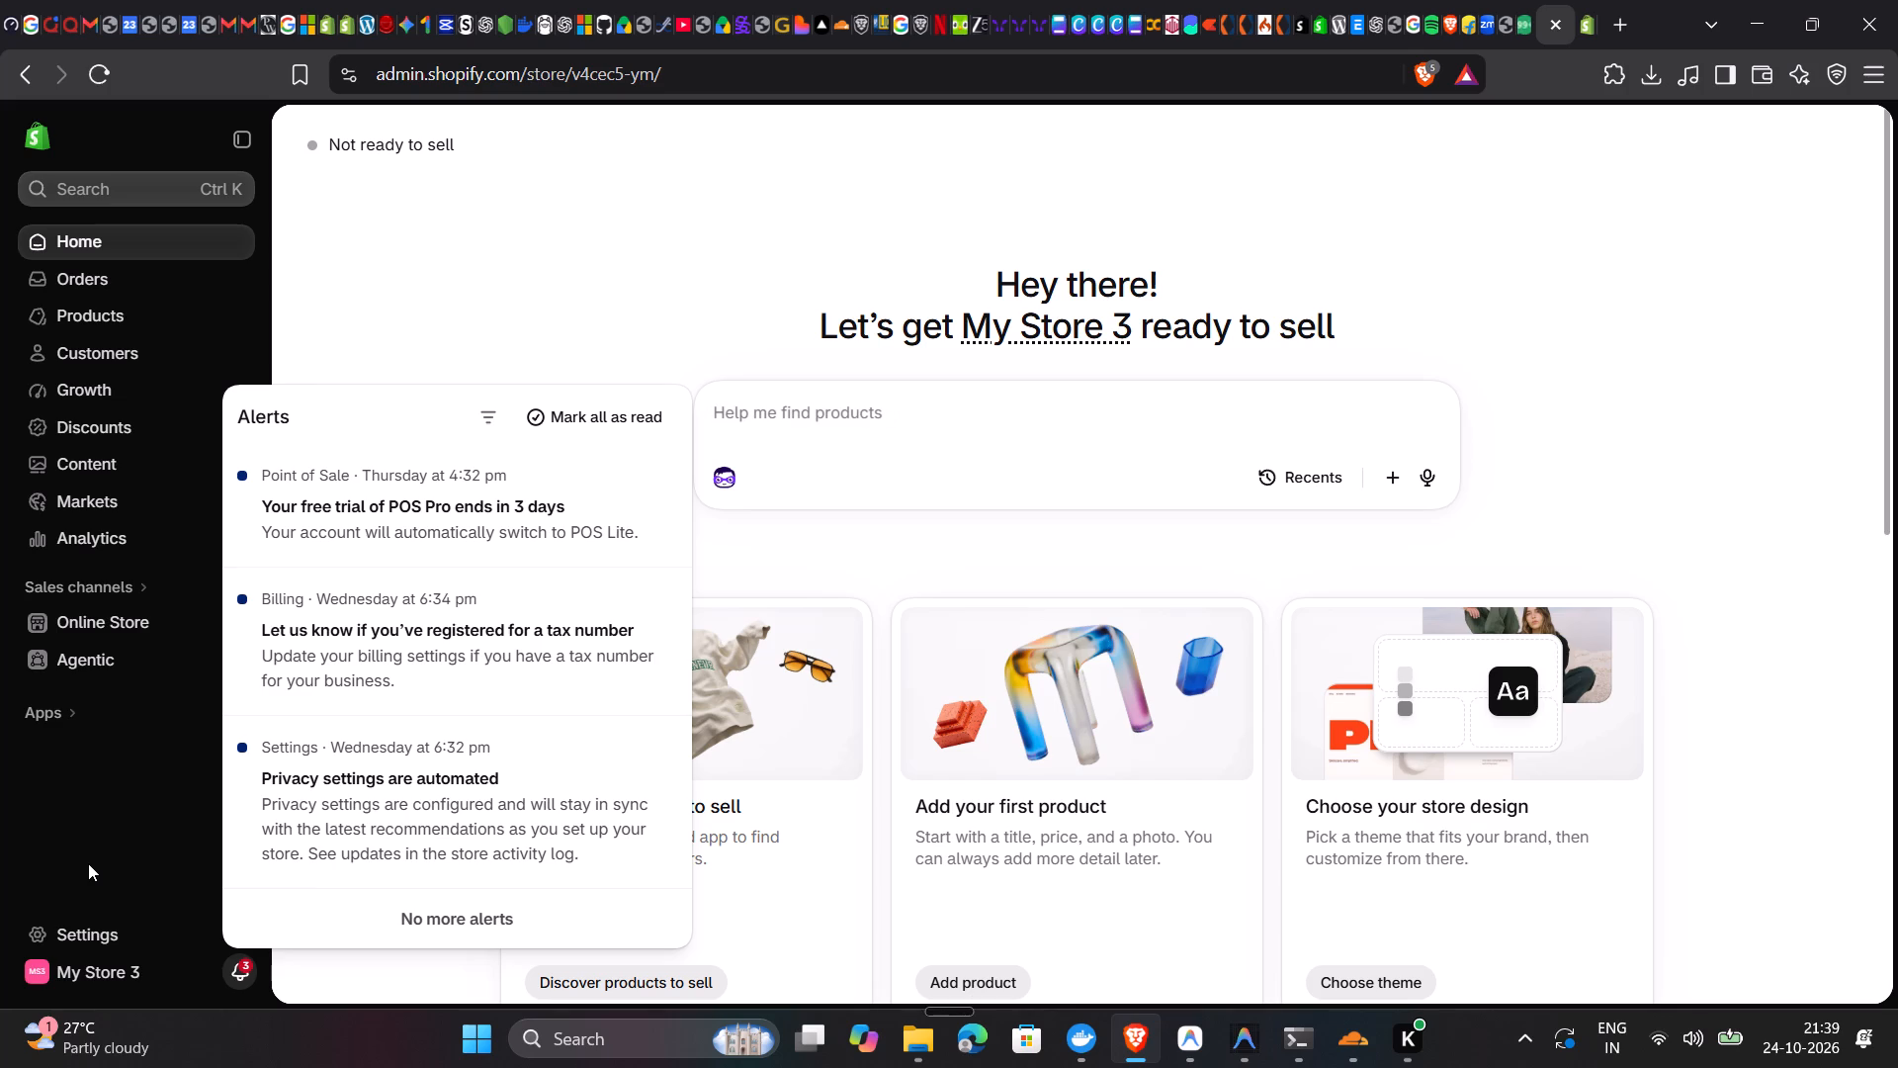
{"action": "left_click", "coordinate": [88, 863]}
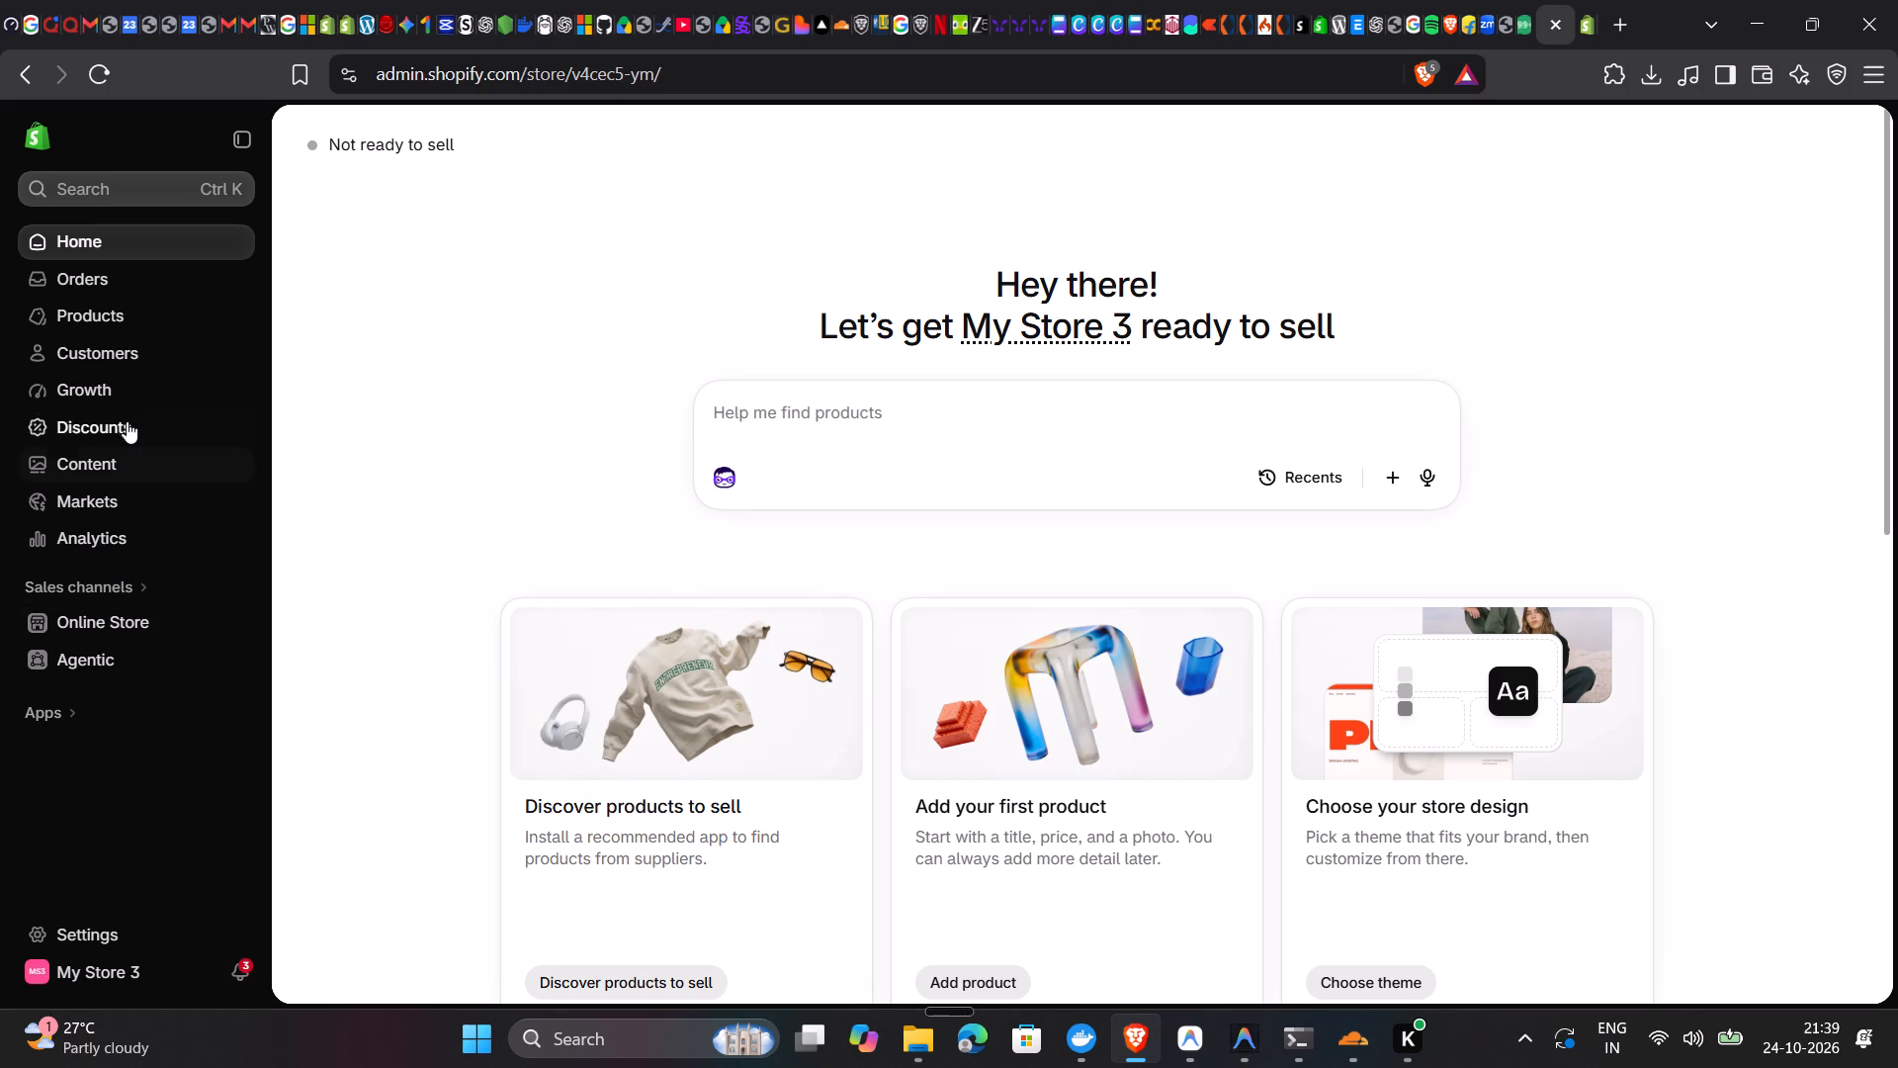
{"action": "left_click", "coordinate": [121, 394]}
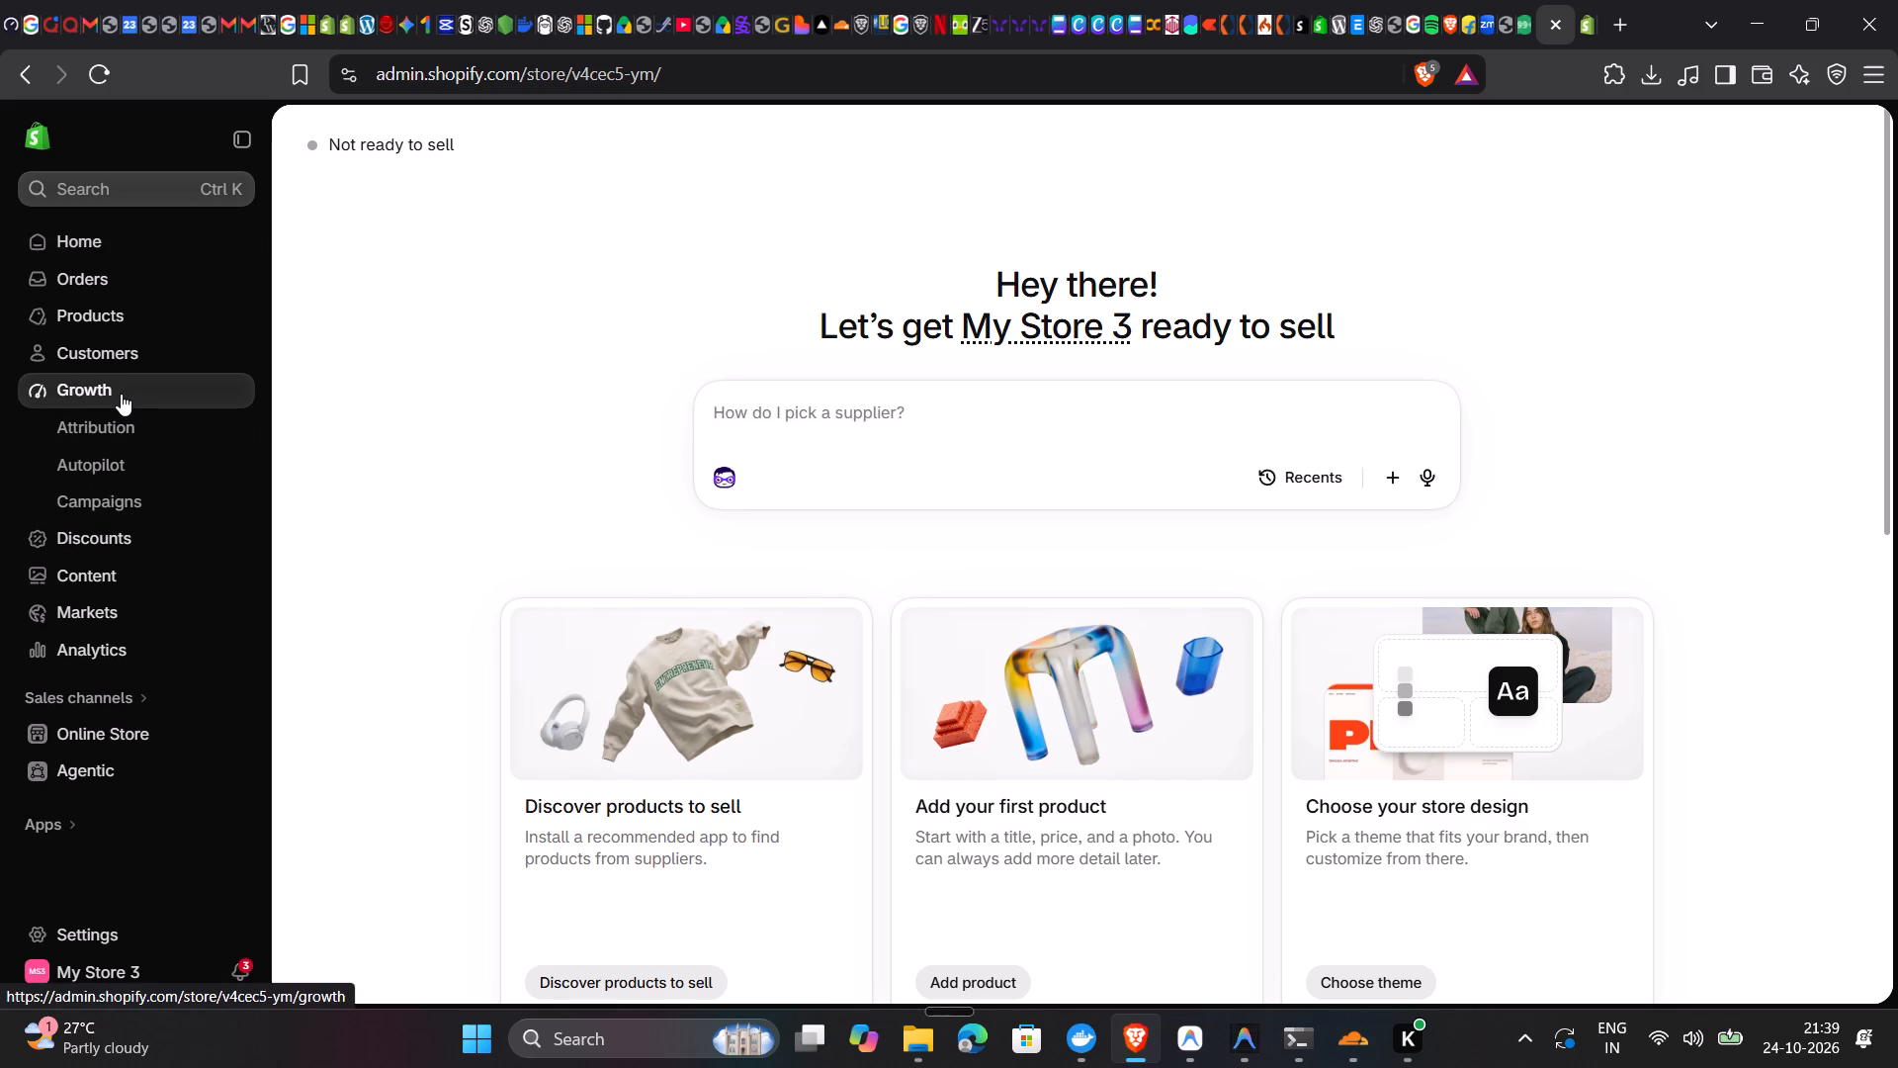
{"action": "left_click", "coordinate": [111, 311]}
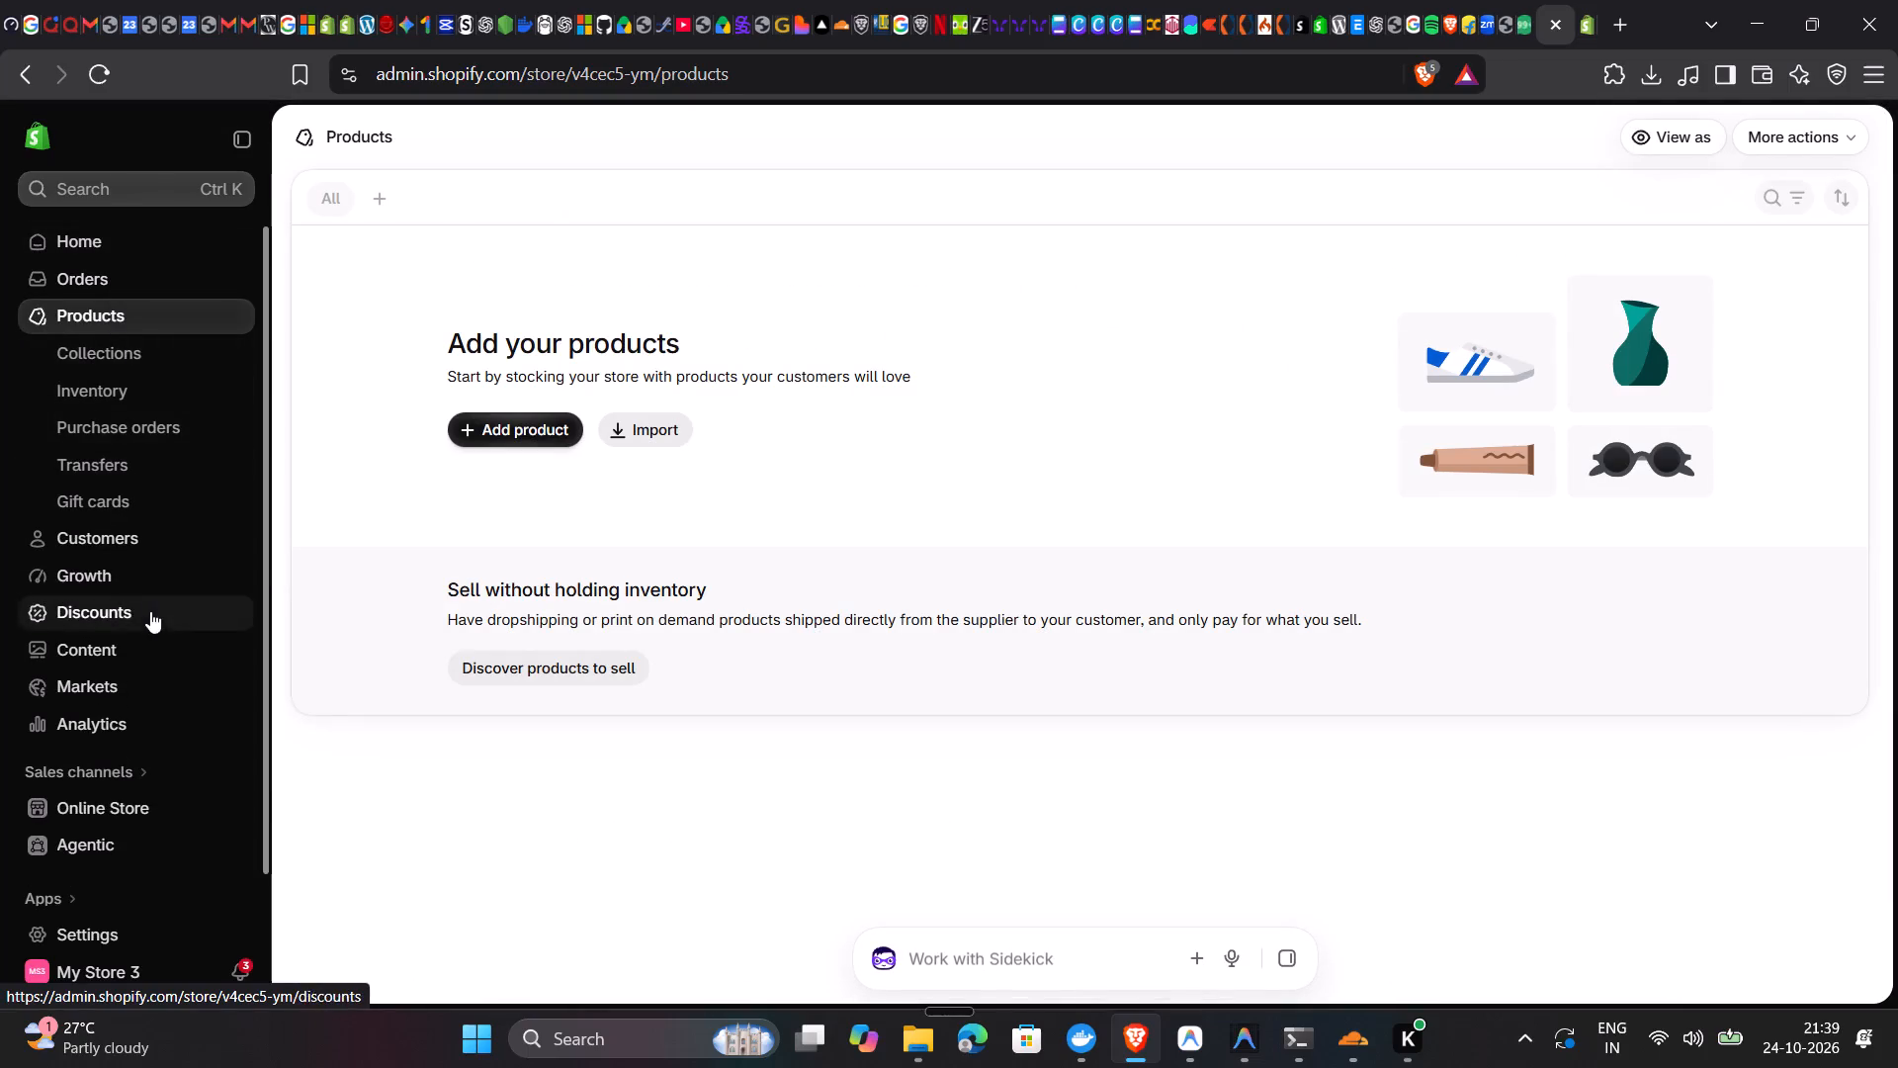
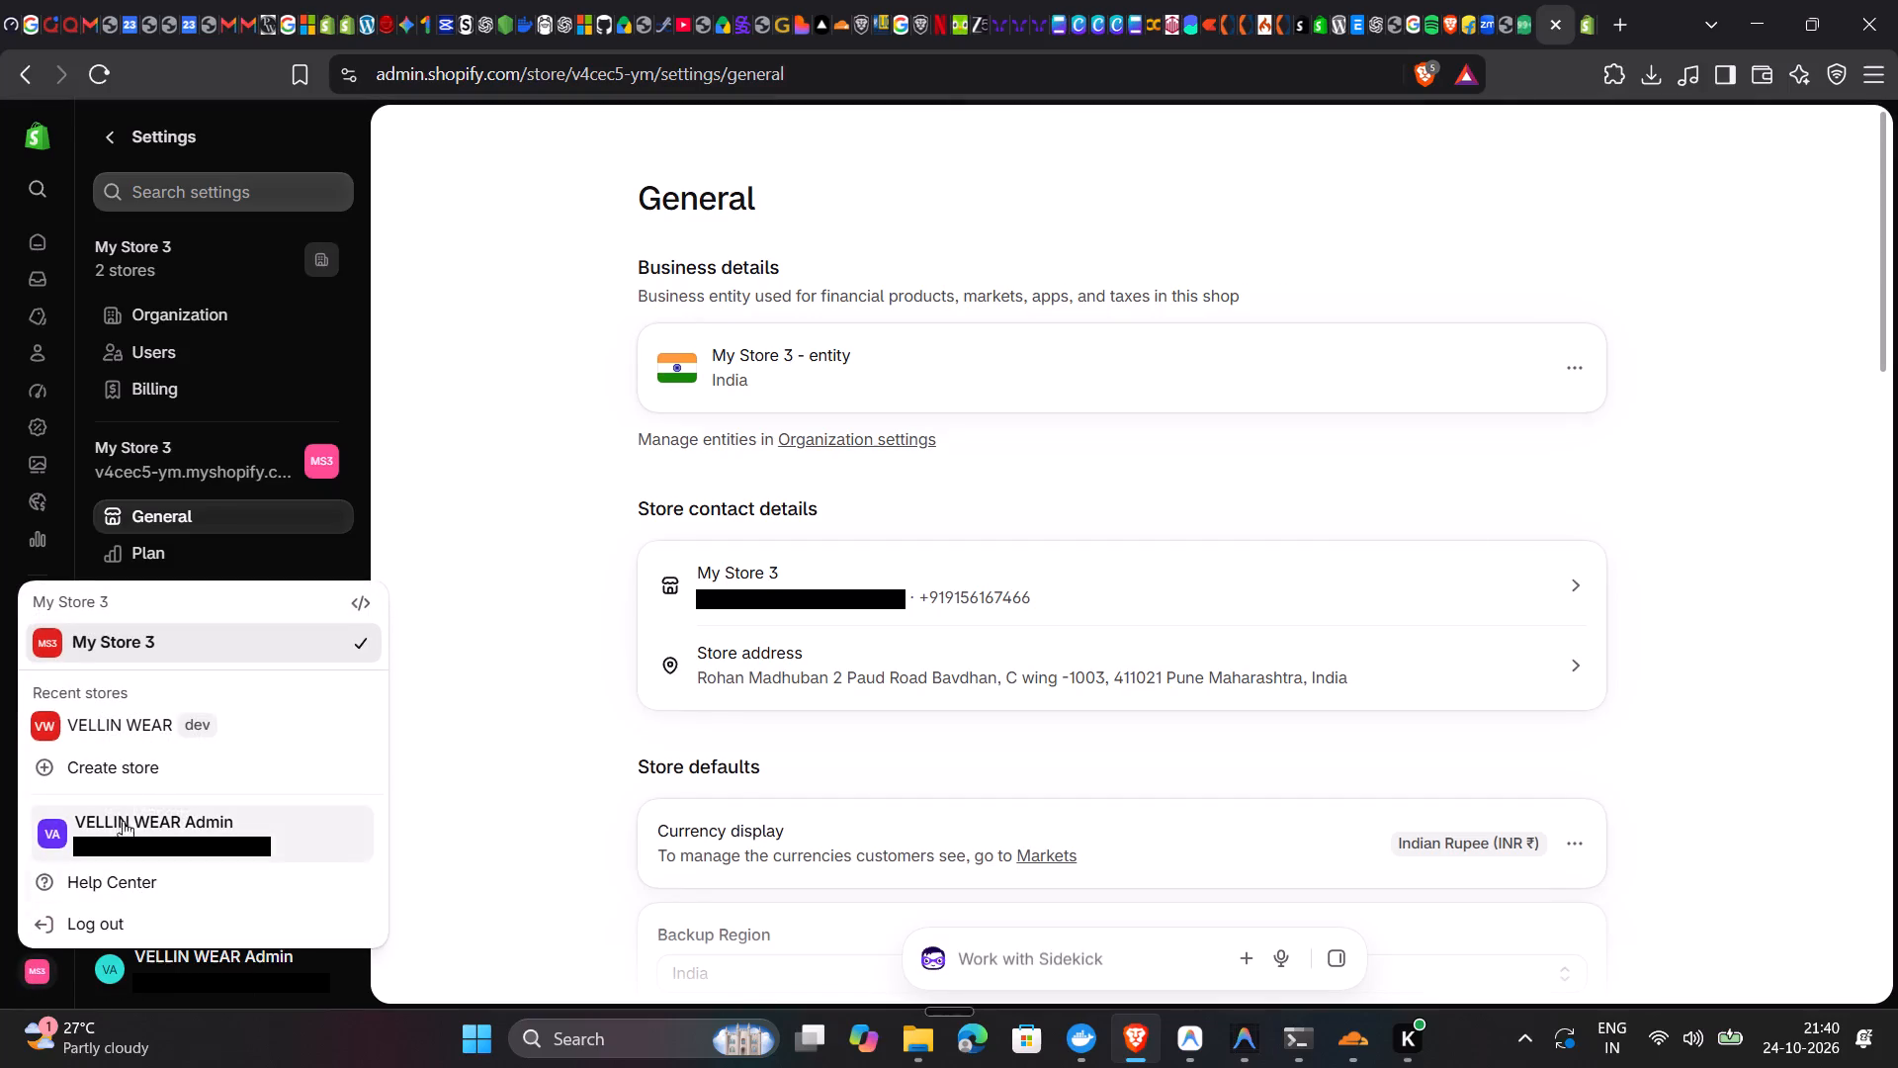
Switch back to the VELLIN WEAR store and open its Qikink Print on Demand app.
{"action": "left_click", "coordinate": [143, 734]}
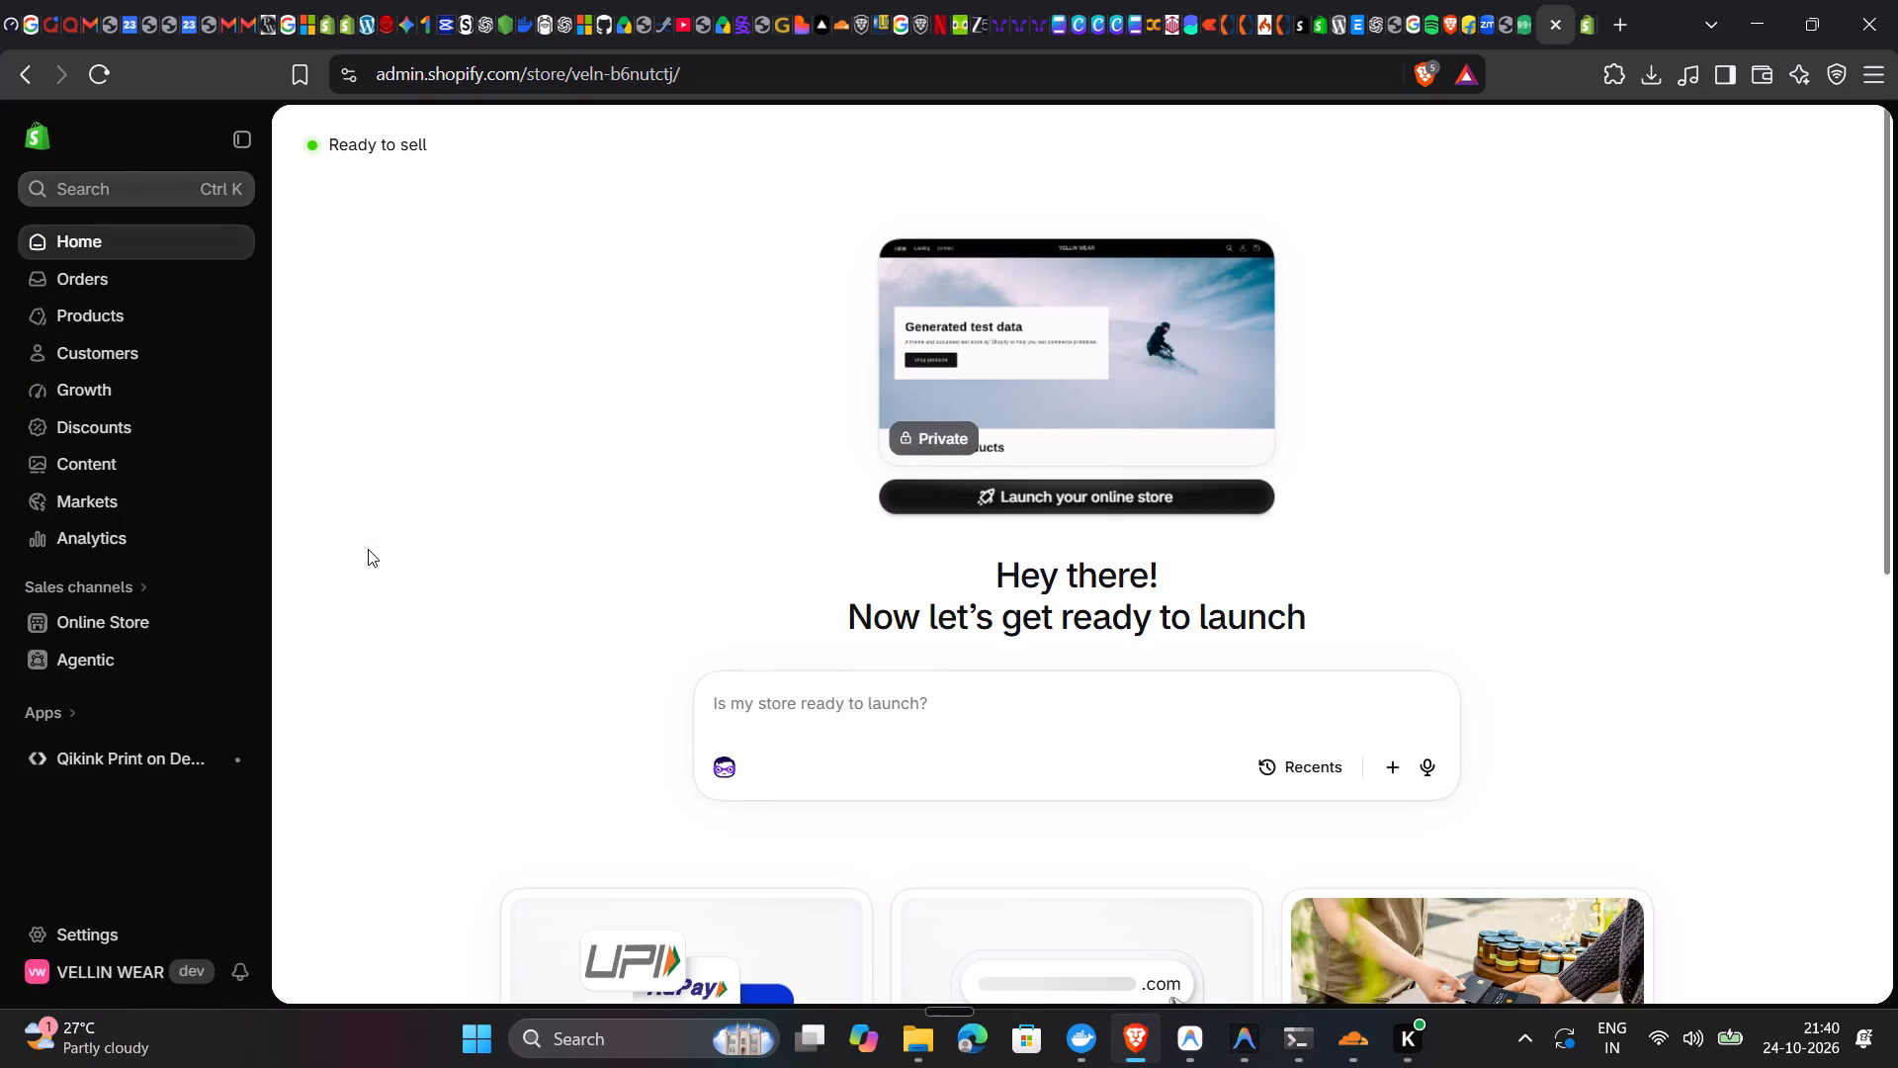
{"action": "left_click", "coordinate": [183, 753]}
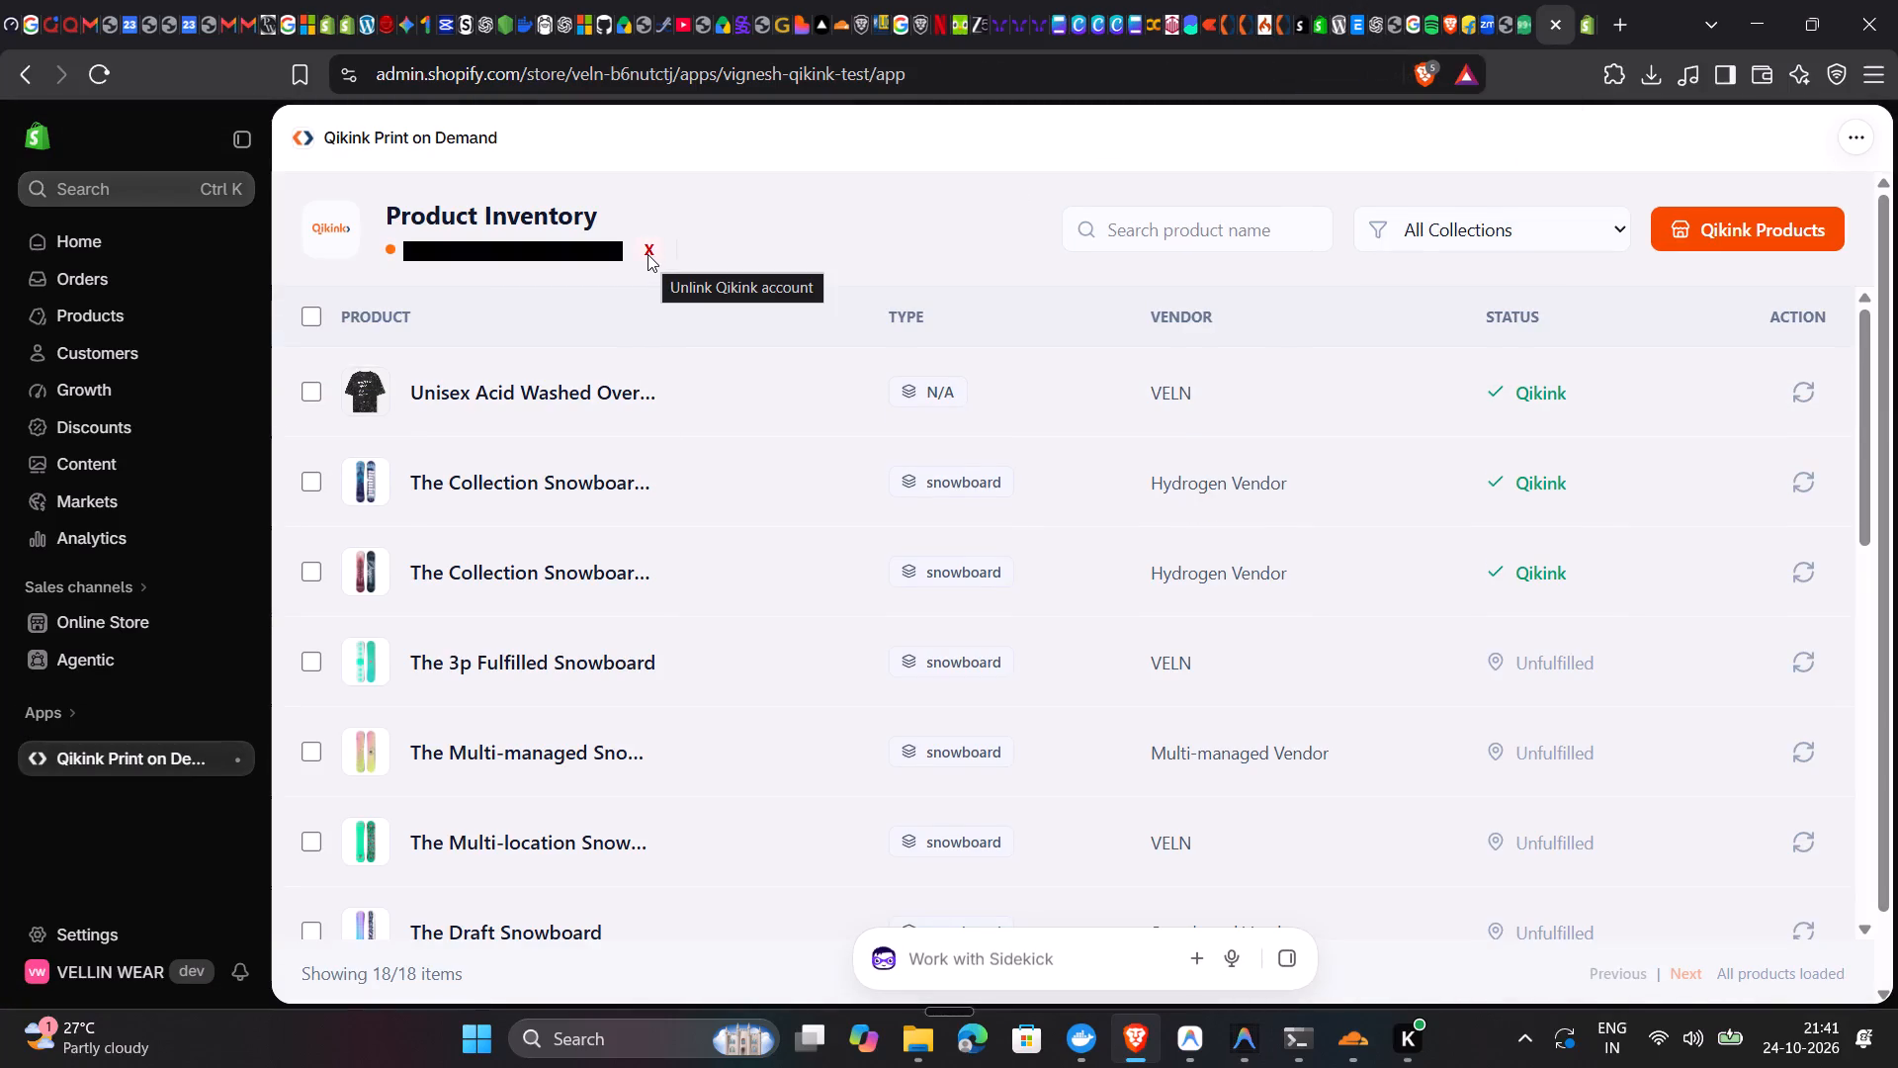
Filter the Qikink product inventory by the Home page collection.
{"action": "left_click", "coordinate": [314, 477]}
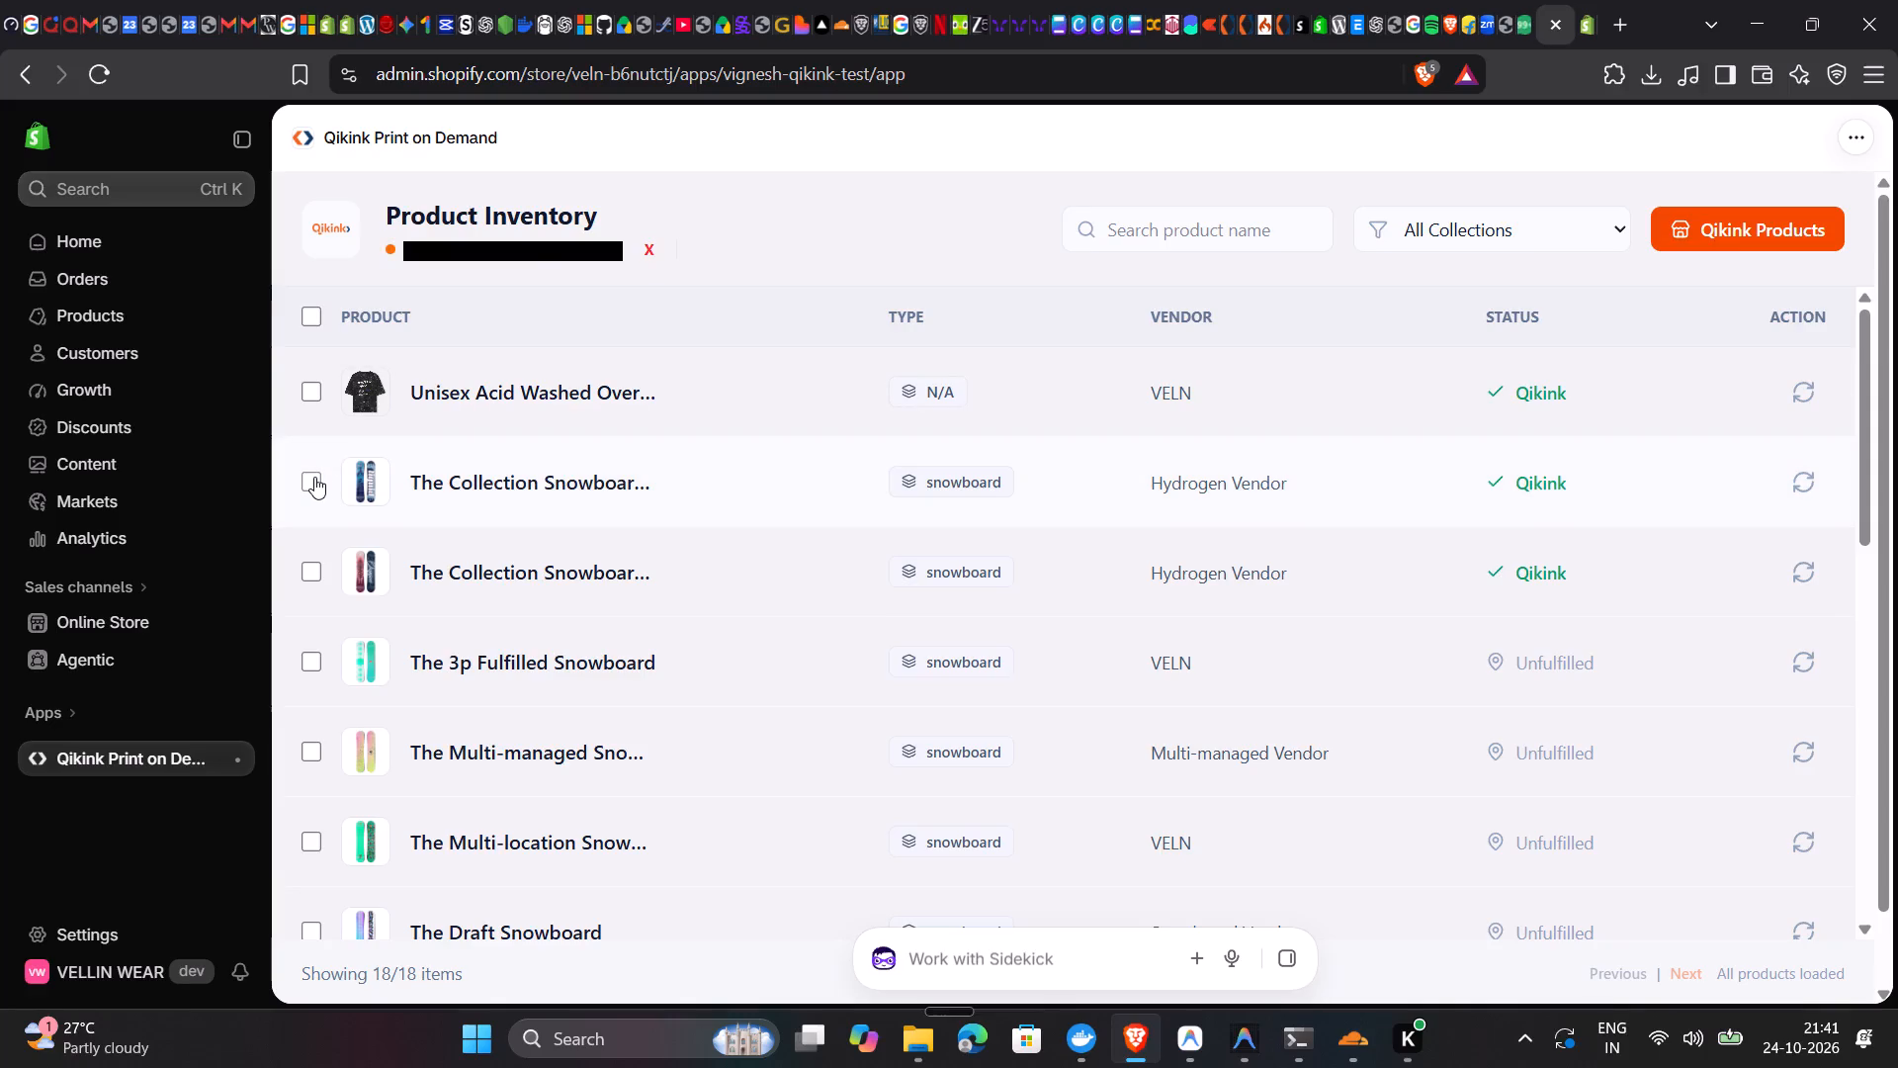
{"action": "left_click", "coordinate": [314, 477]}
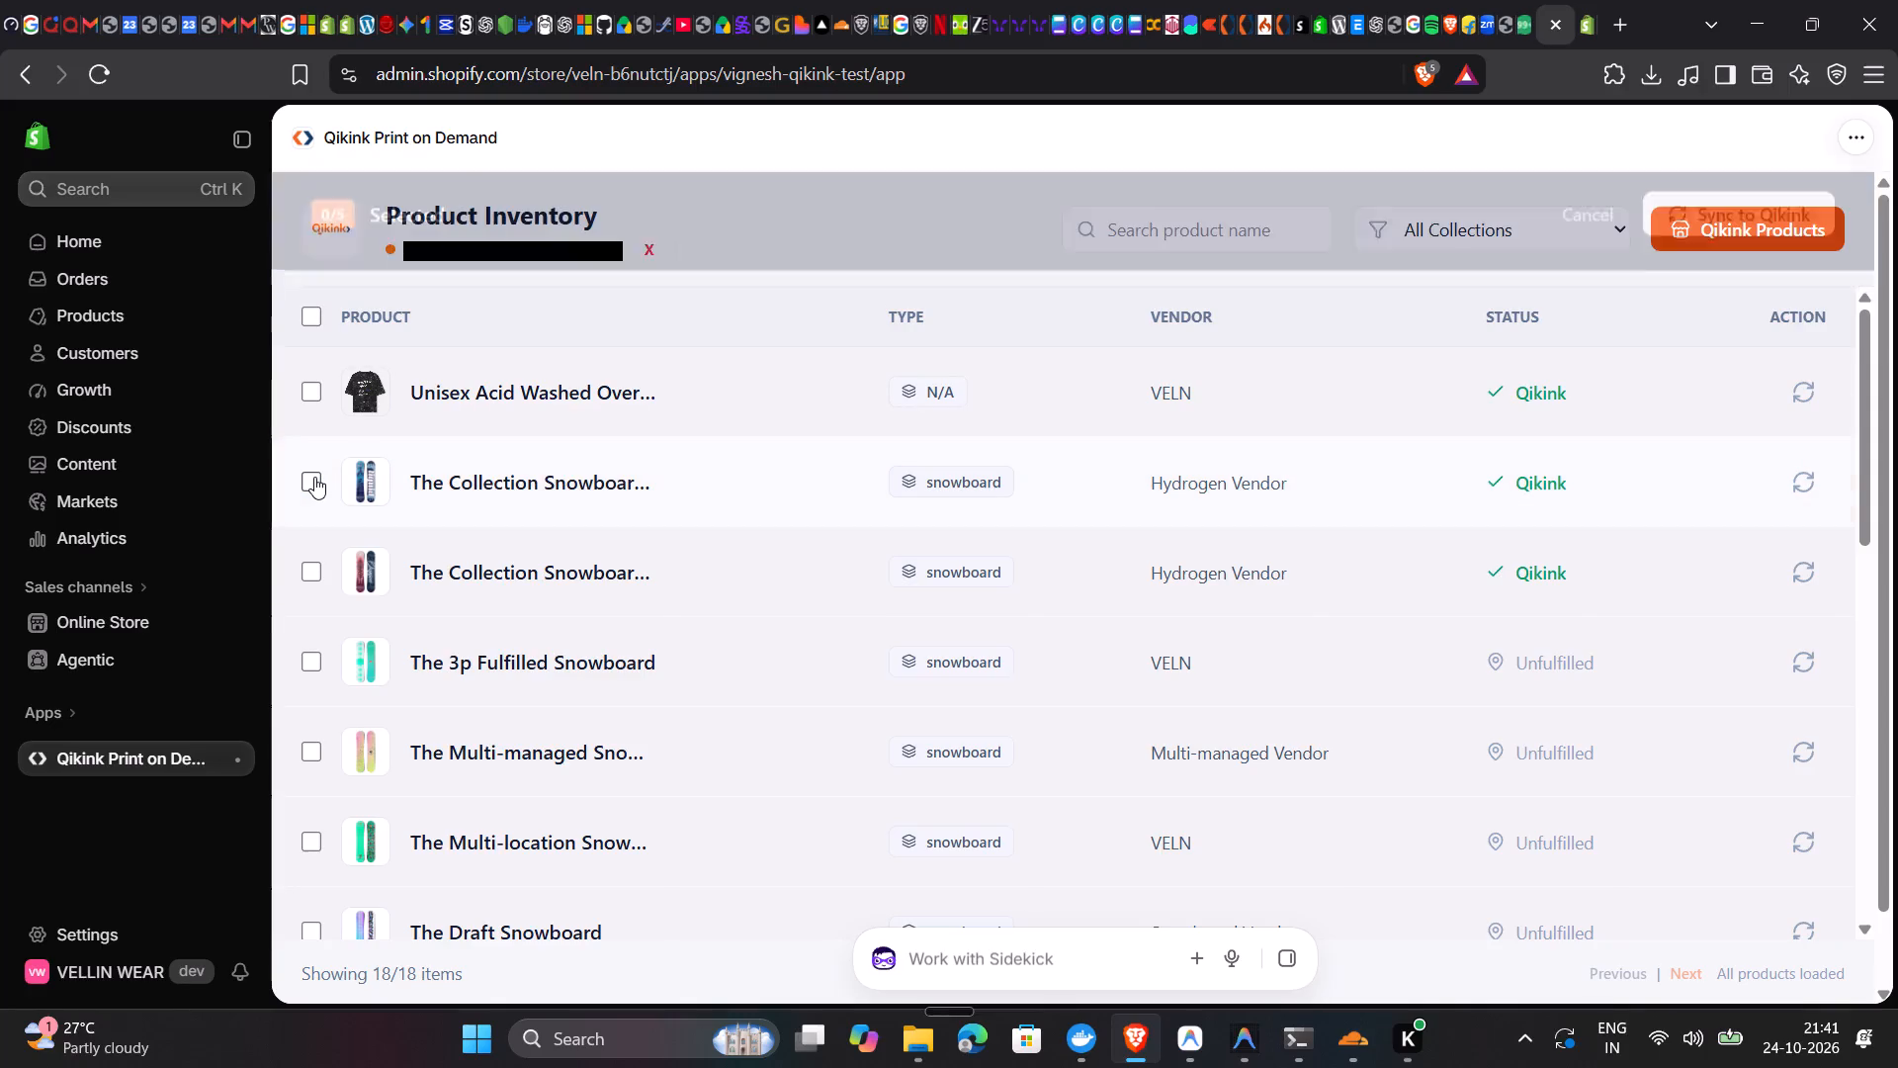
{"action": "left_click", "coordinate": [1438, 247]}
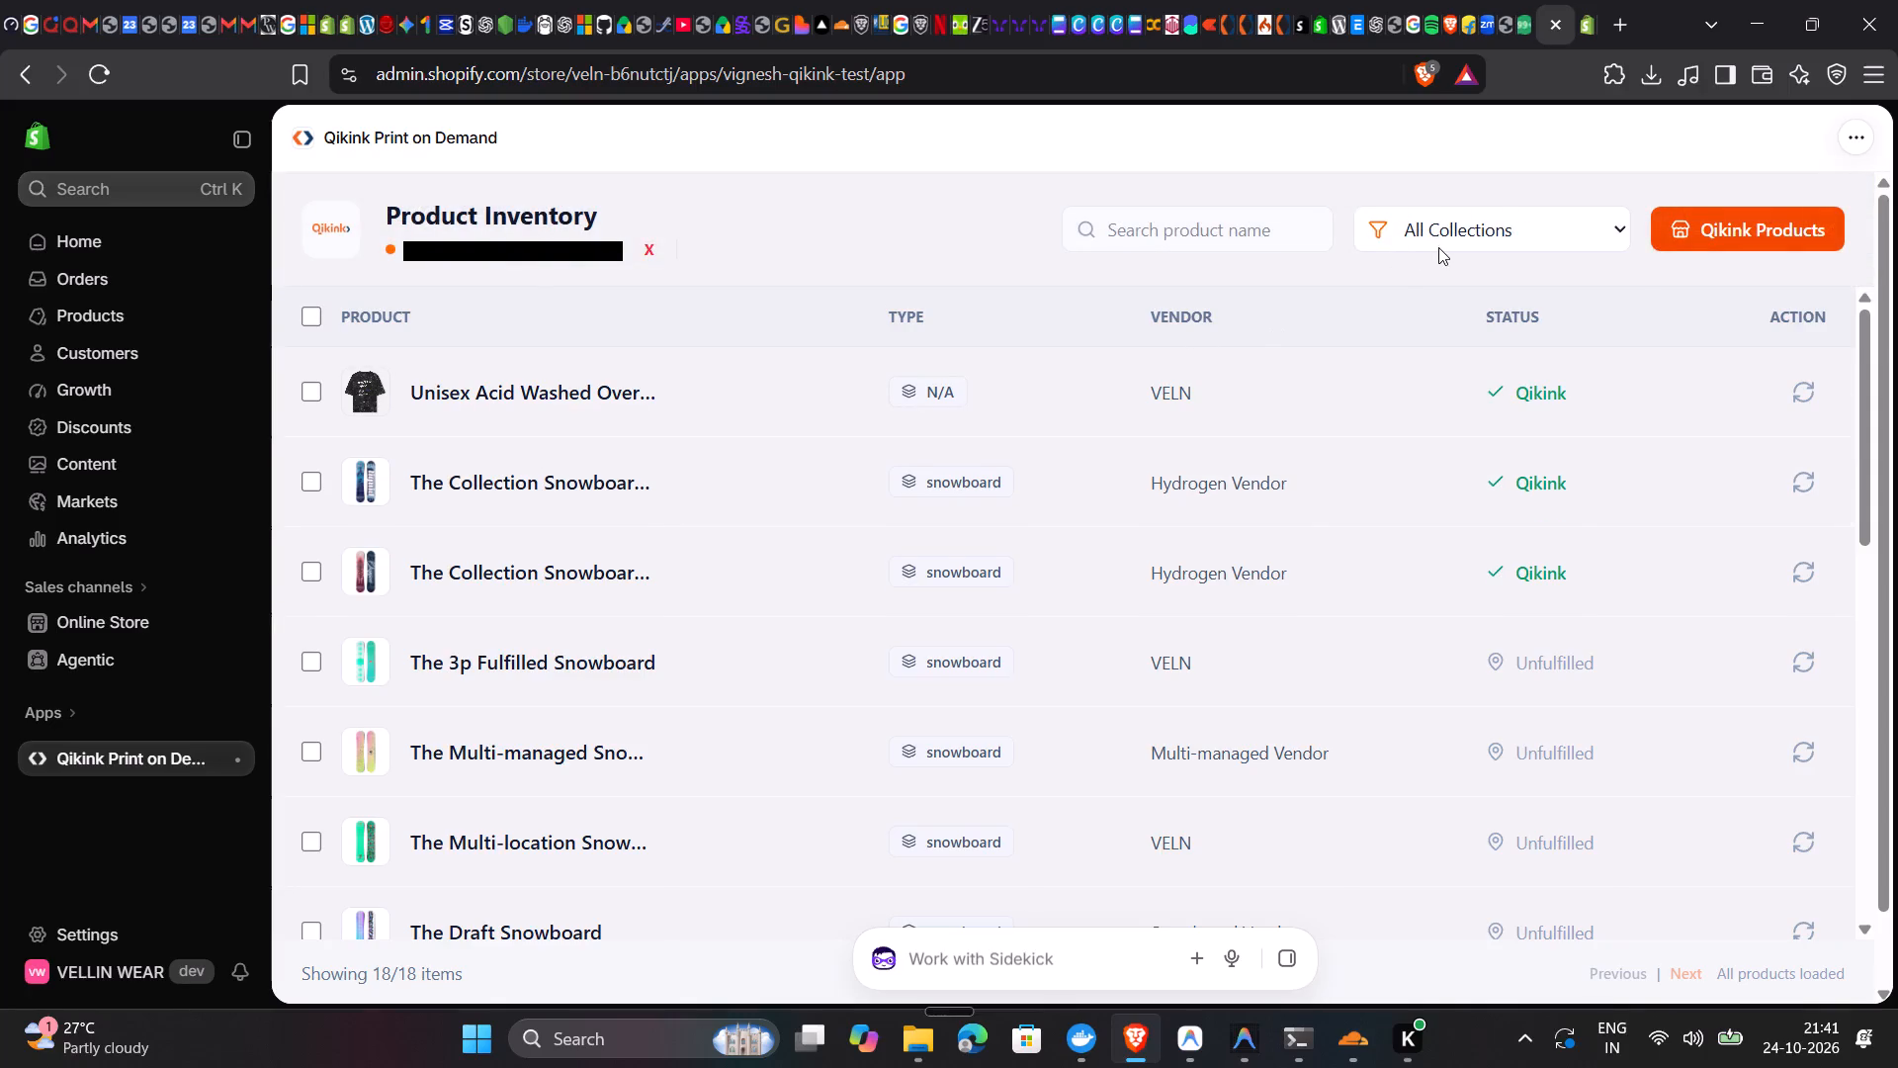
{"action": "left_click", "coordinate": [1471, 307]}
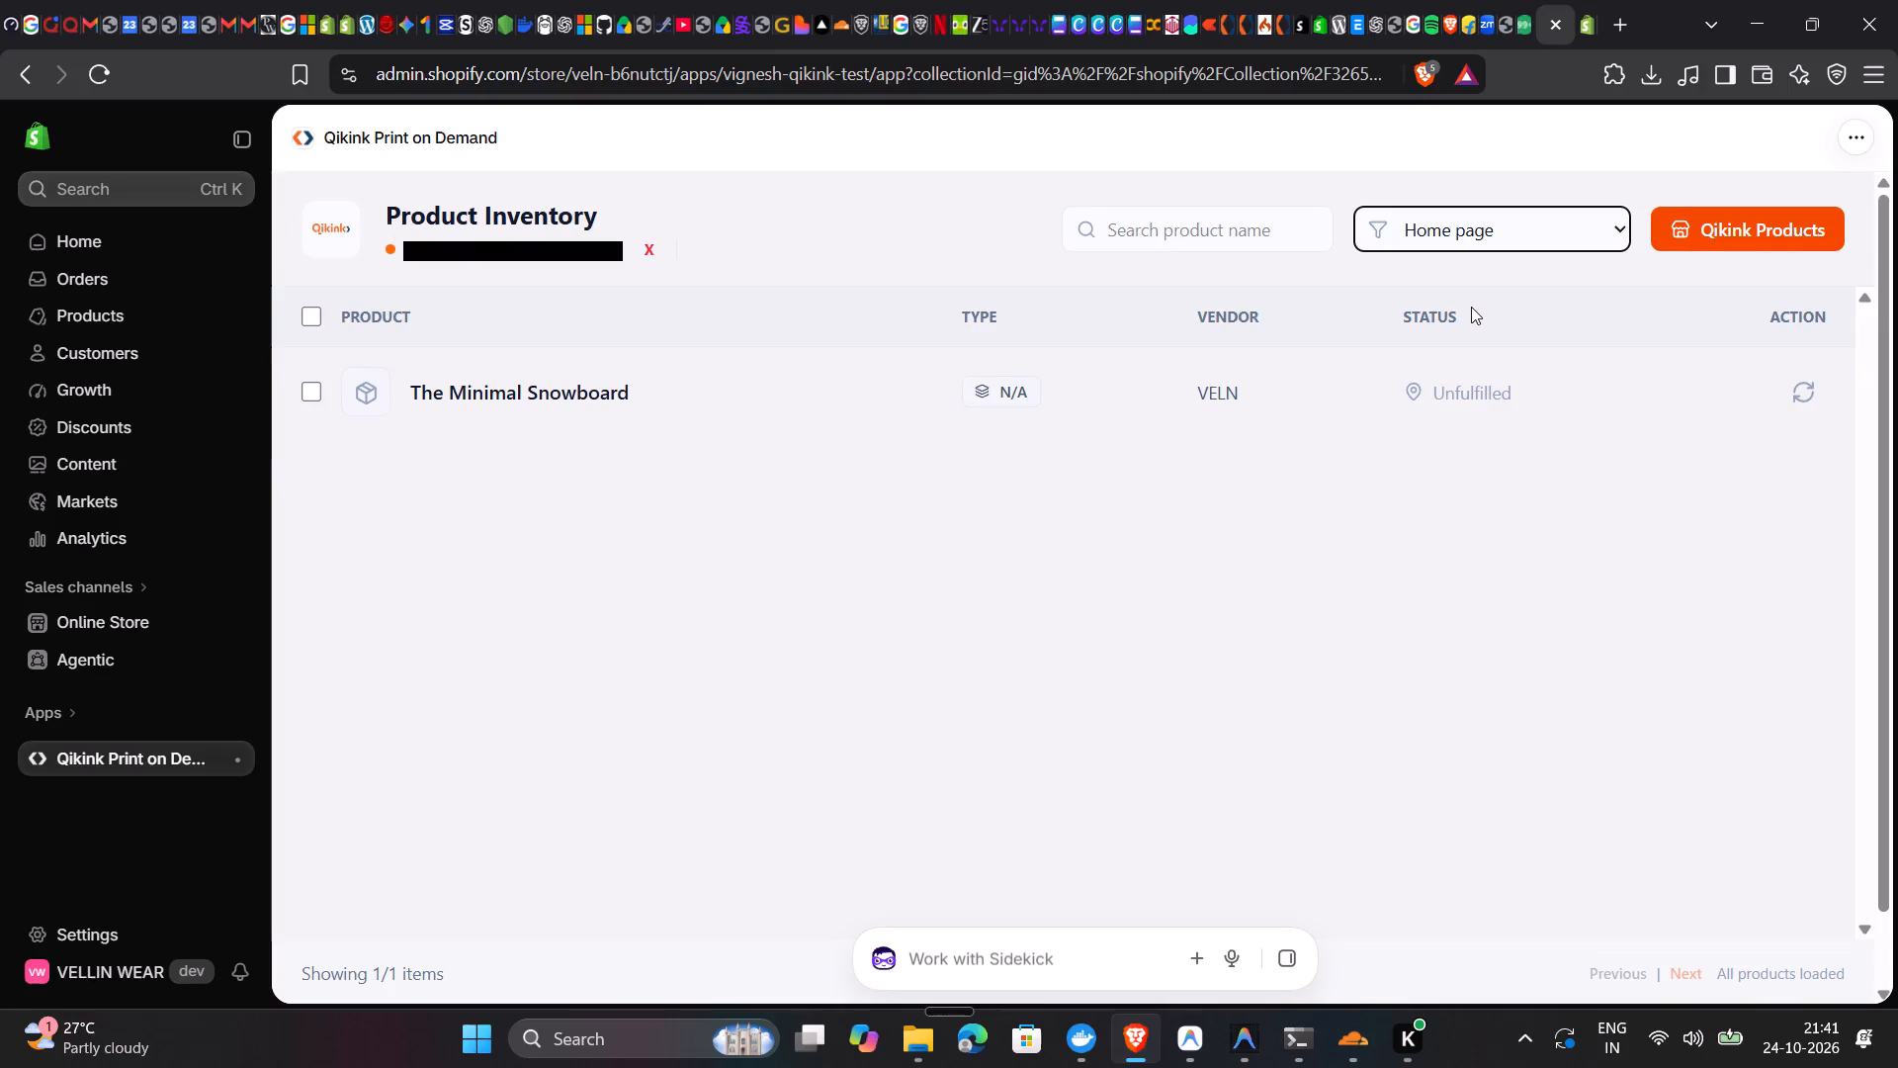
Start a new product from the Qikink catalogue, choosing the T-Shirts collection and continuing to product selection.
{"action": "left_click", "coordinate": [1765, 224]}
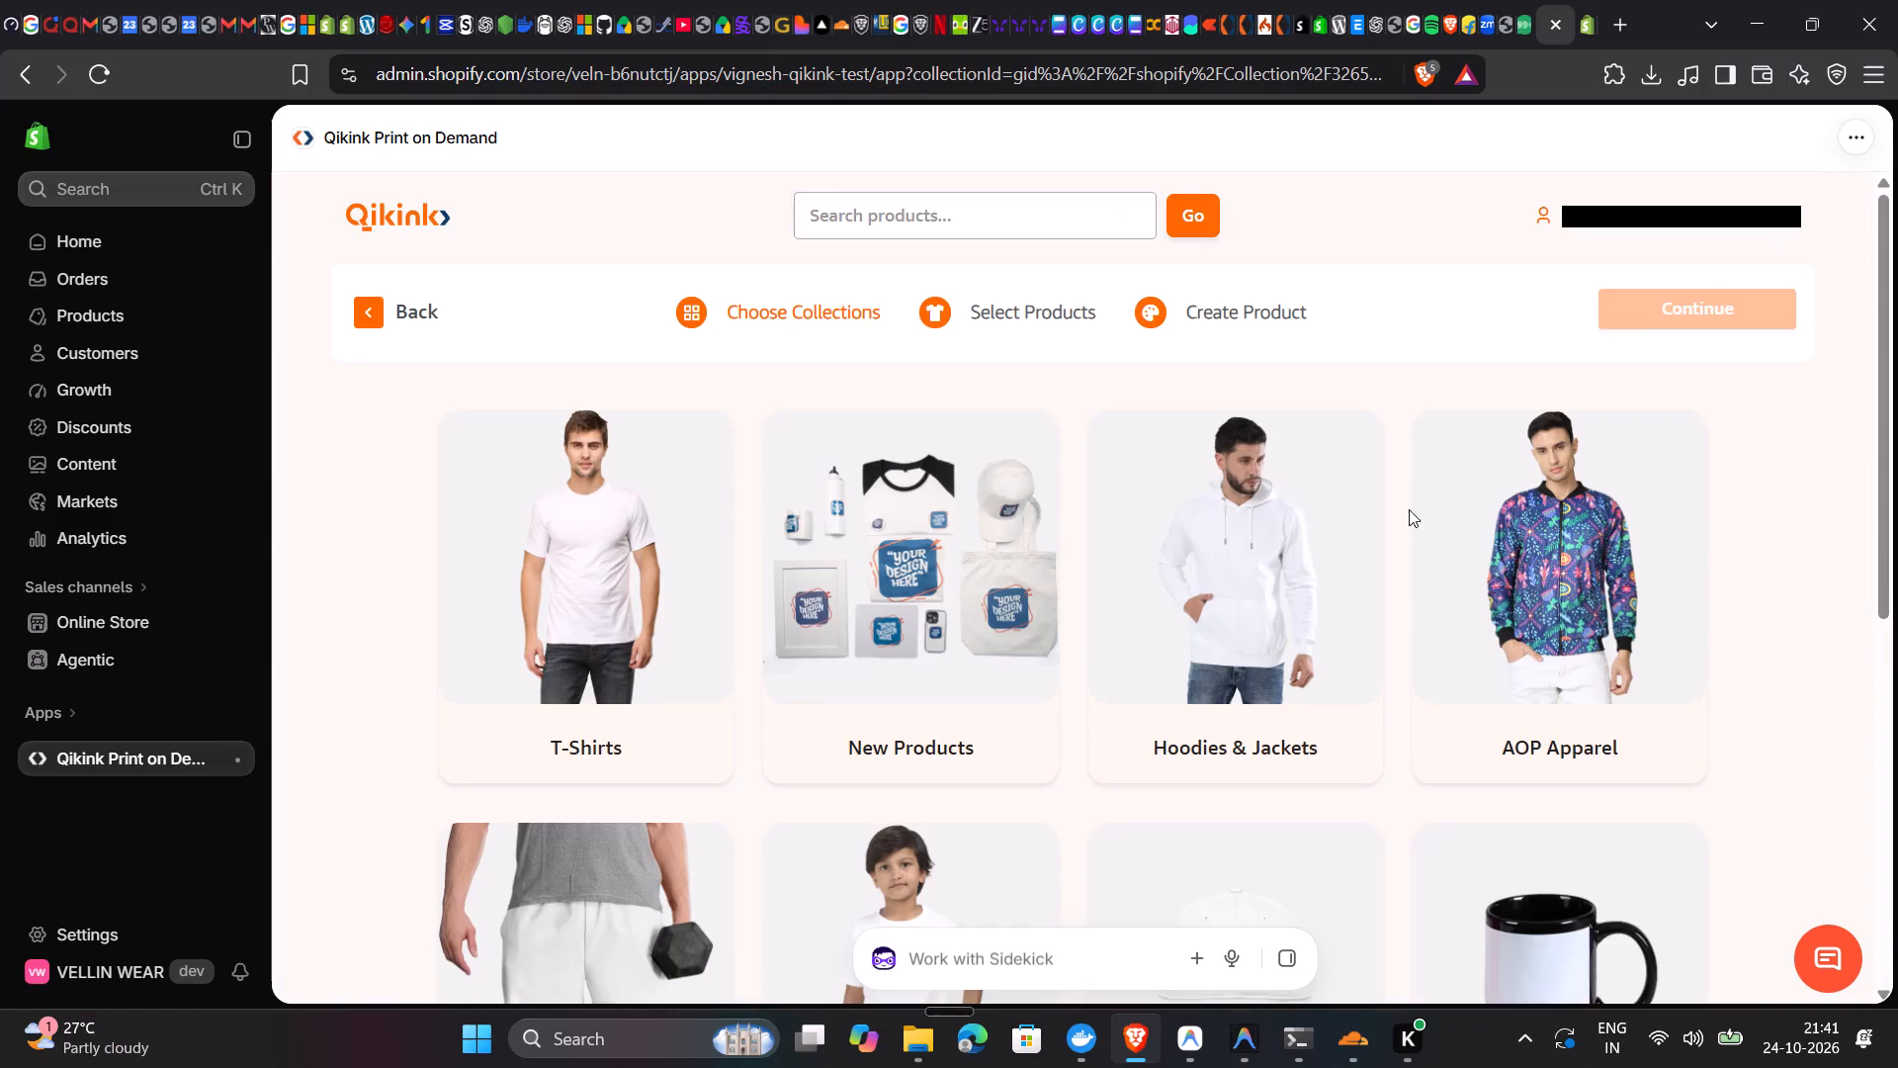
{"action": "scroll", "coordinate": [1336, 578], "scroll_direction": "down", "scroll_amount": 10}
{"action": "scroll", "coordinate": [1336, 578], "scroll_direction": "up", "scroll_amount": 7}
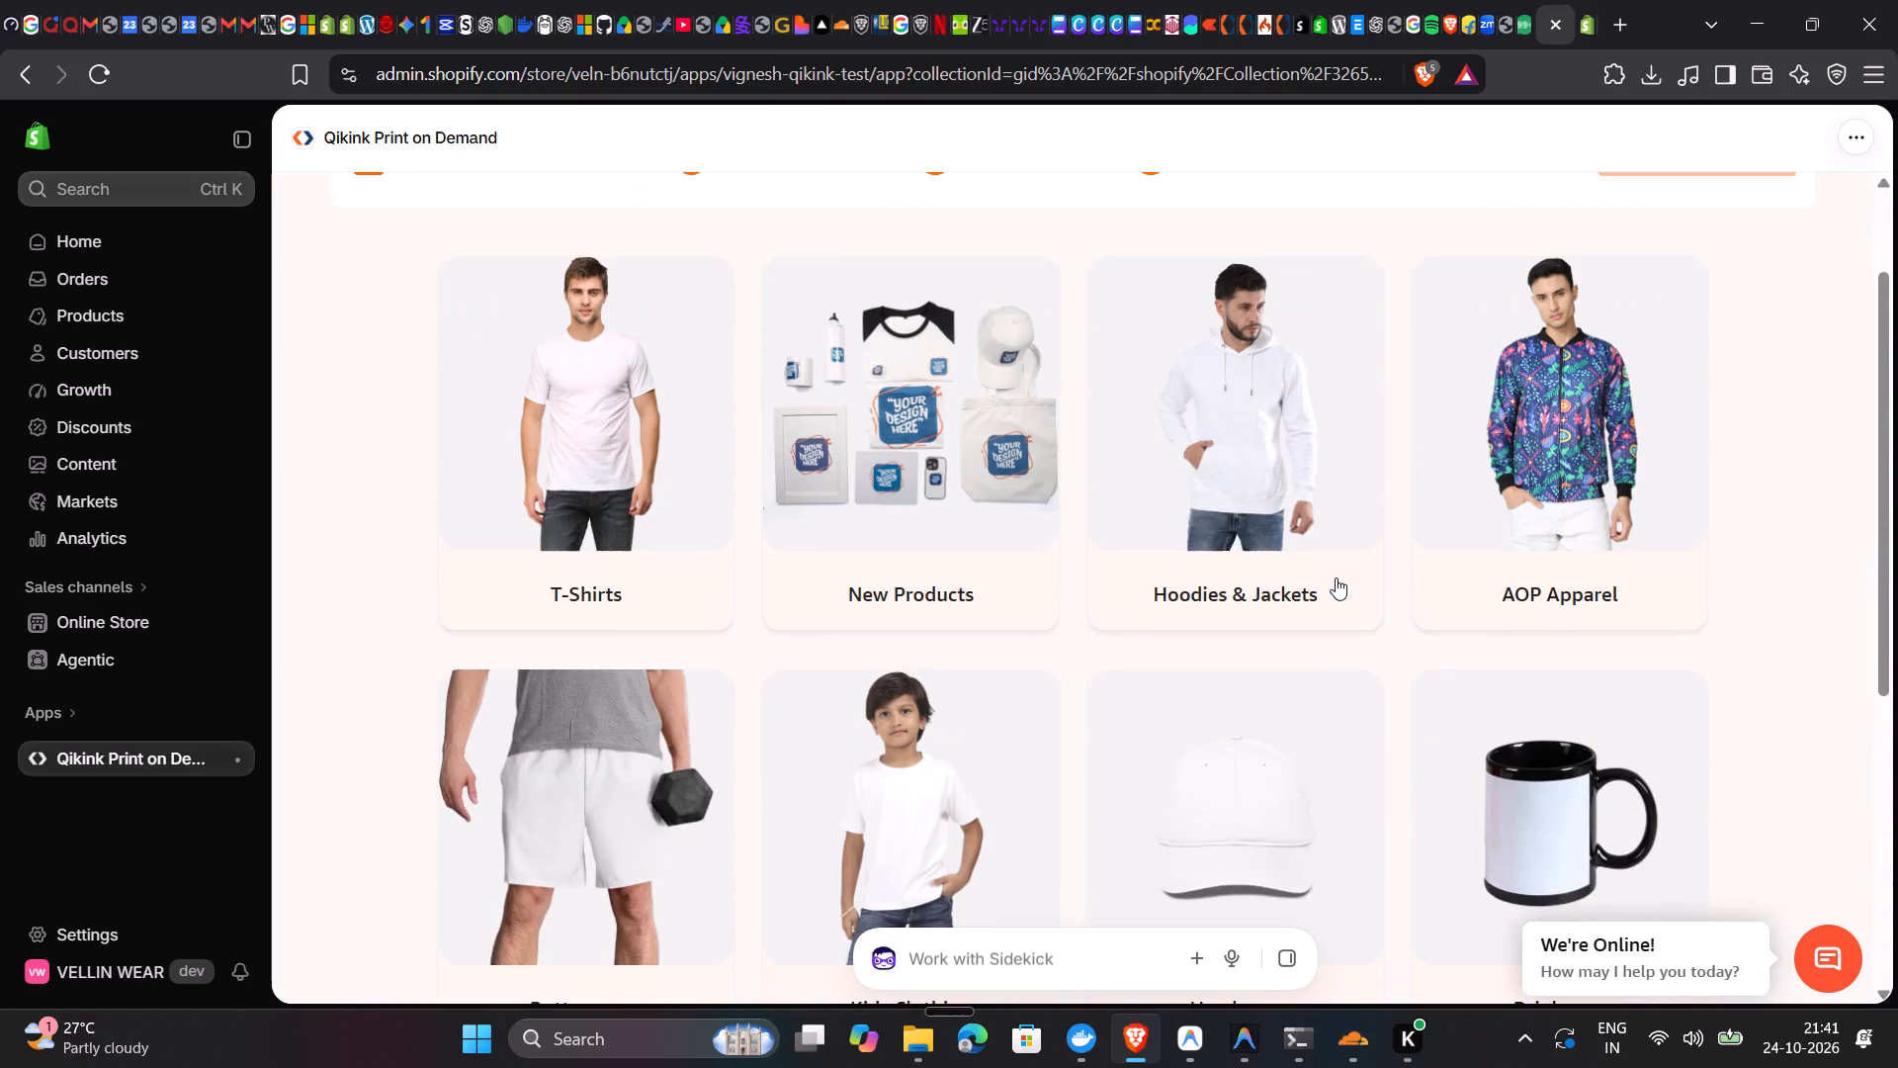
{"action": "left_click", "coordinate": [628, 597]}
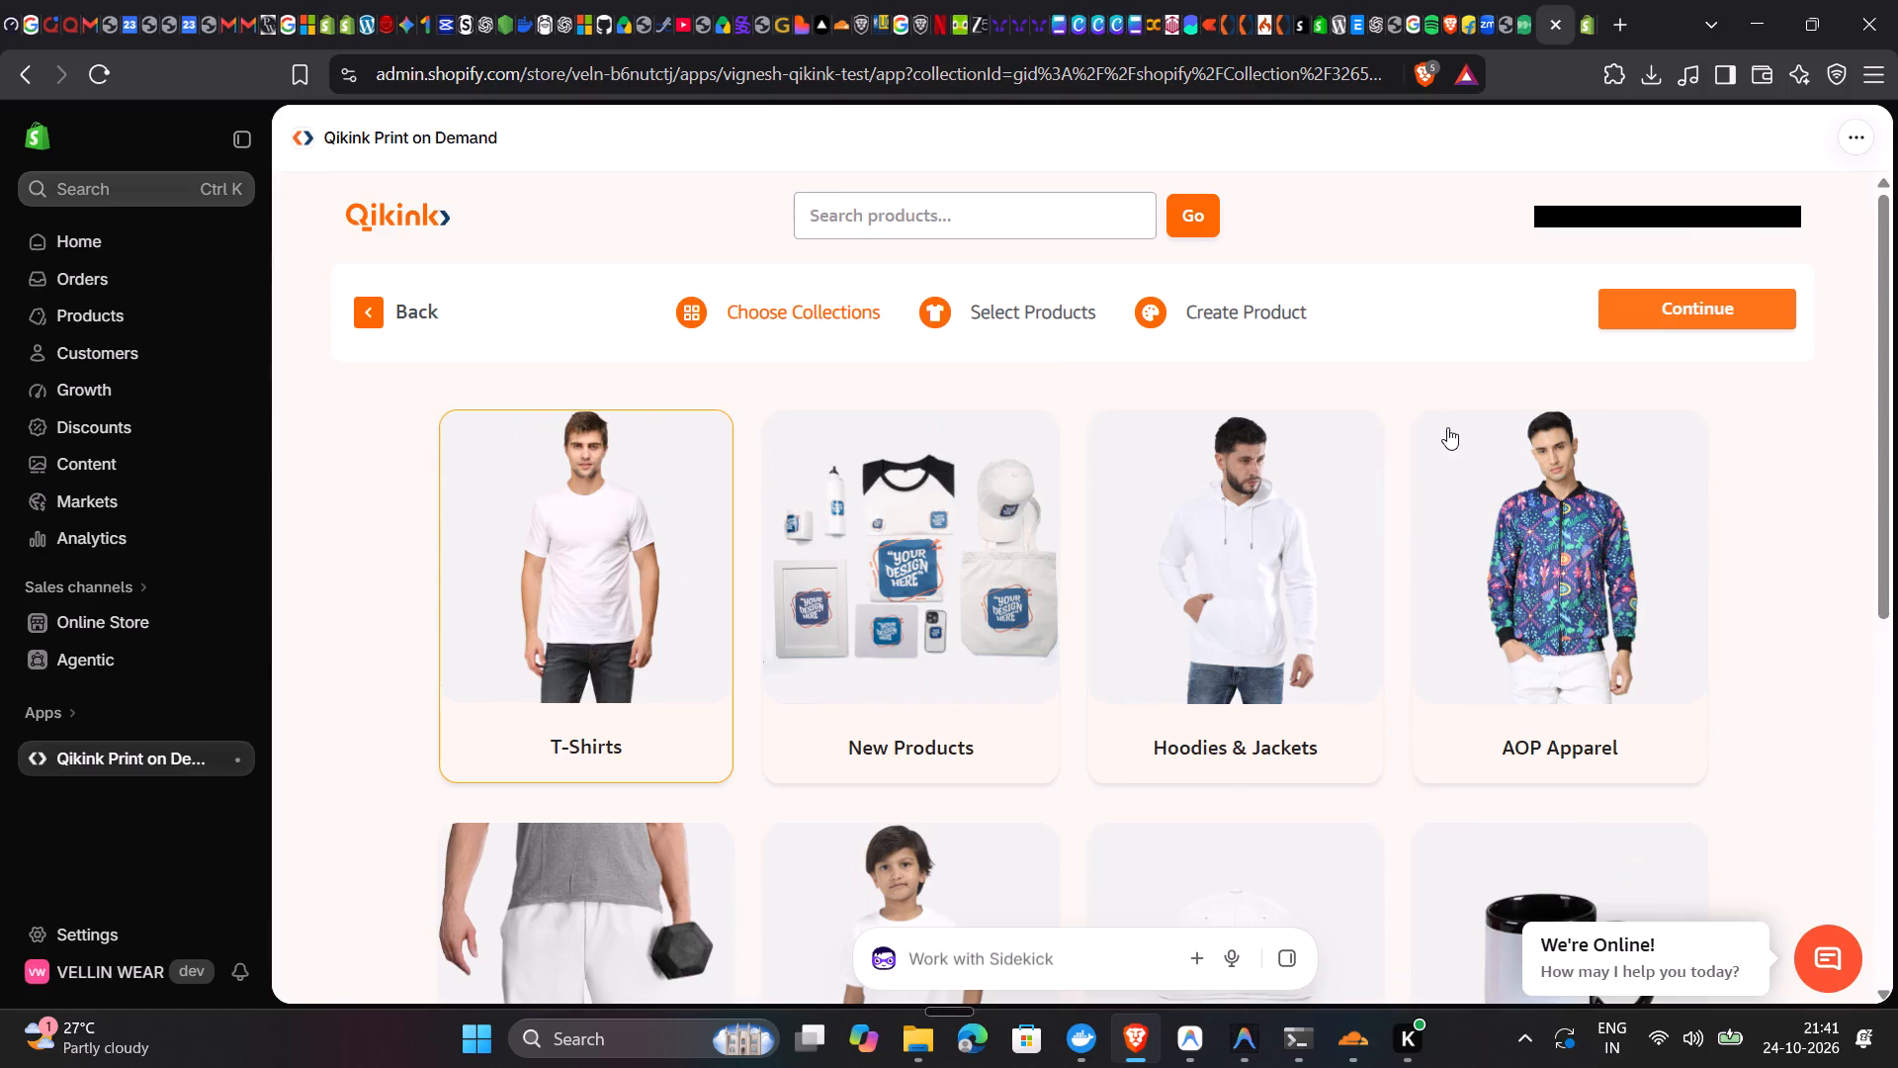
{"action": "left_click", "coordinate": [1642, 291]}
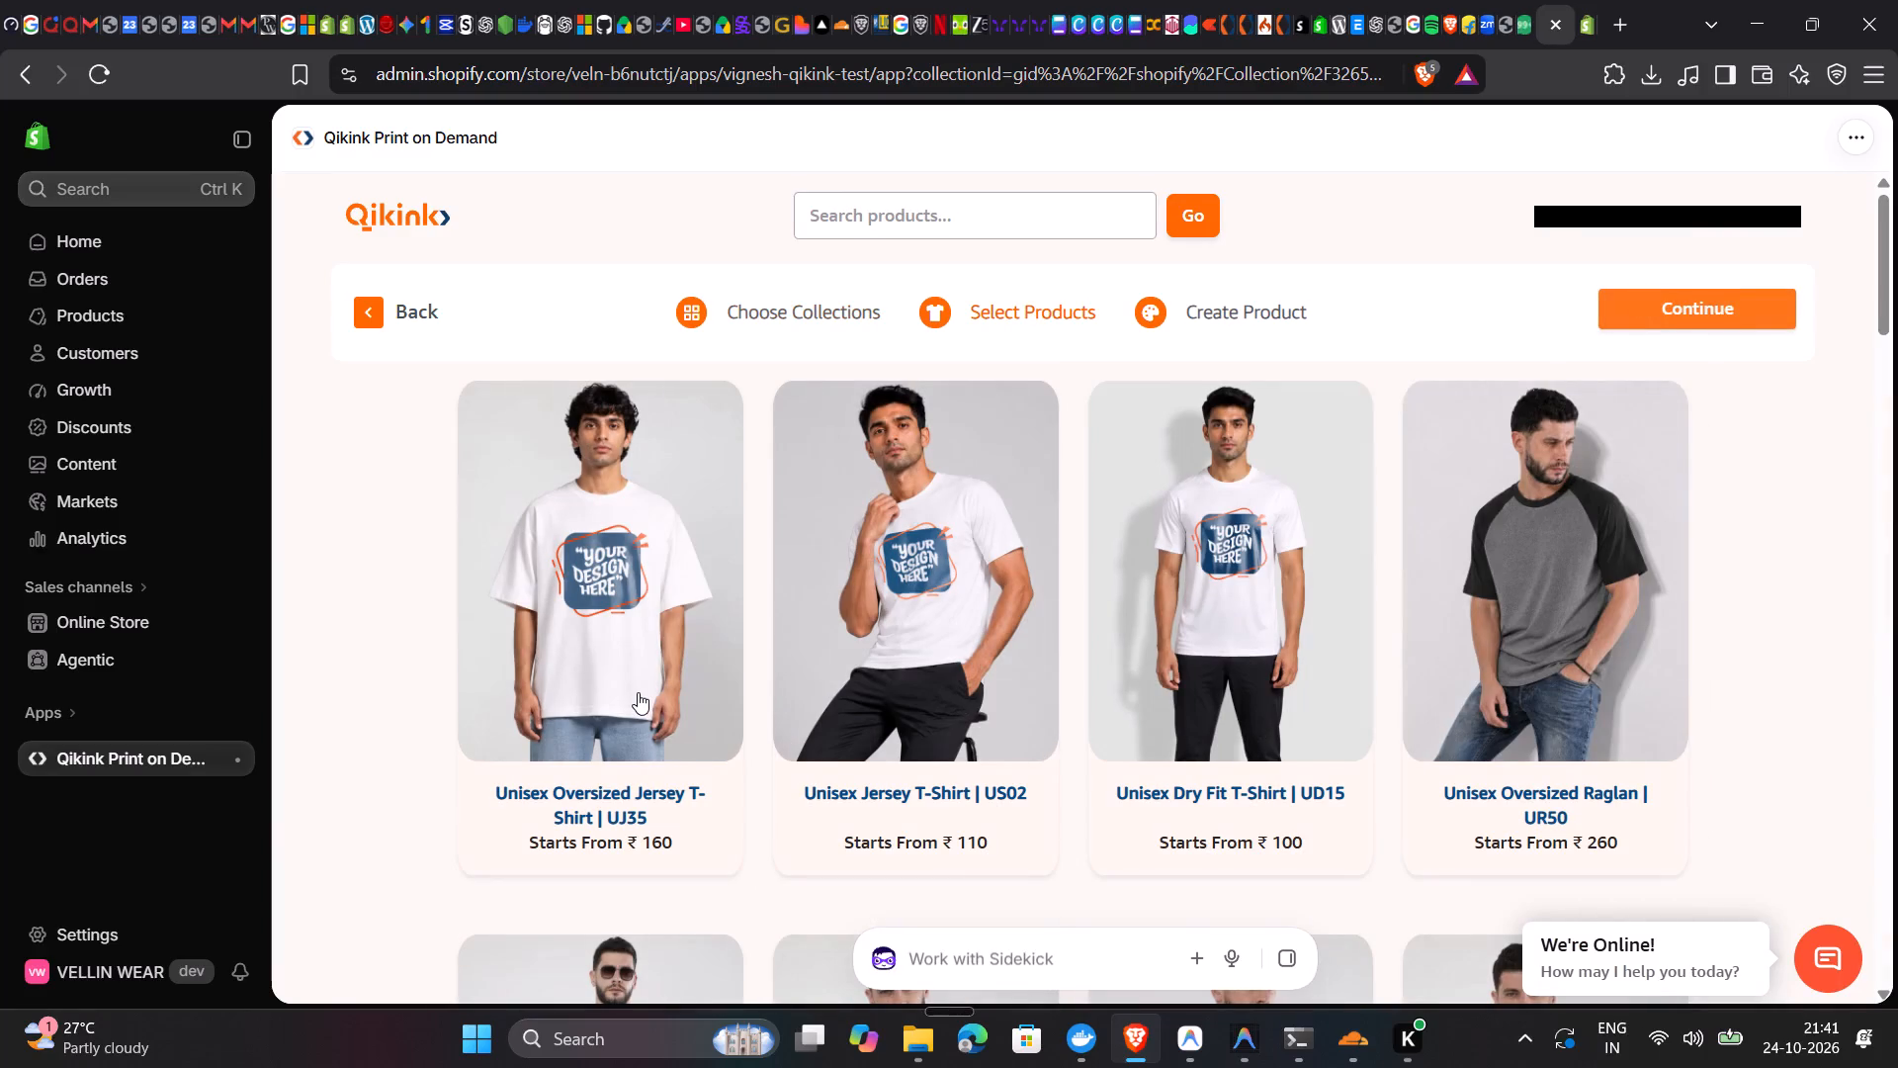
Choose the Unisex Acid Wash Oversized Tee | UC61 and proceed to its product creation page.
{"action": "scroll", "coordinate": [638, 692], "scroll_direction": "down", "scroll_amount": 3}
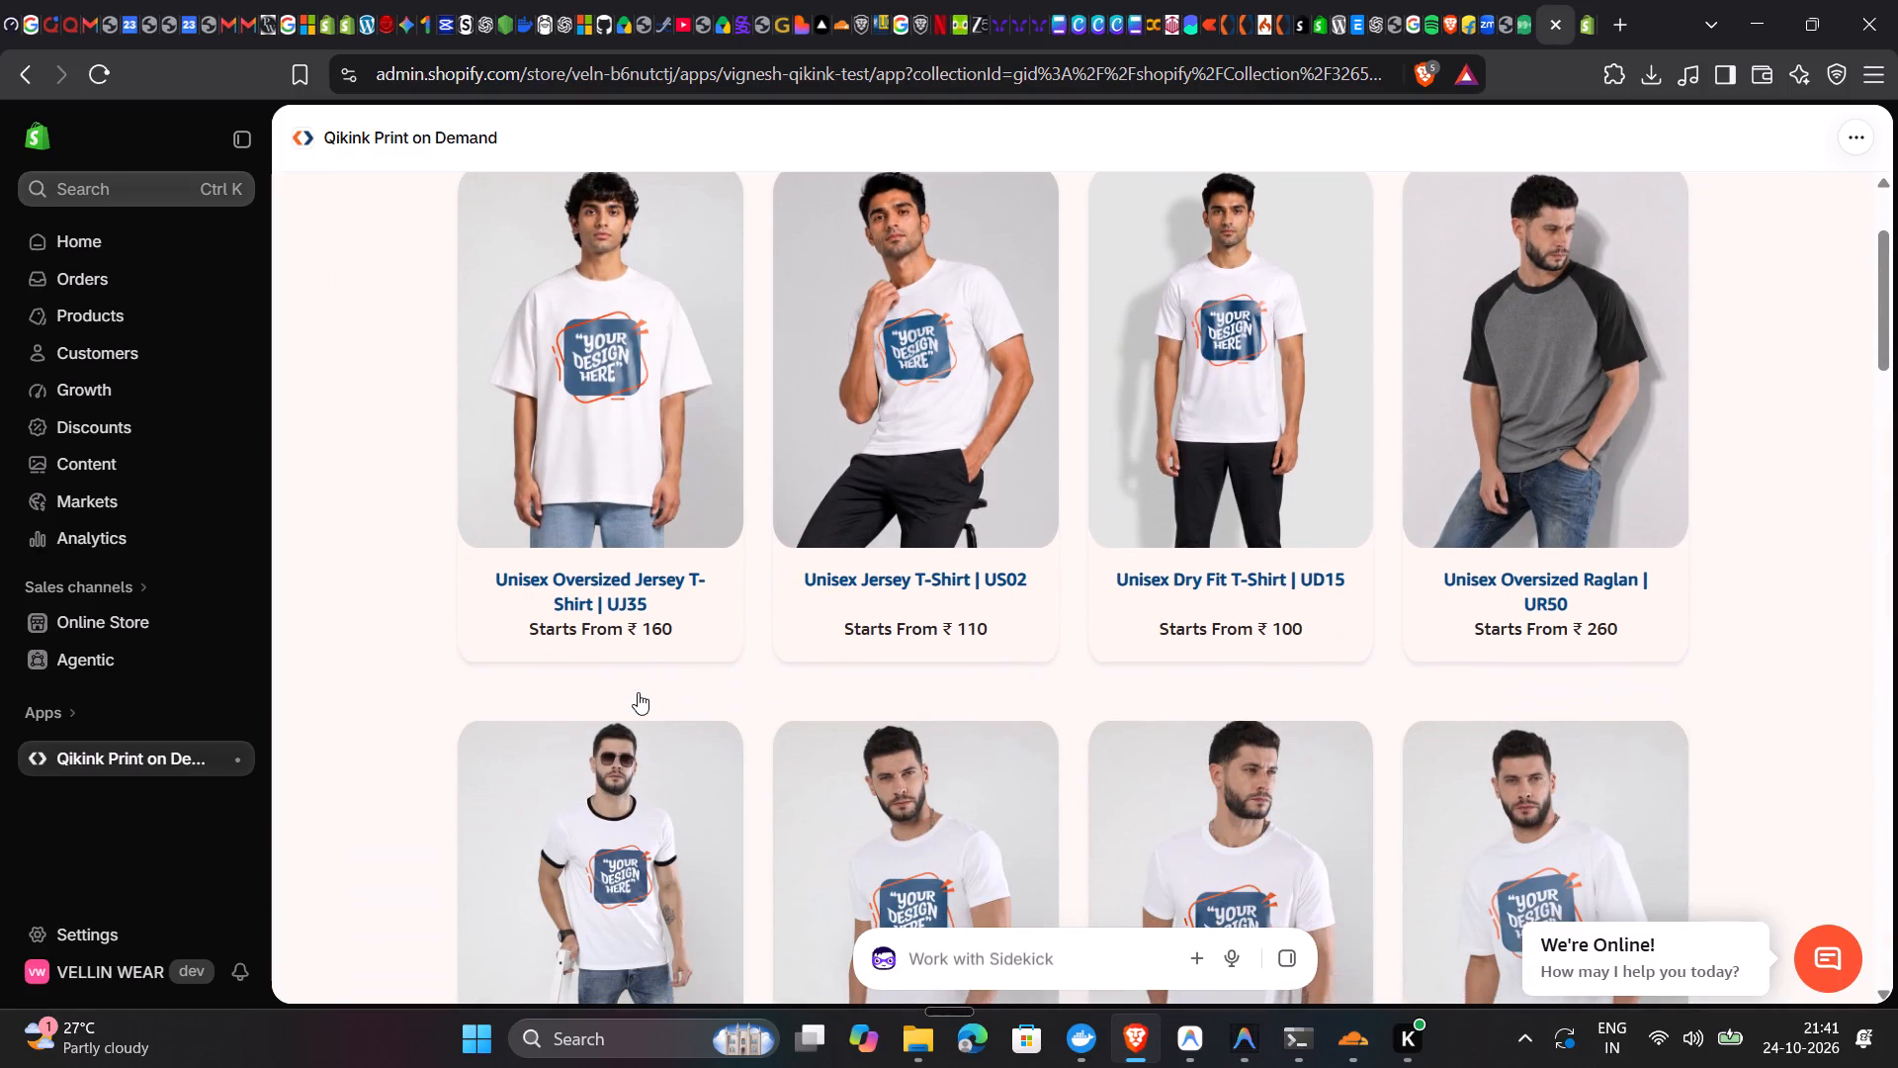
{"action": "scroll", "coordinate": [580, 447], "scroll_direction": "down", "scroll_amount": 7}
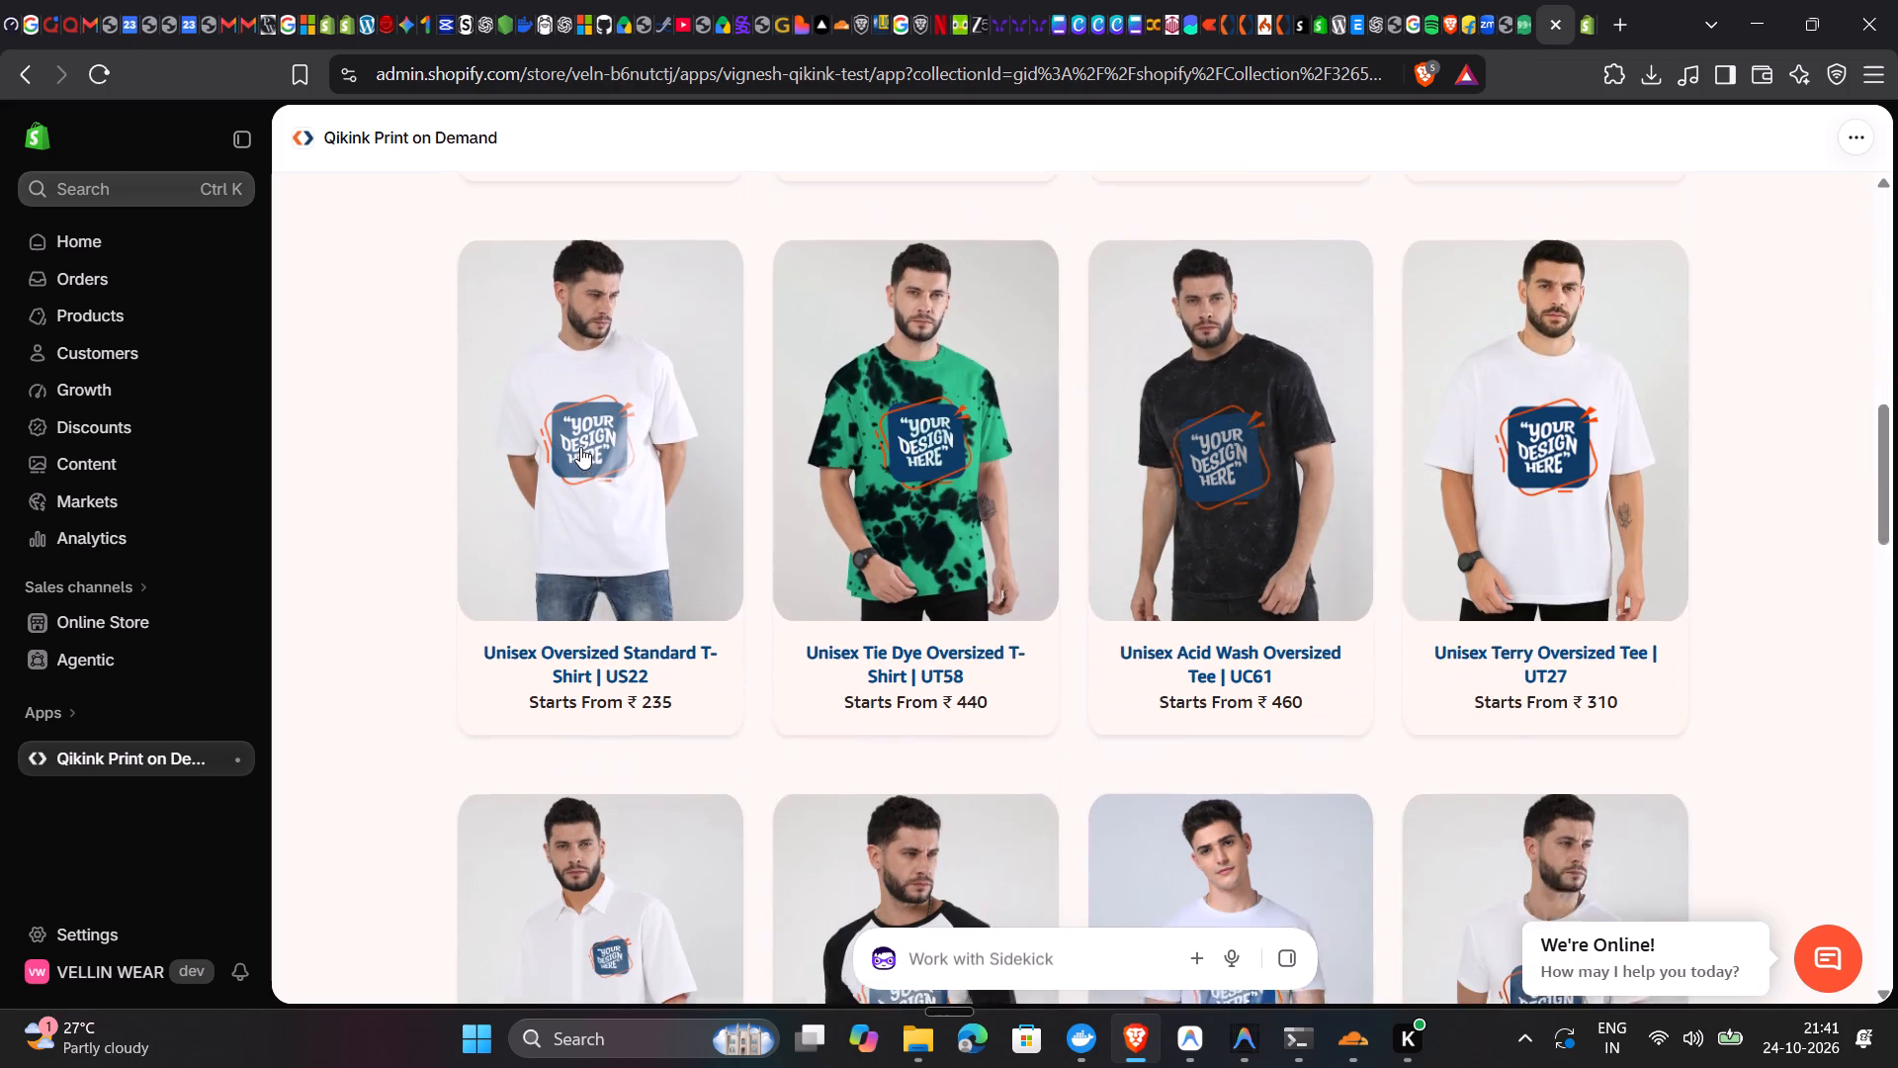
{"action": "scroll", "coordinate": [580, 447], "scroll_direction": "up", "scroll_amount": 2}
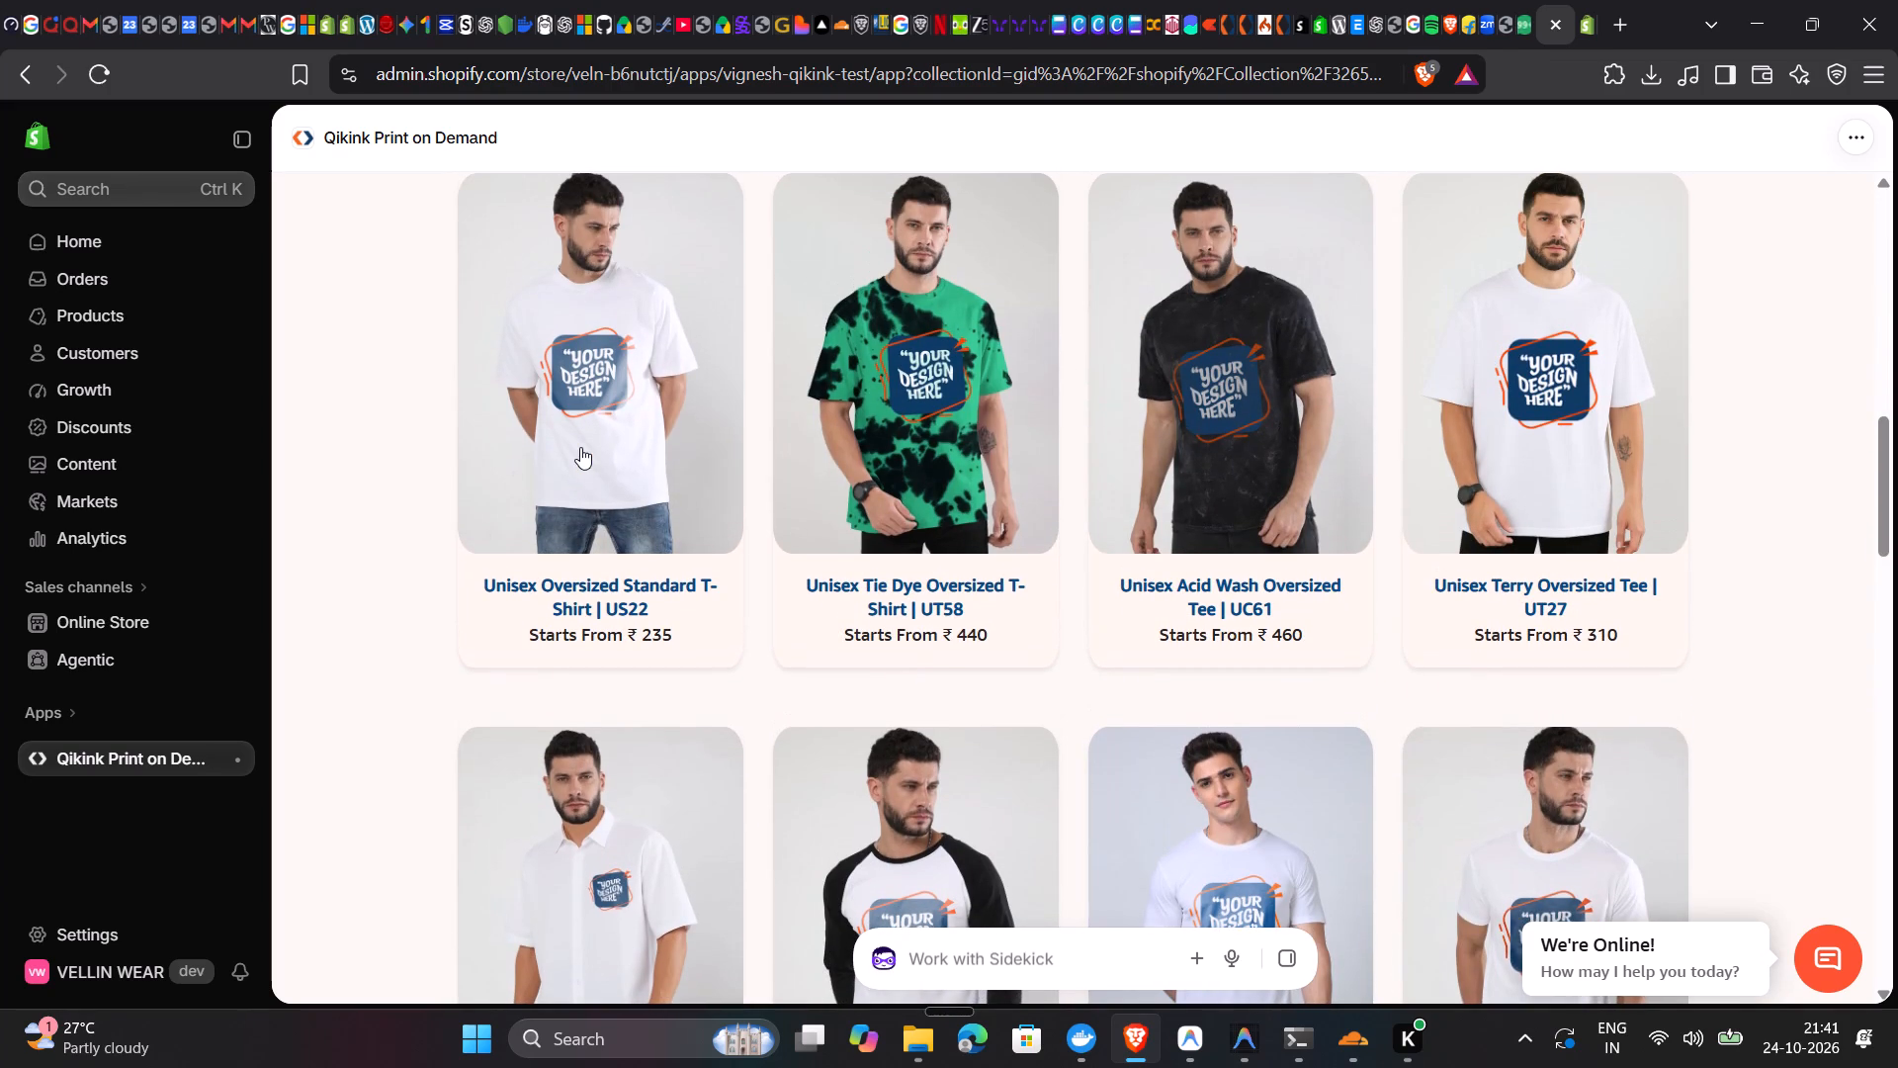
{"action": "scroll", "coordinate": [580, 447], "scroll_direction": "up", "scroll_amount": 1}
{"action": "left_click", "coordinate": [1244, 443]}
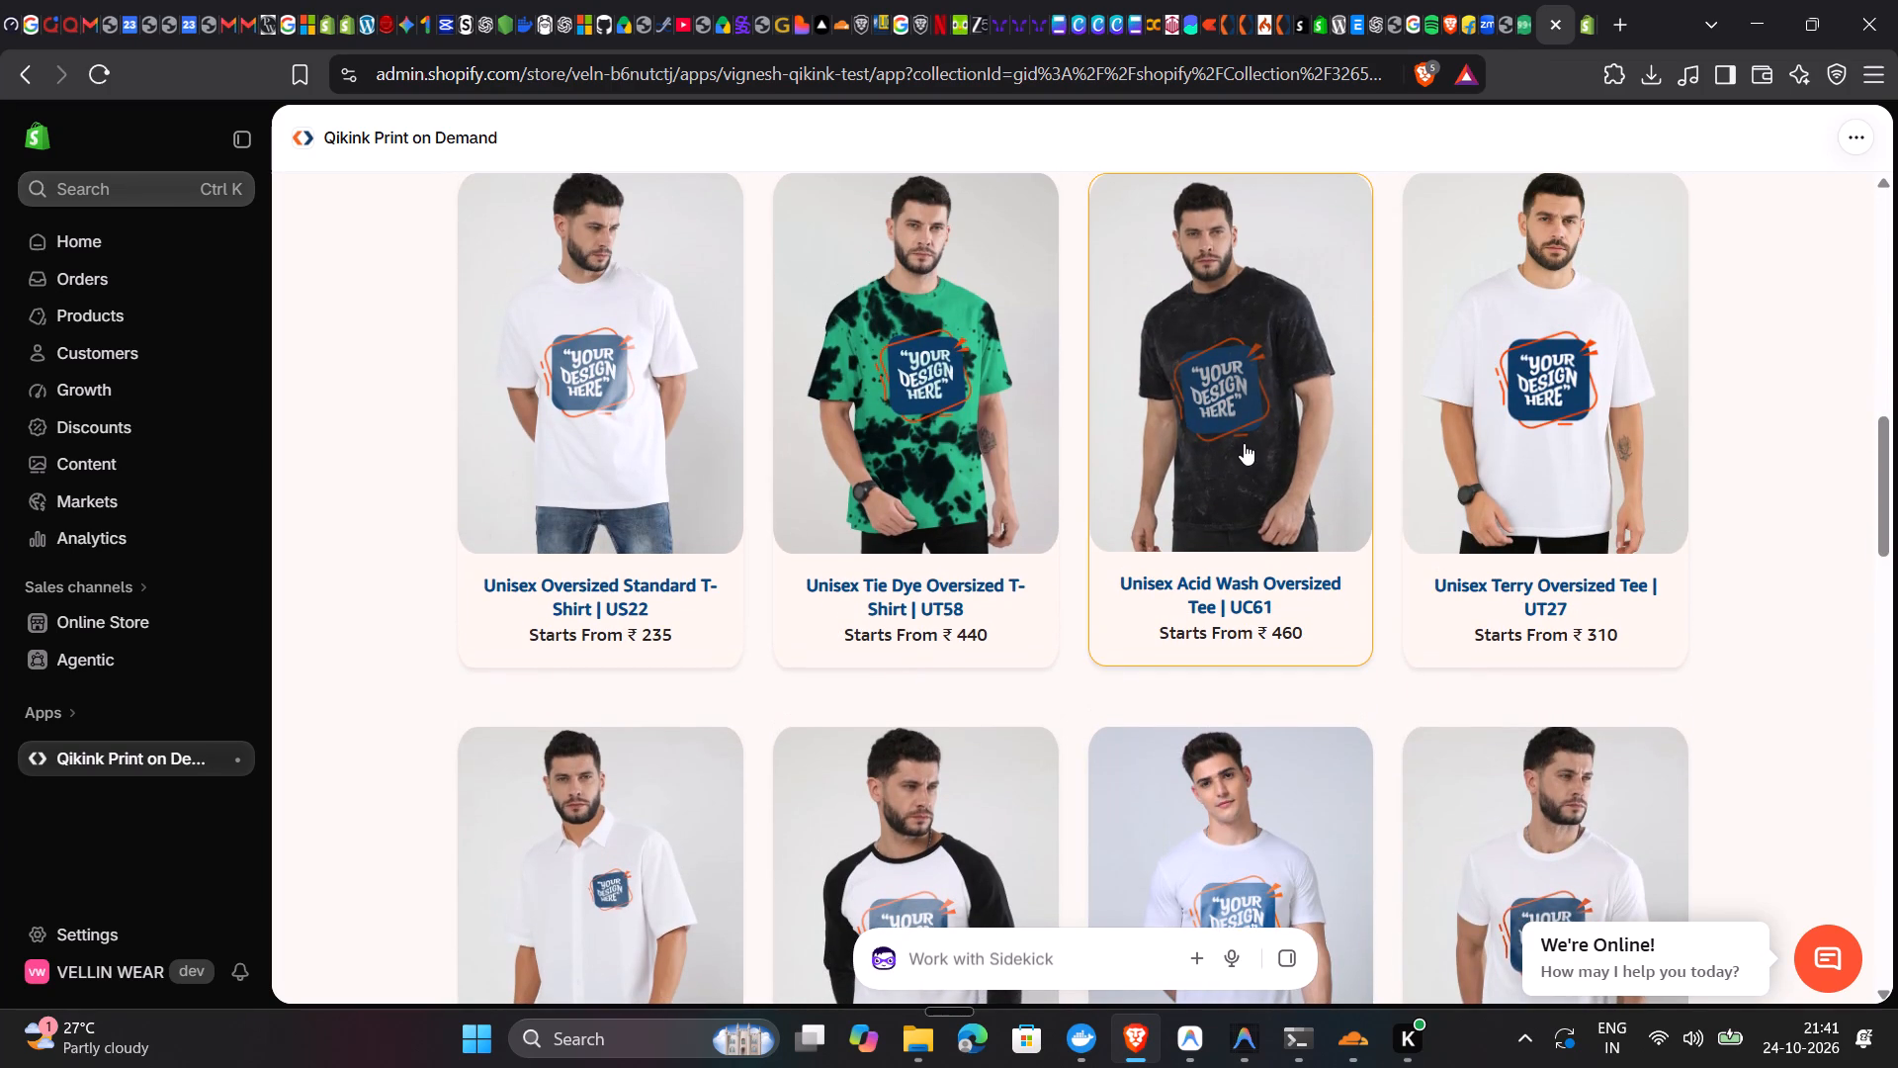
{"action": "scroll", "coordinate": [1244, 443], "scroll_direction": "up", "scroll_amount": 1}
{"action": "double_click", "coordinate": [1204, 640]}
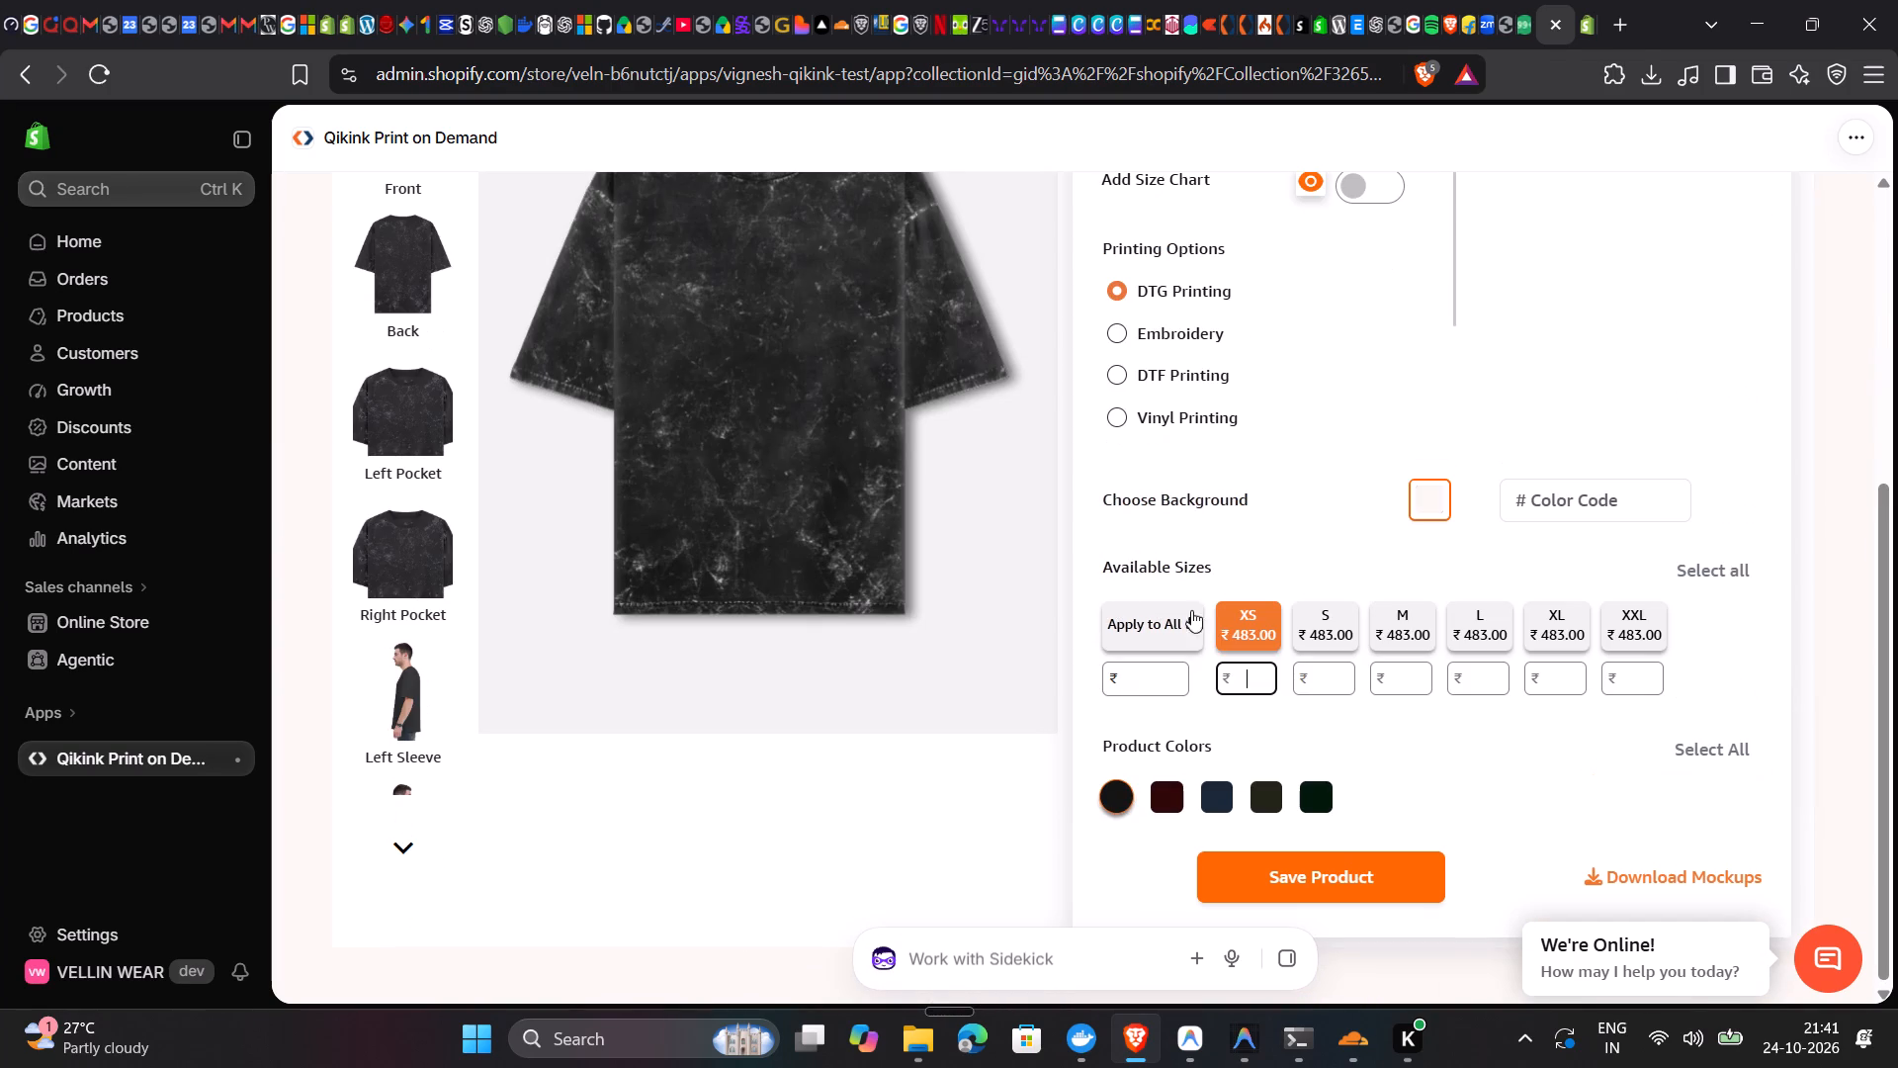
Set the tee's printing option to DTF Printing.
{"action": "left_click", "coordinate": [1140, 682]}
{"action": "scroll", "coordinate": [1140, 682], "scroll_direction": "up", "scroll_amount": 1}
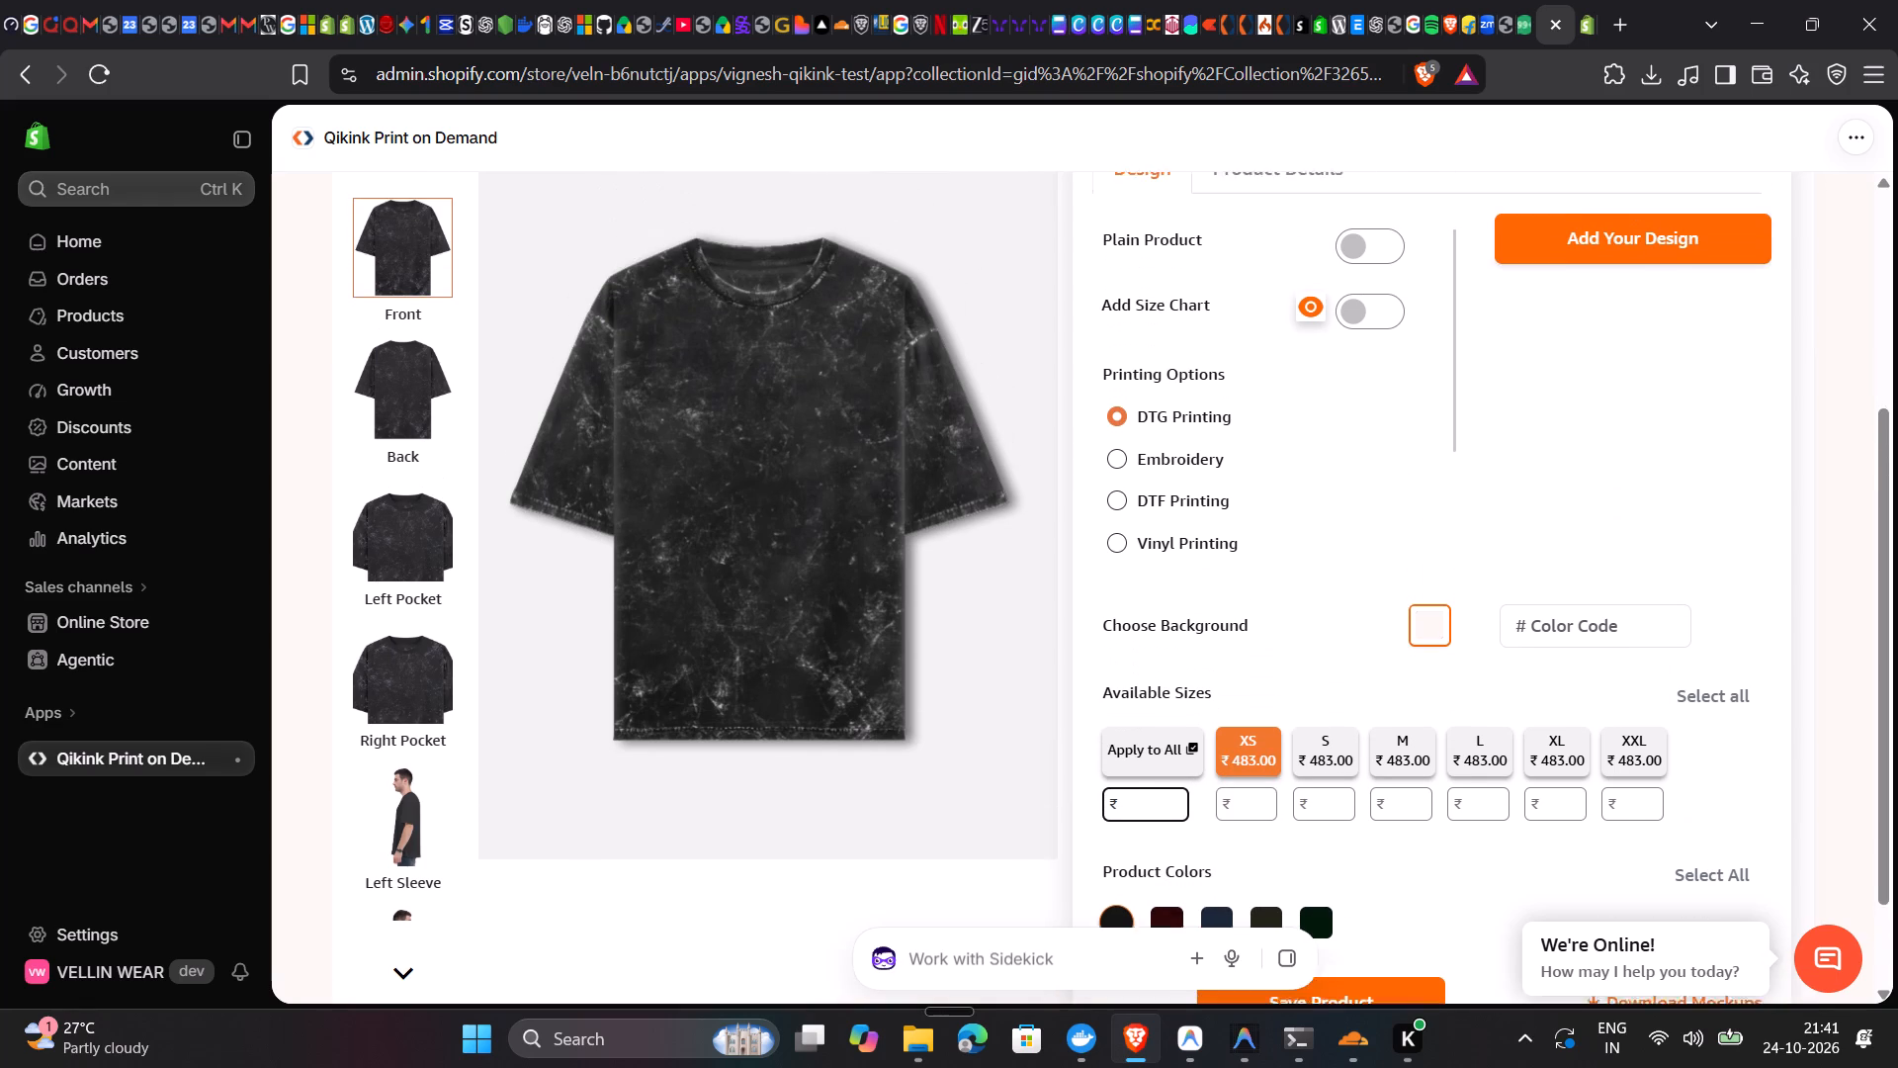
{"action": "scroll", "coordinate": [1140, 682], "scroll_direction": "up", "scroll_amount": 1}
{"action": "left_click", "coordinate": [1112, 523]}
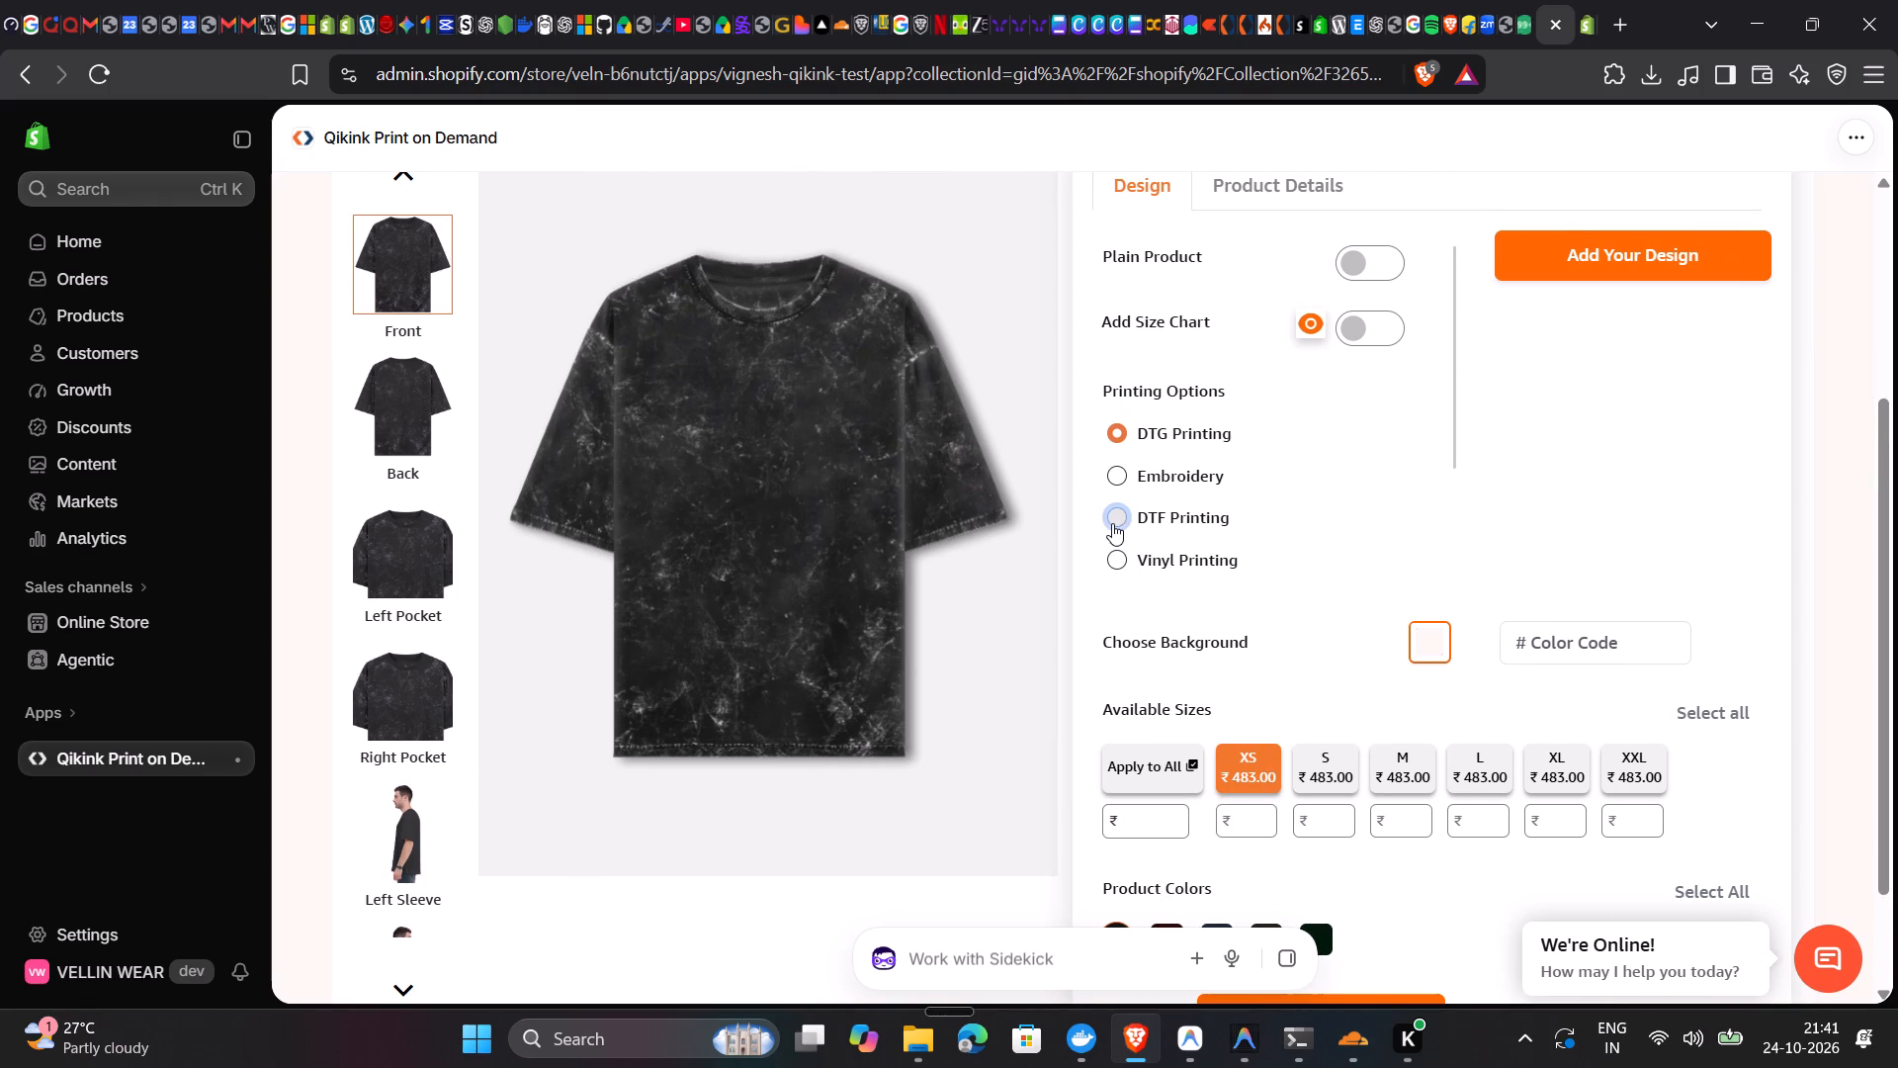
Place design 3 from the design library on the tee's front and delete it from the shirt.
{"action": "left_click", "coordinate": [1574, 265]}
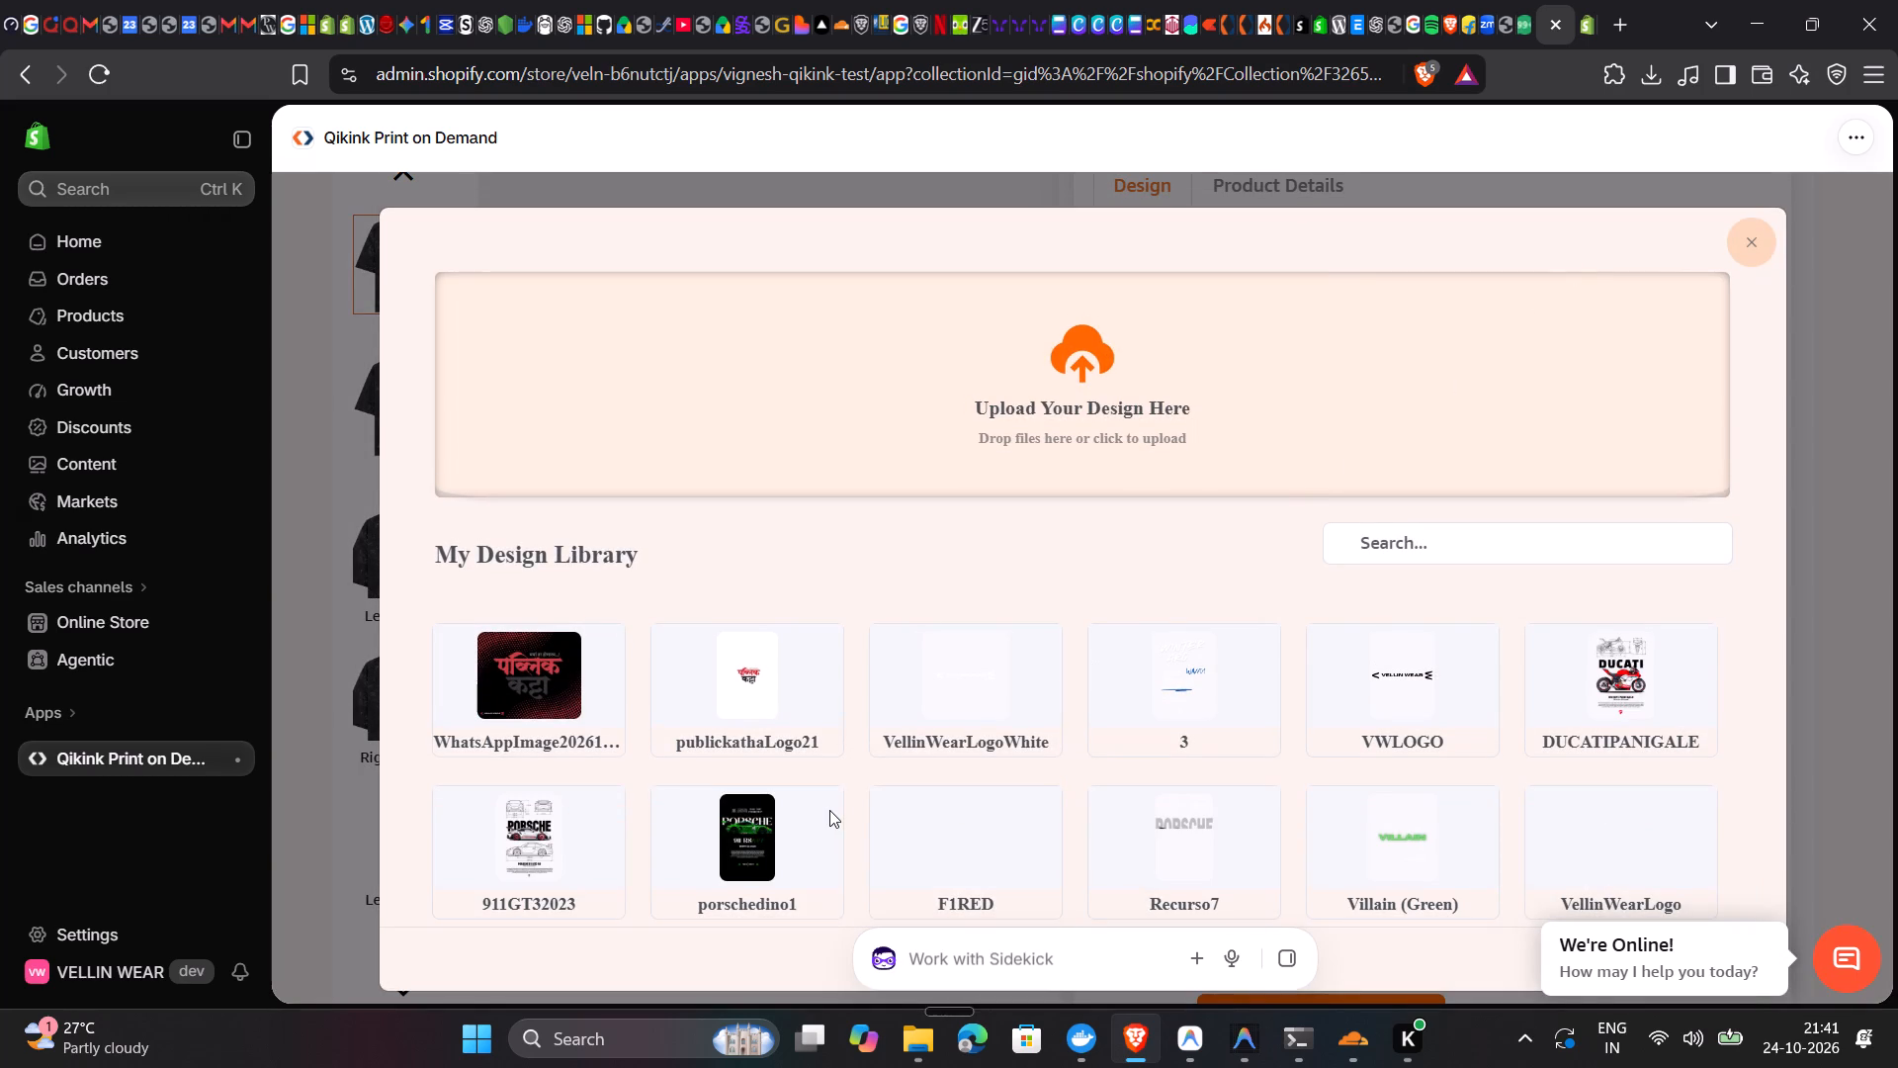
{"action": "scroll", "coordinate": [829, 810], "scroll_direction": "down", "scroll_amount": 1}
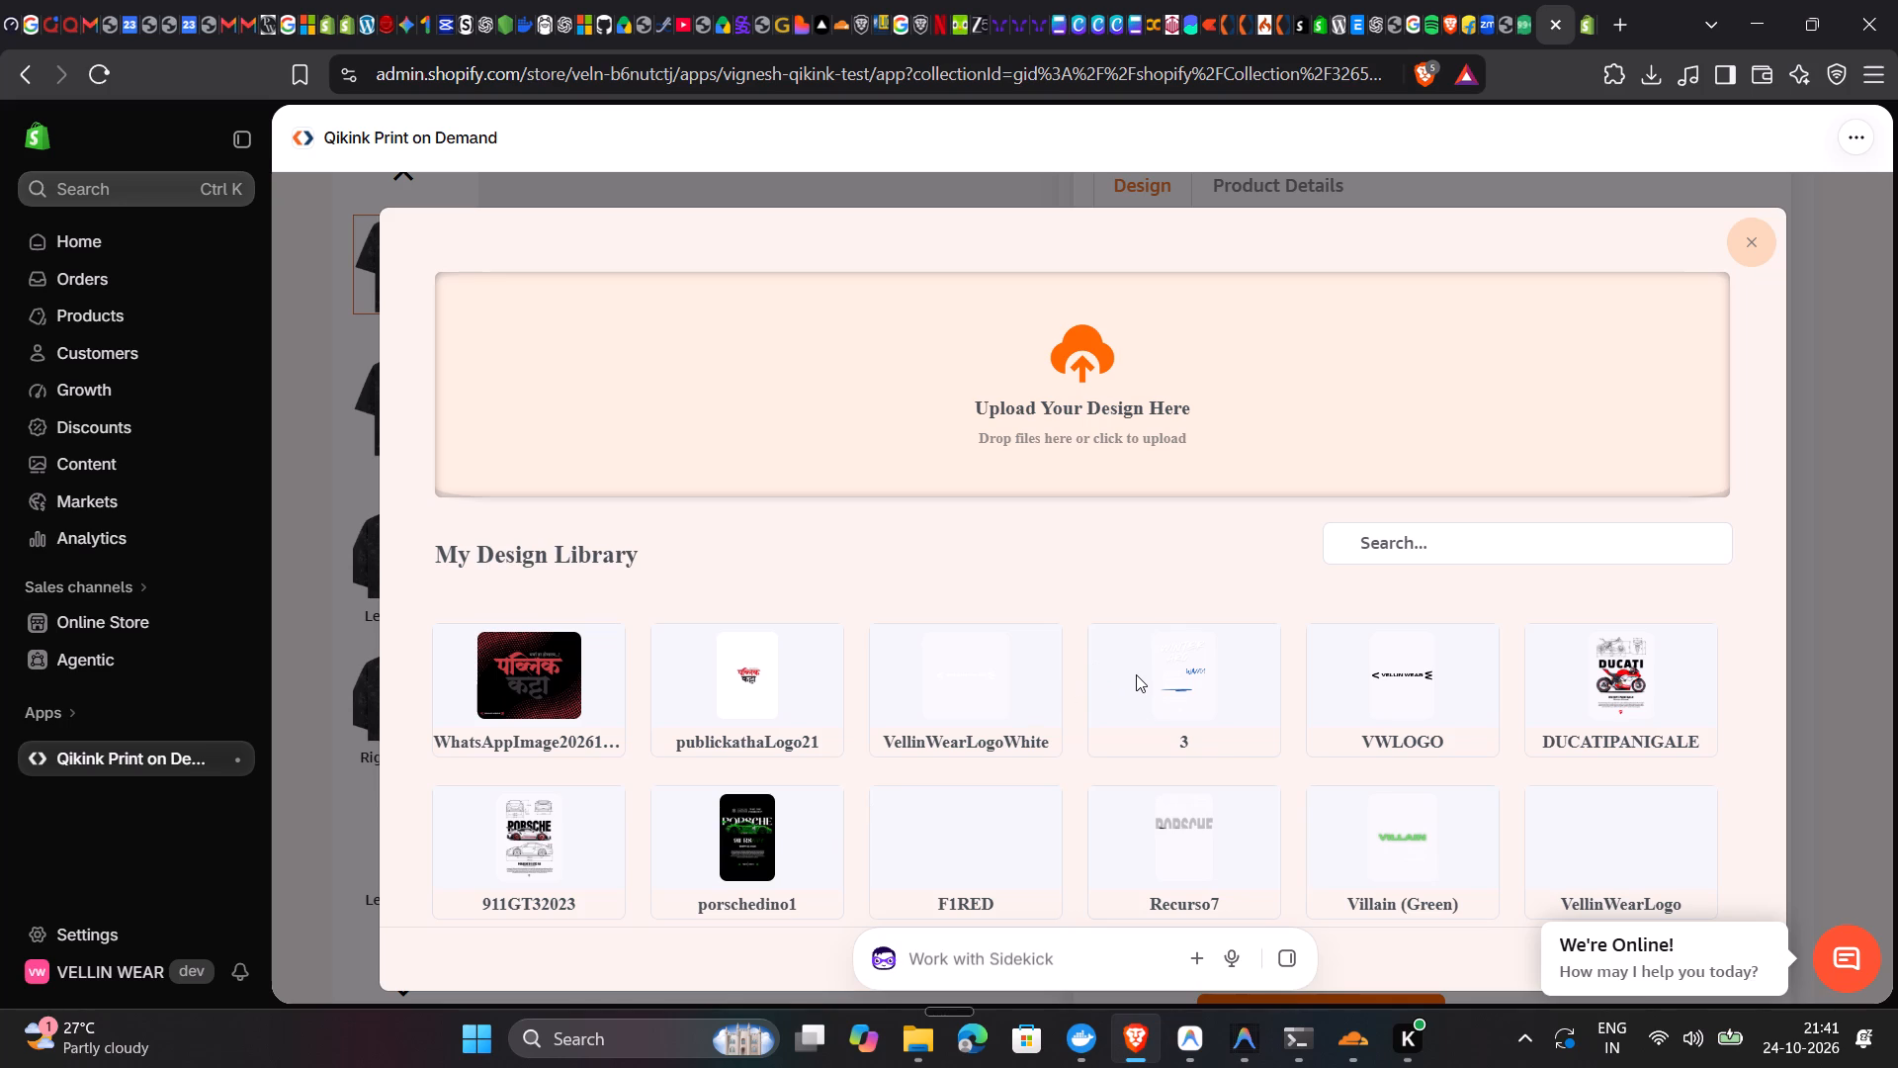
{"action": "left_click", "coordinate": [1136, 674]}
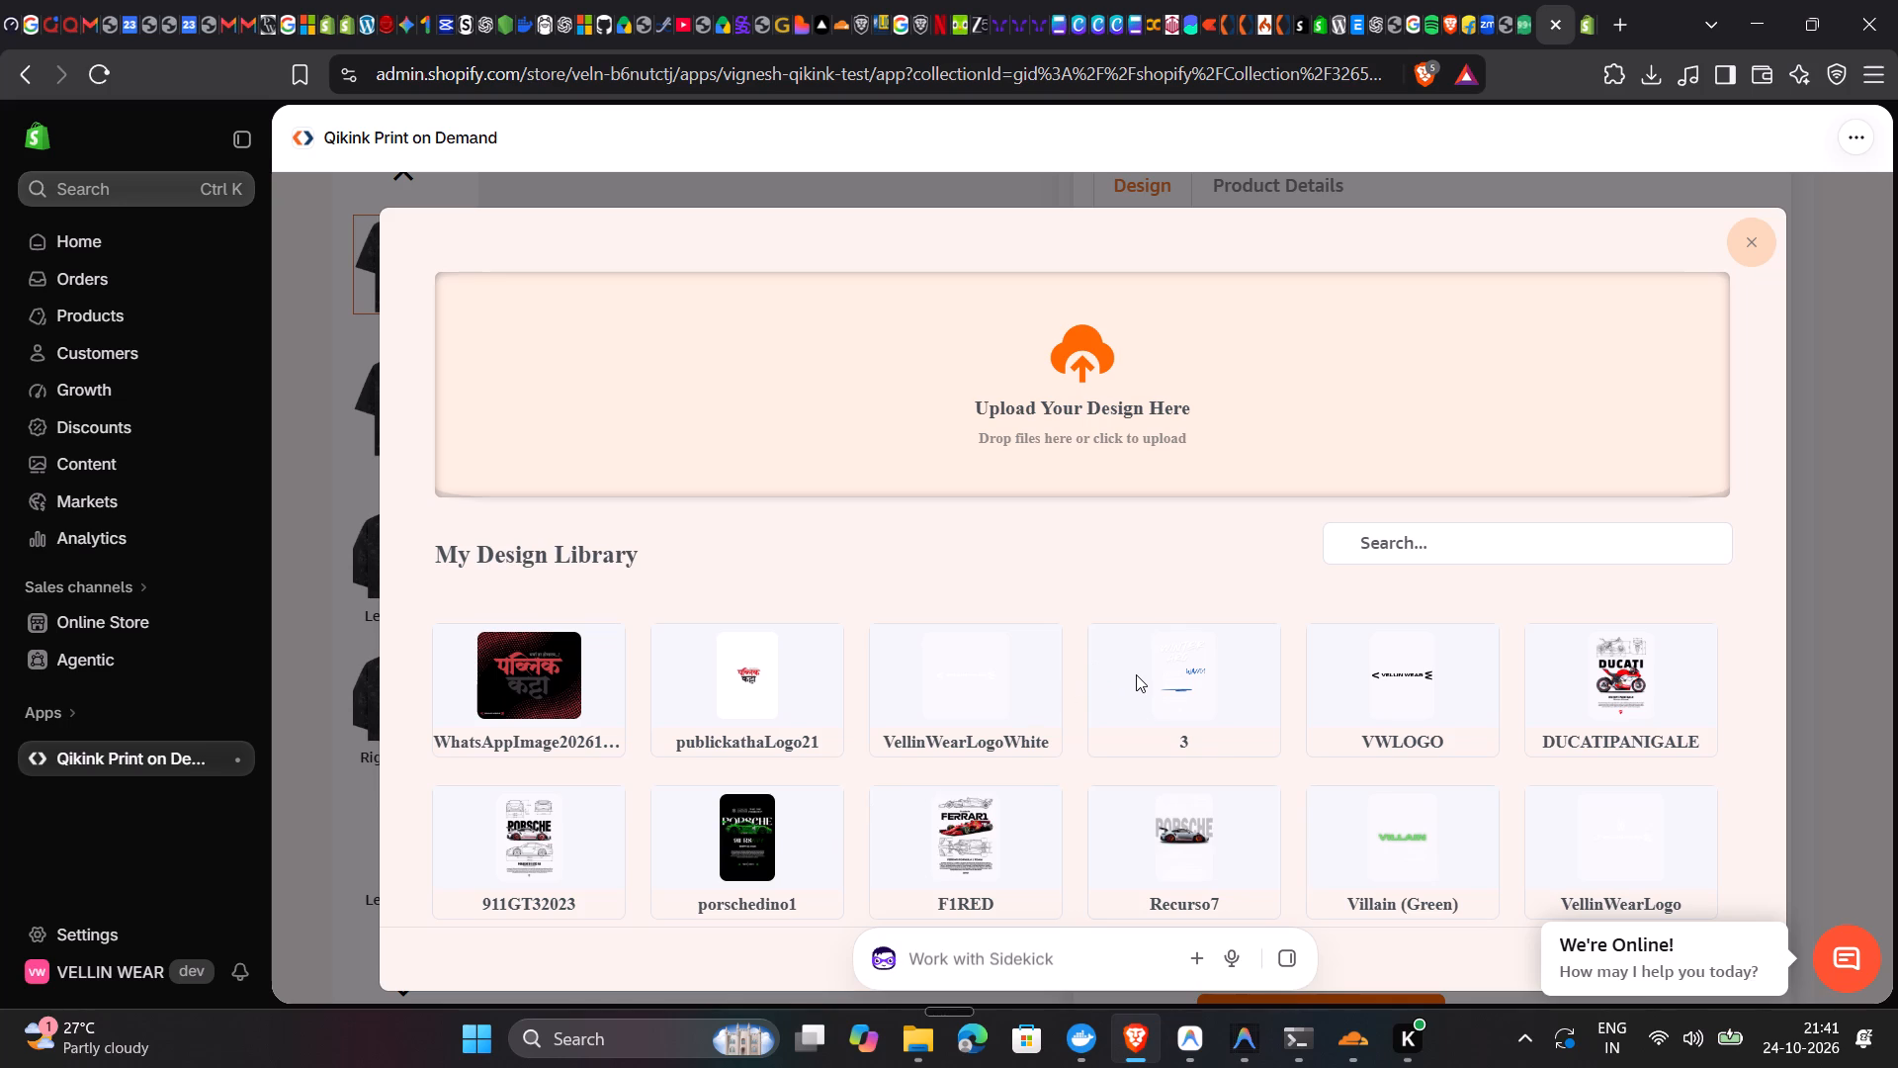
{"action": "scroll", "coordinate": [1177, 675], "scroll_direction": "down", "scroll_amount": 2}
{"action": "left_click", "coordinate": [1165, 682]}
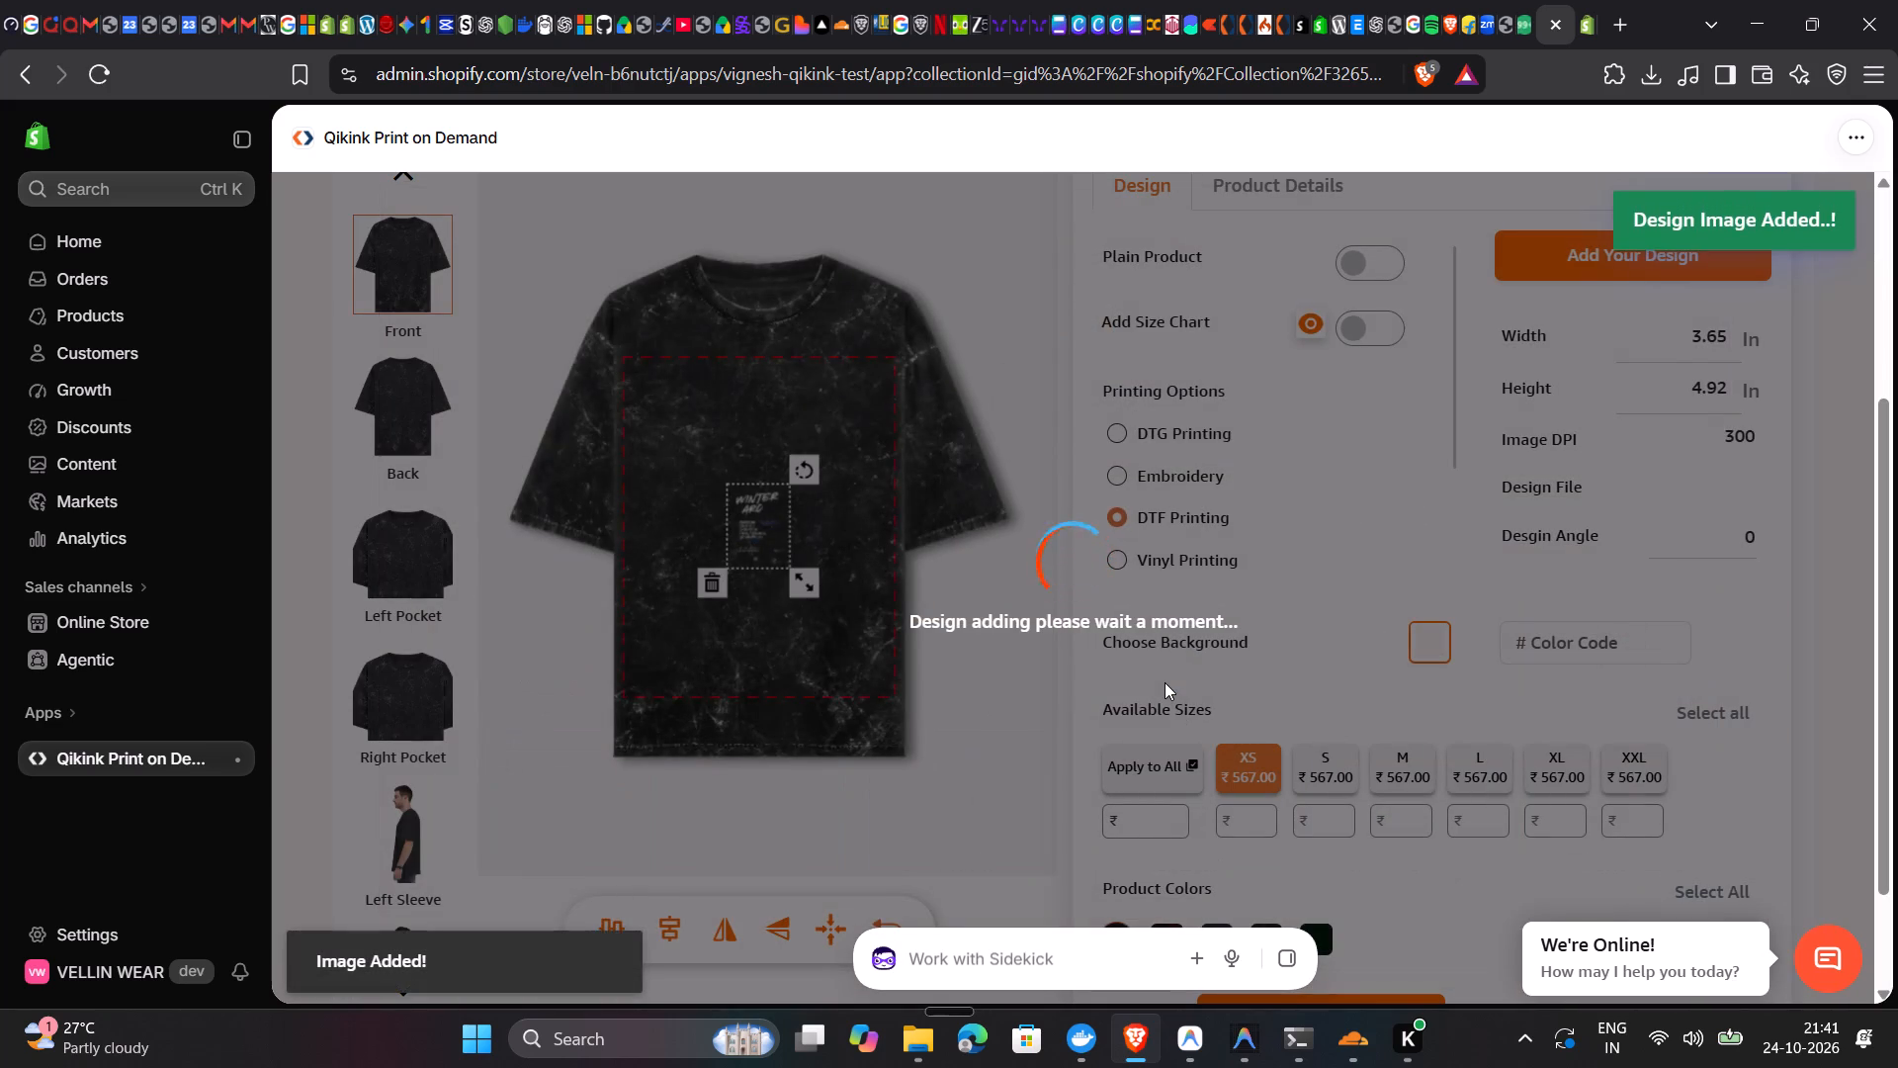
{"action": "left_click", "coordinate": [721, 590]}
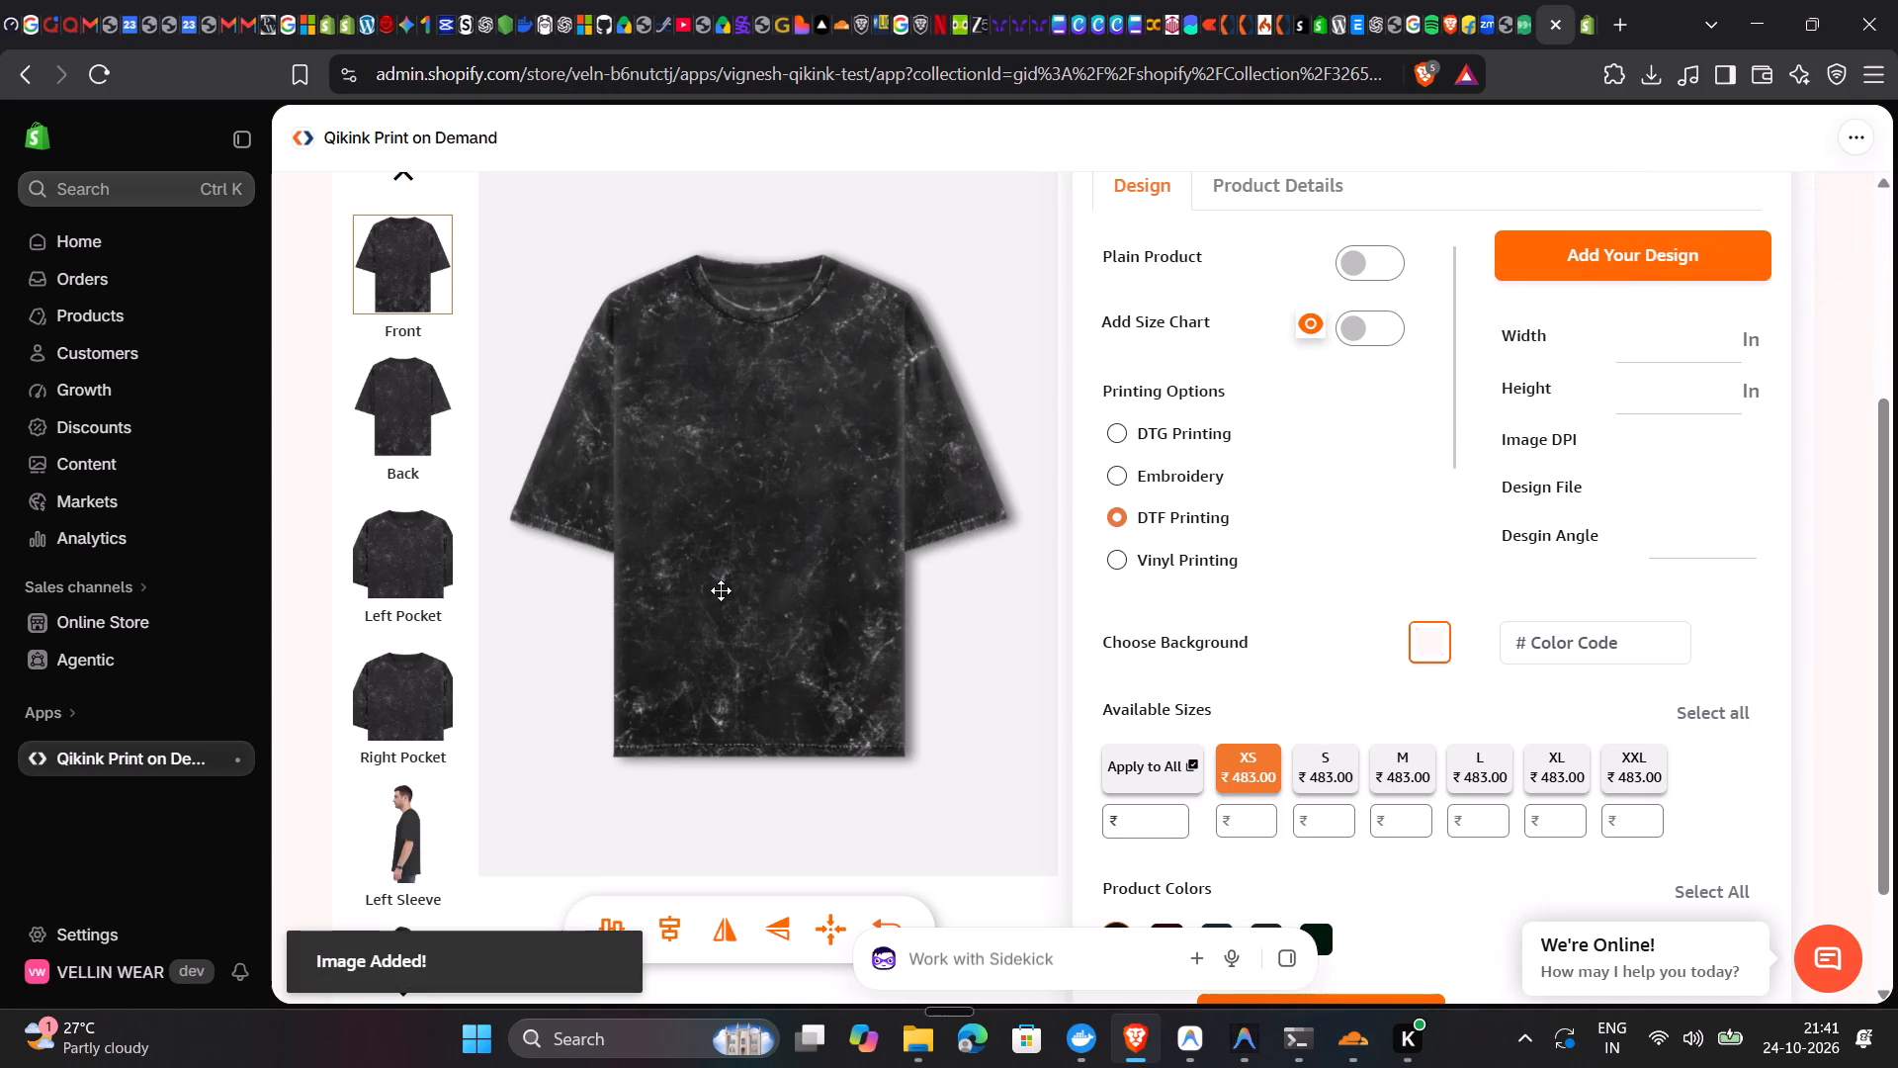
Add design 3 from the design library to the back of the tee.
{"action": "left_click", "coordinate": [397, 416]}
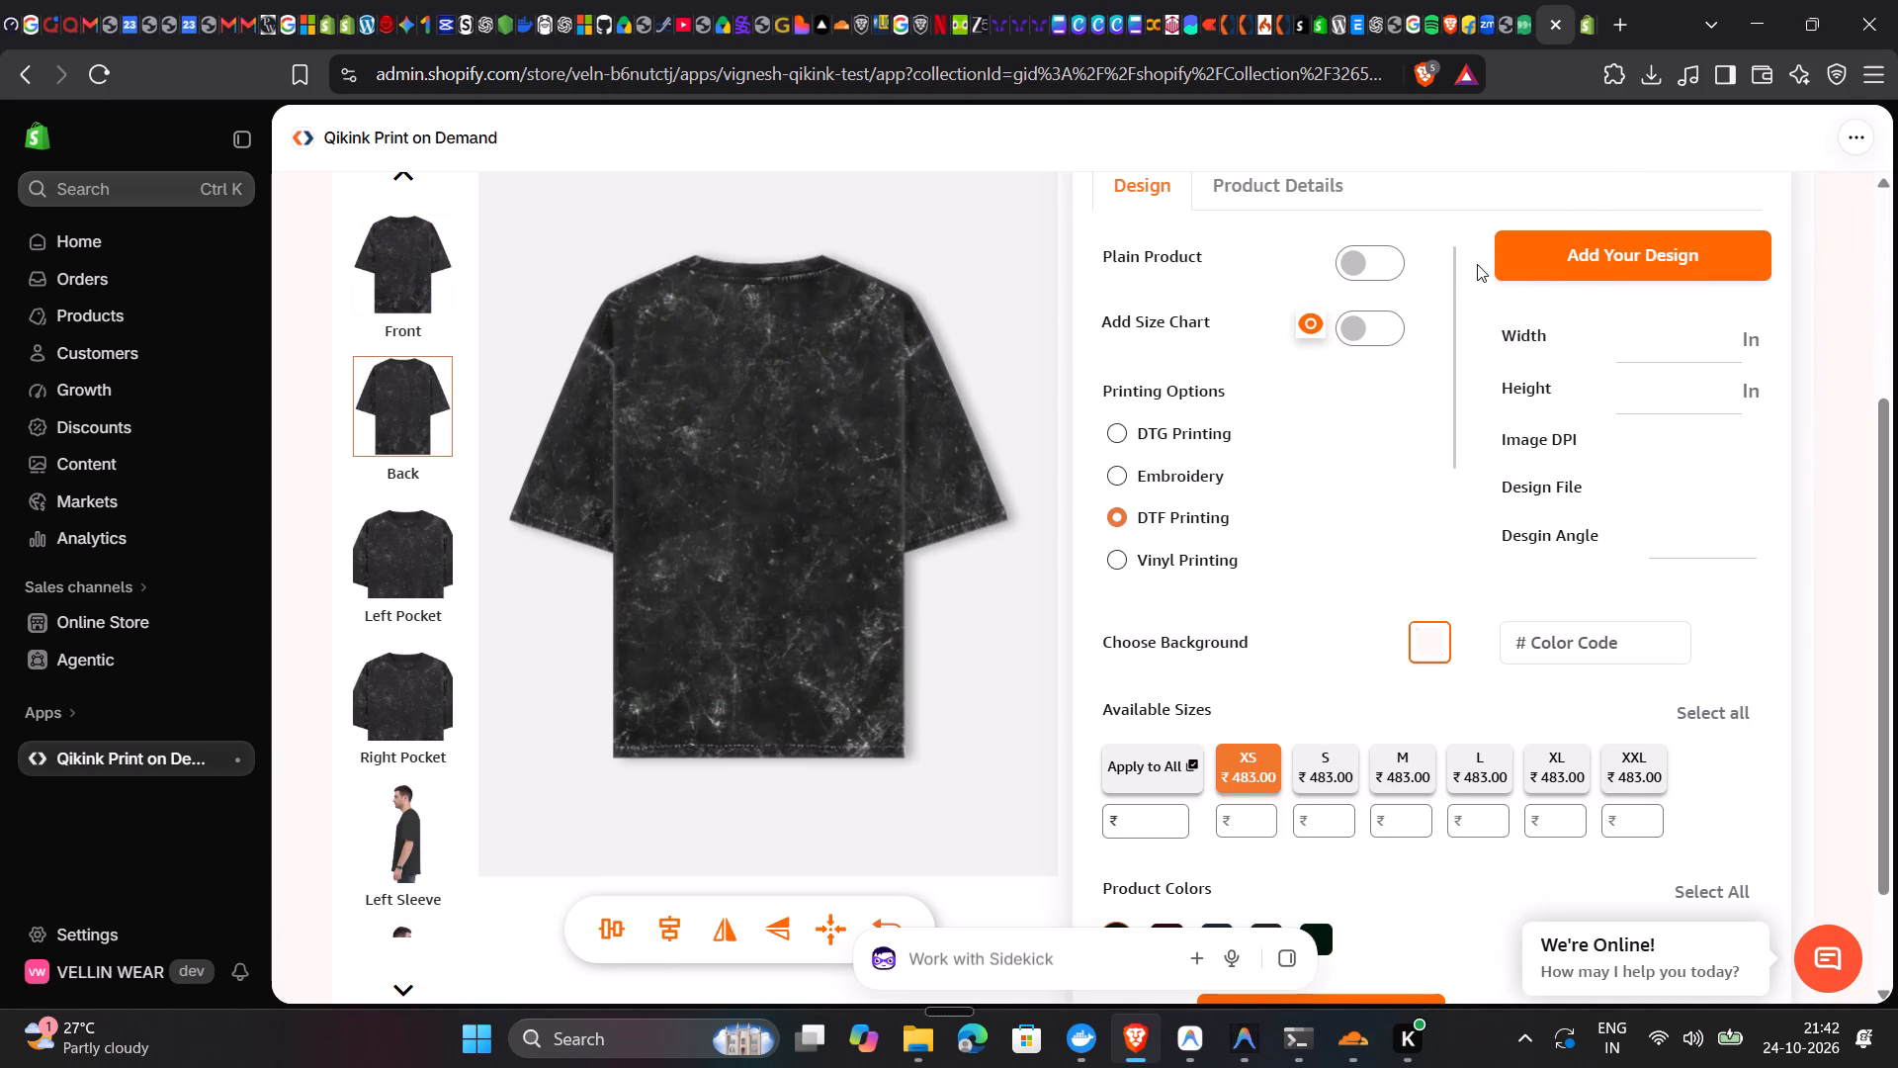
{"action": "left_click", "coordinate": [1568, 268]}
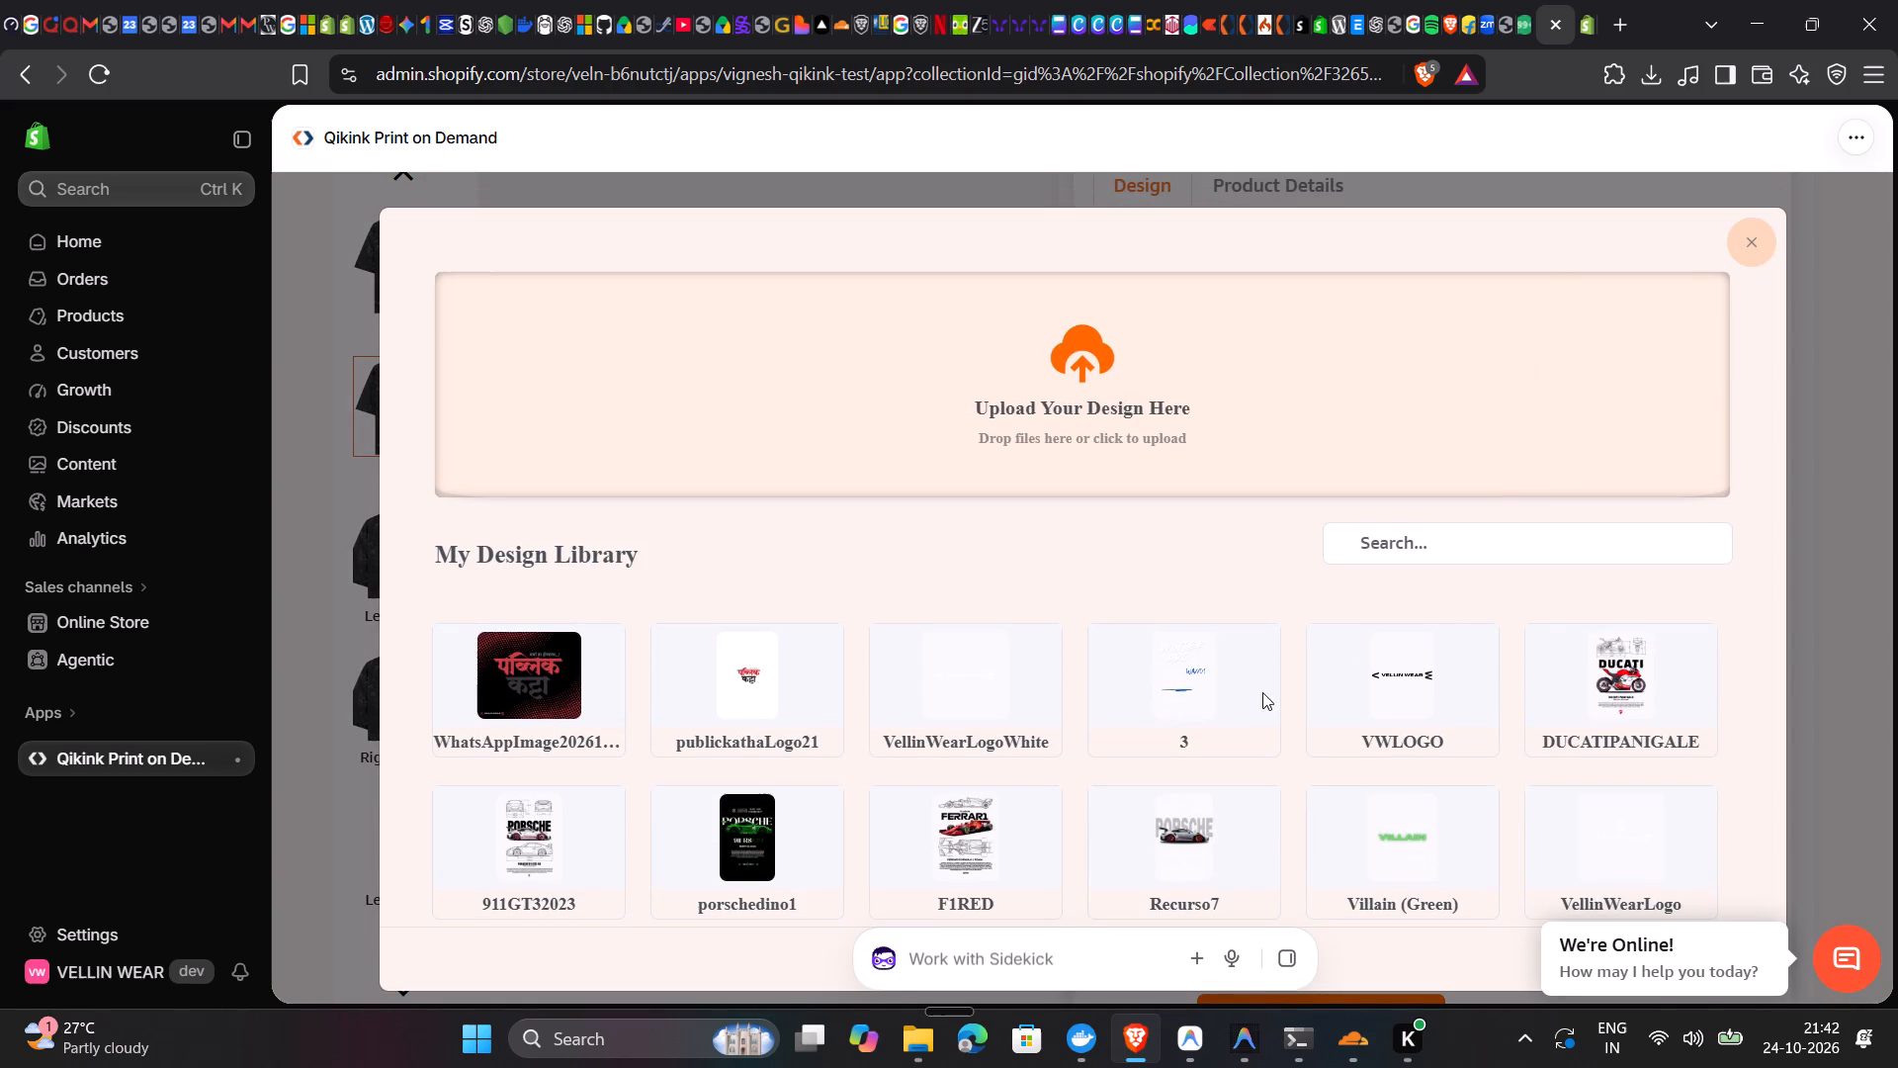
{"action": "left_click", "coordinate": [1220, 693]}
{"action": "left_click", "coordinate": [1171, 713]}
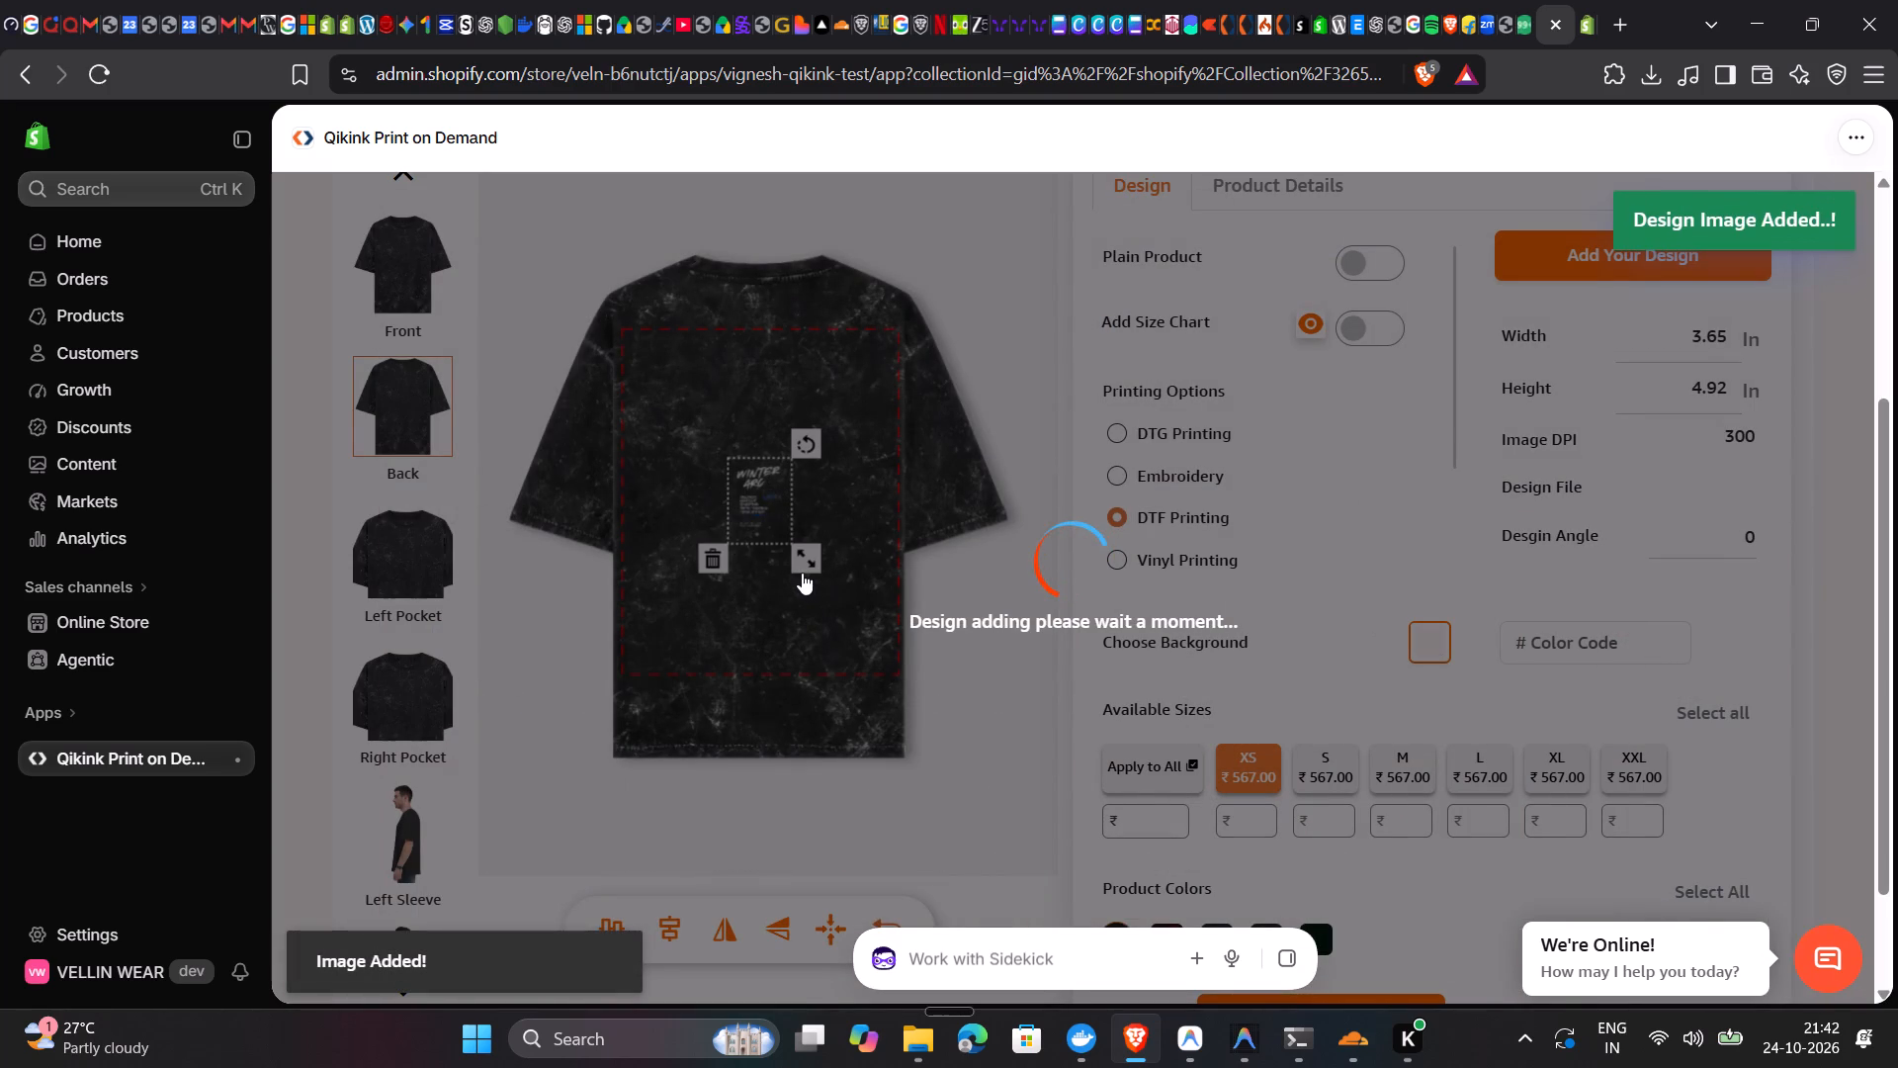
Enlarge the Winter Arc design on the tee's back to about 15 x 20.2 in.
{"action": "left_click_drag", "start_coordinate": [802, 573], "coordinate": [842, 619]}
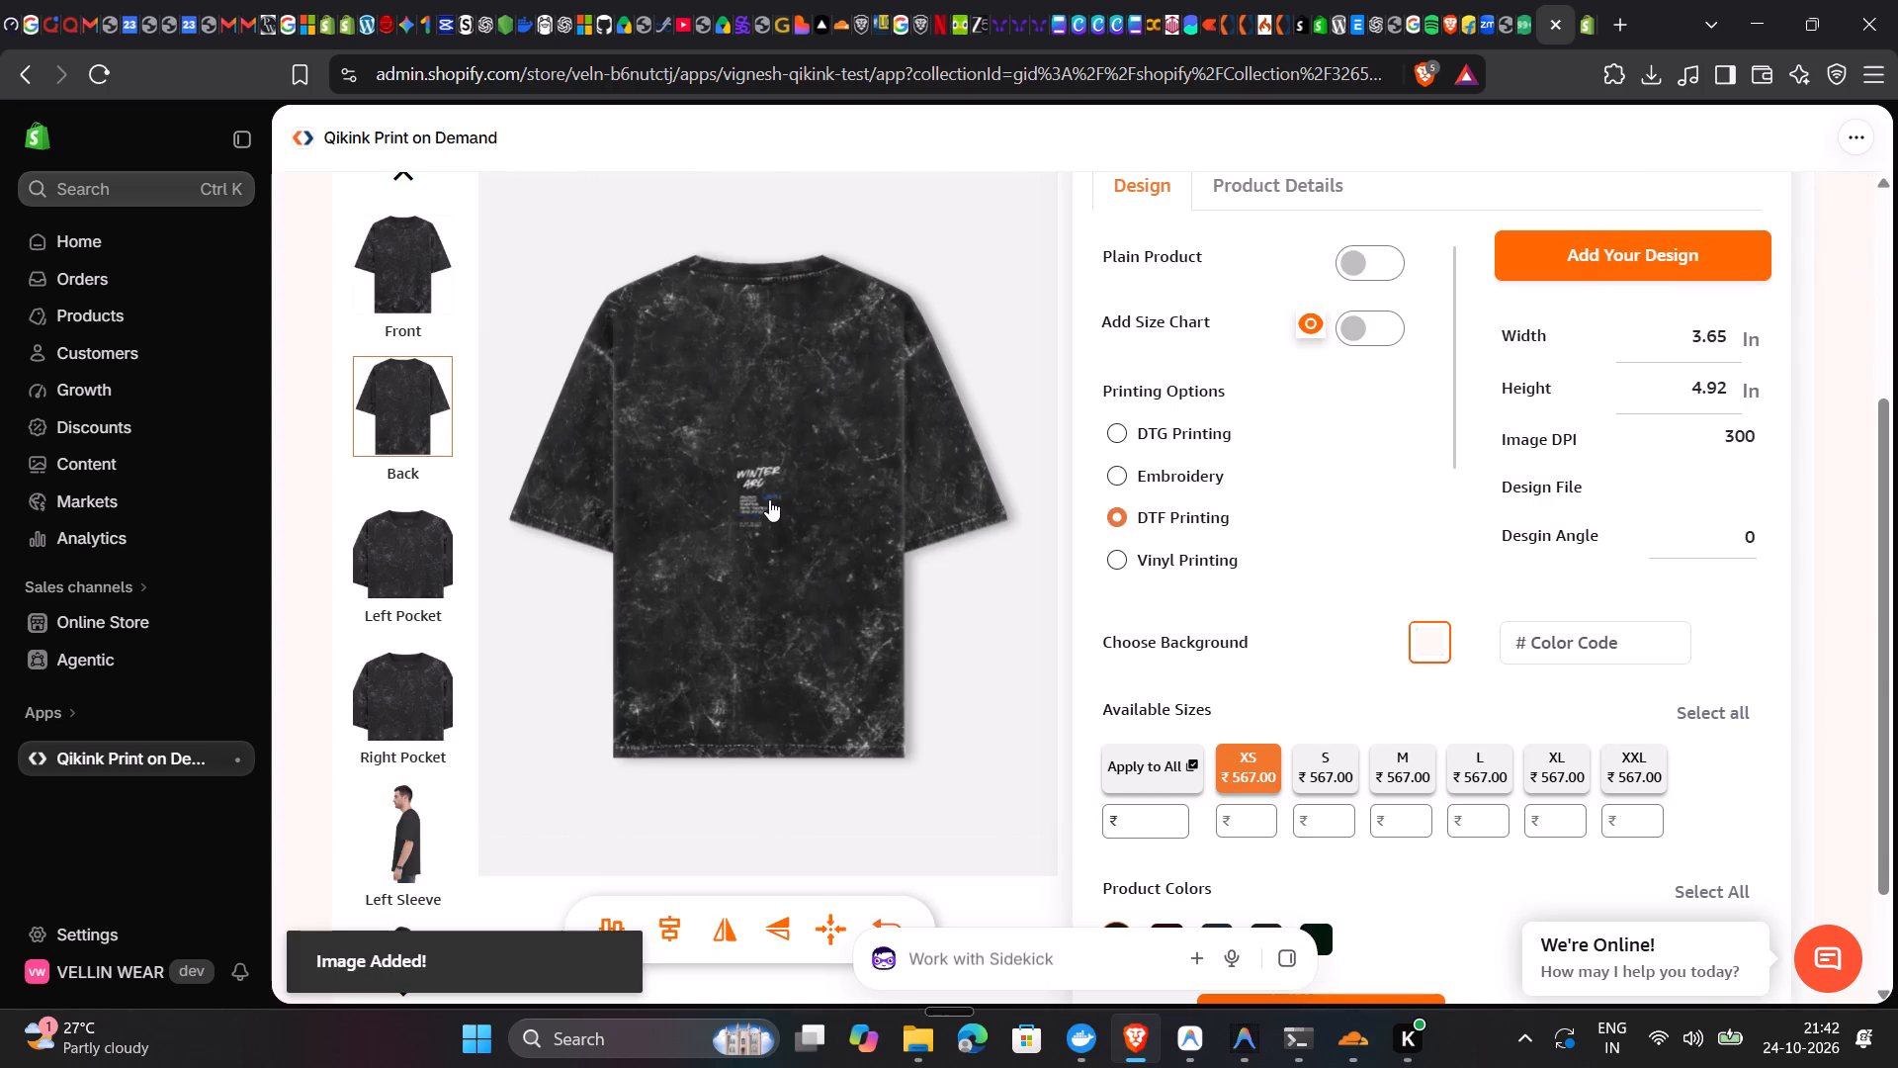
{"action": "left_click", "coordinate": [769, 499]}
{"action": "left_click_drag", "start_coordinate": [807, 552], "coordinate": [932, 705]}
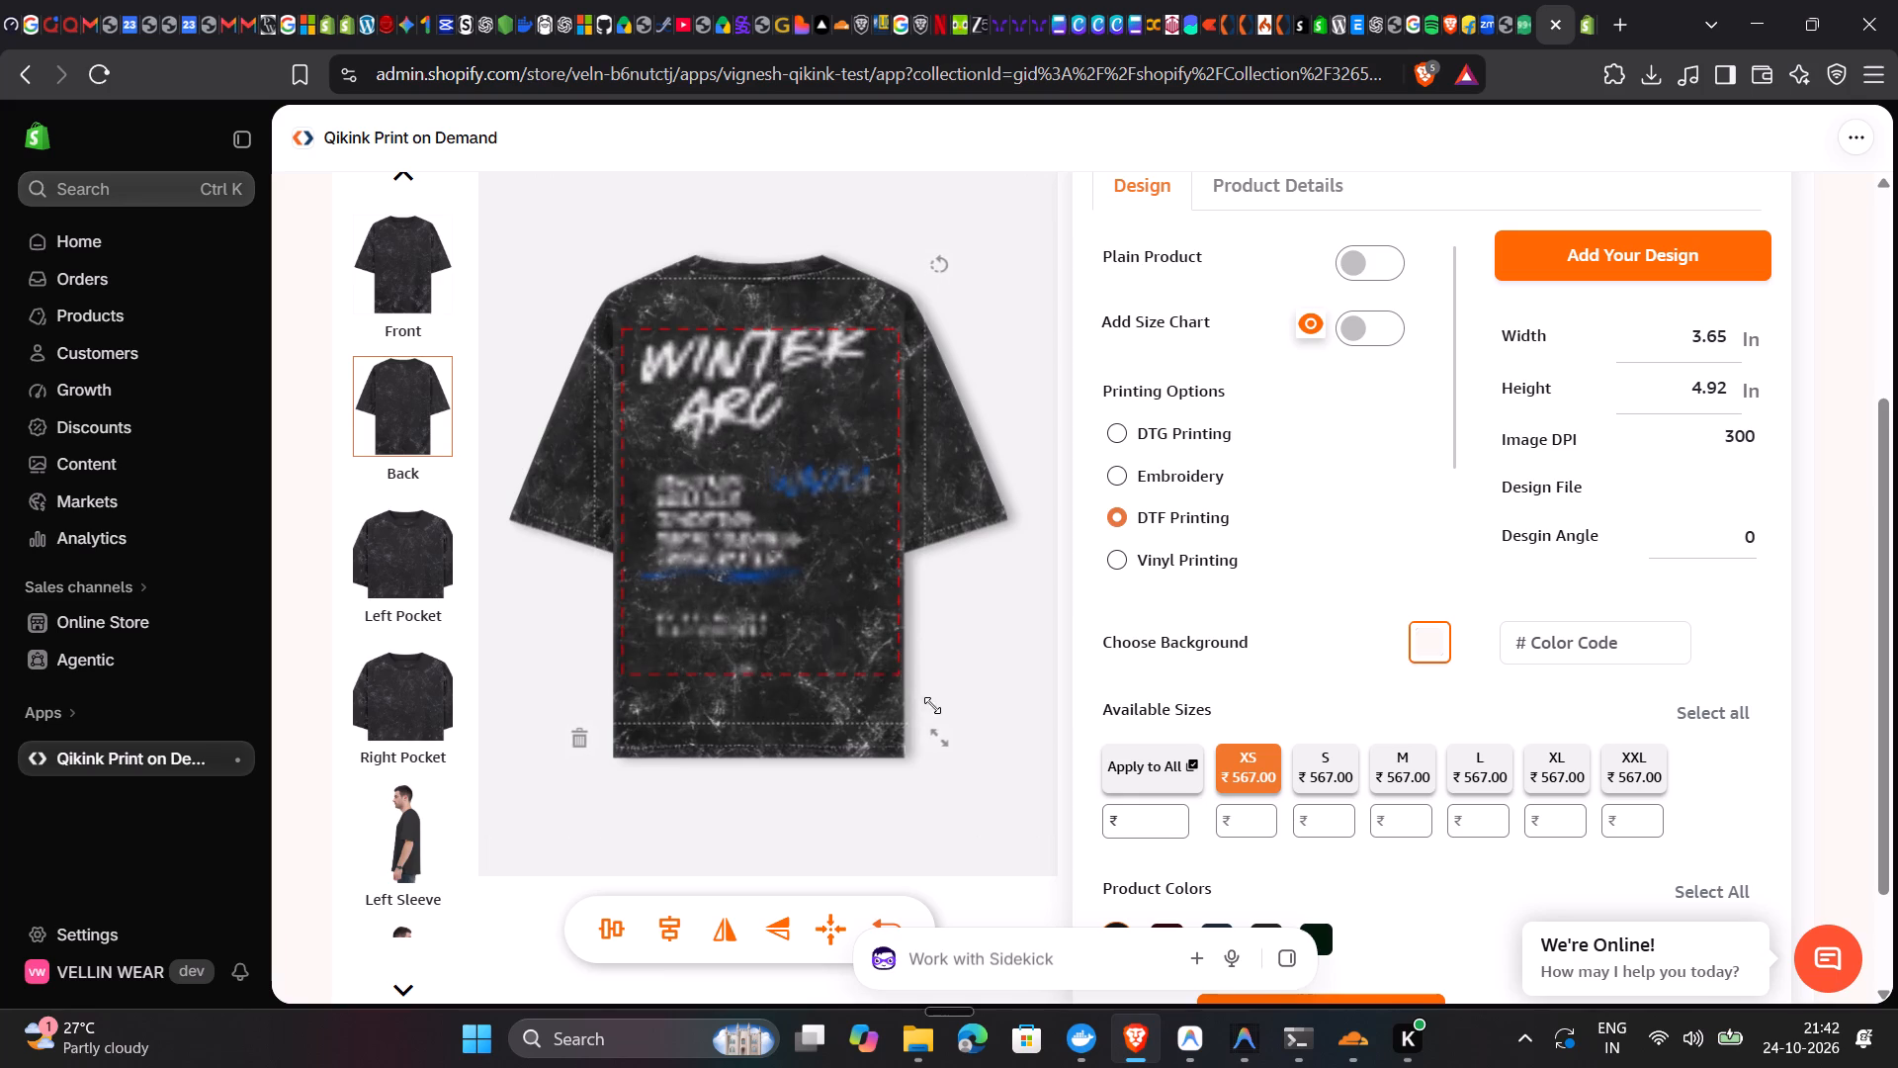
{"action": "left_click_drag", "start_coordinate": [932, 705], "coordinate": [887, 667]}
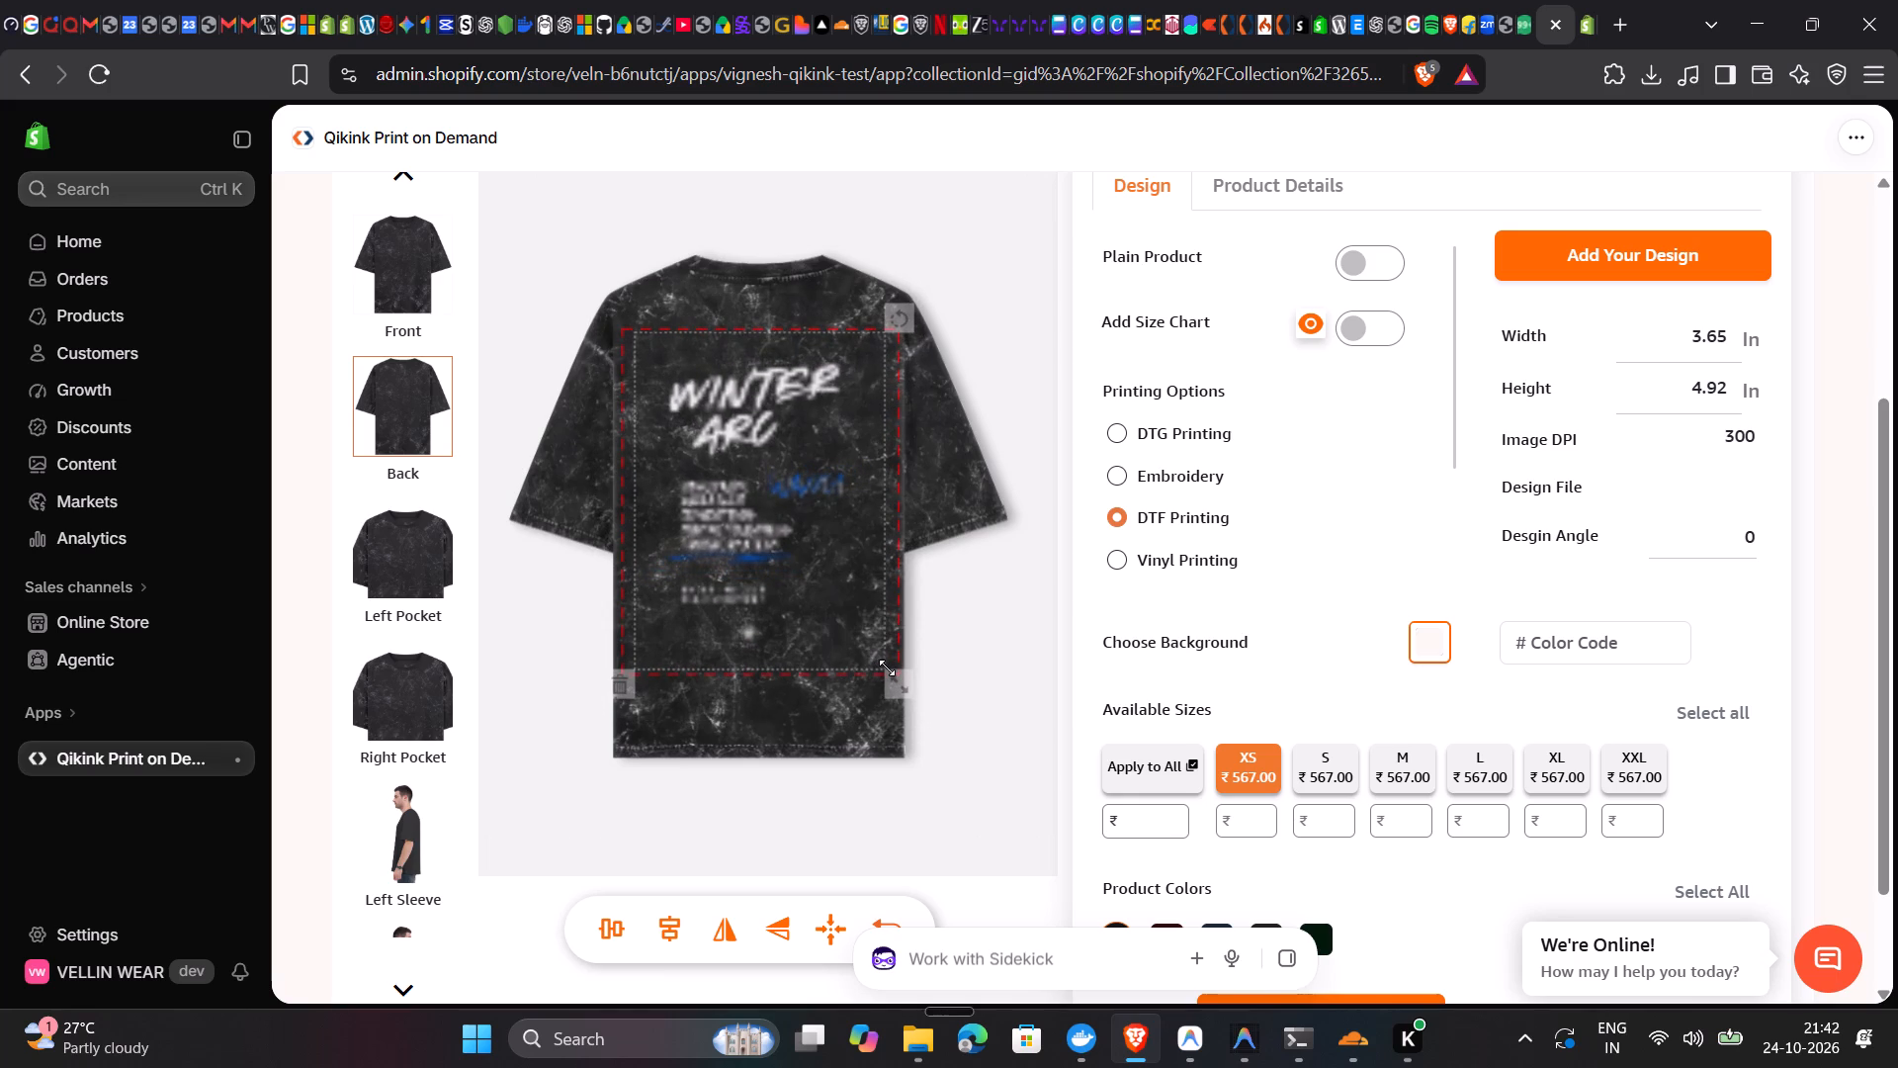
{"action": "left_click_drag", "start_coordinate": [887, 667], "coordinate": [888, 669]}
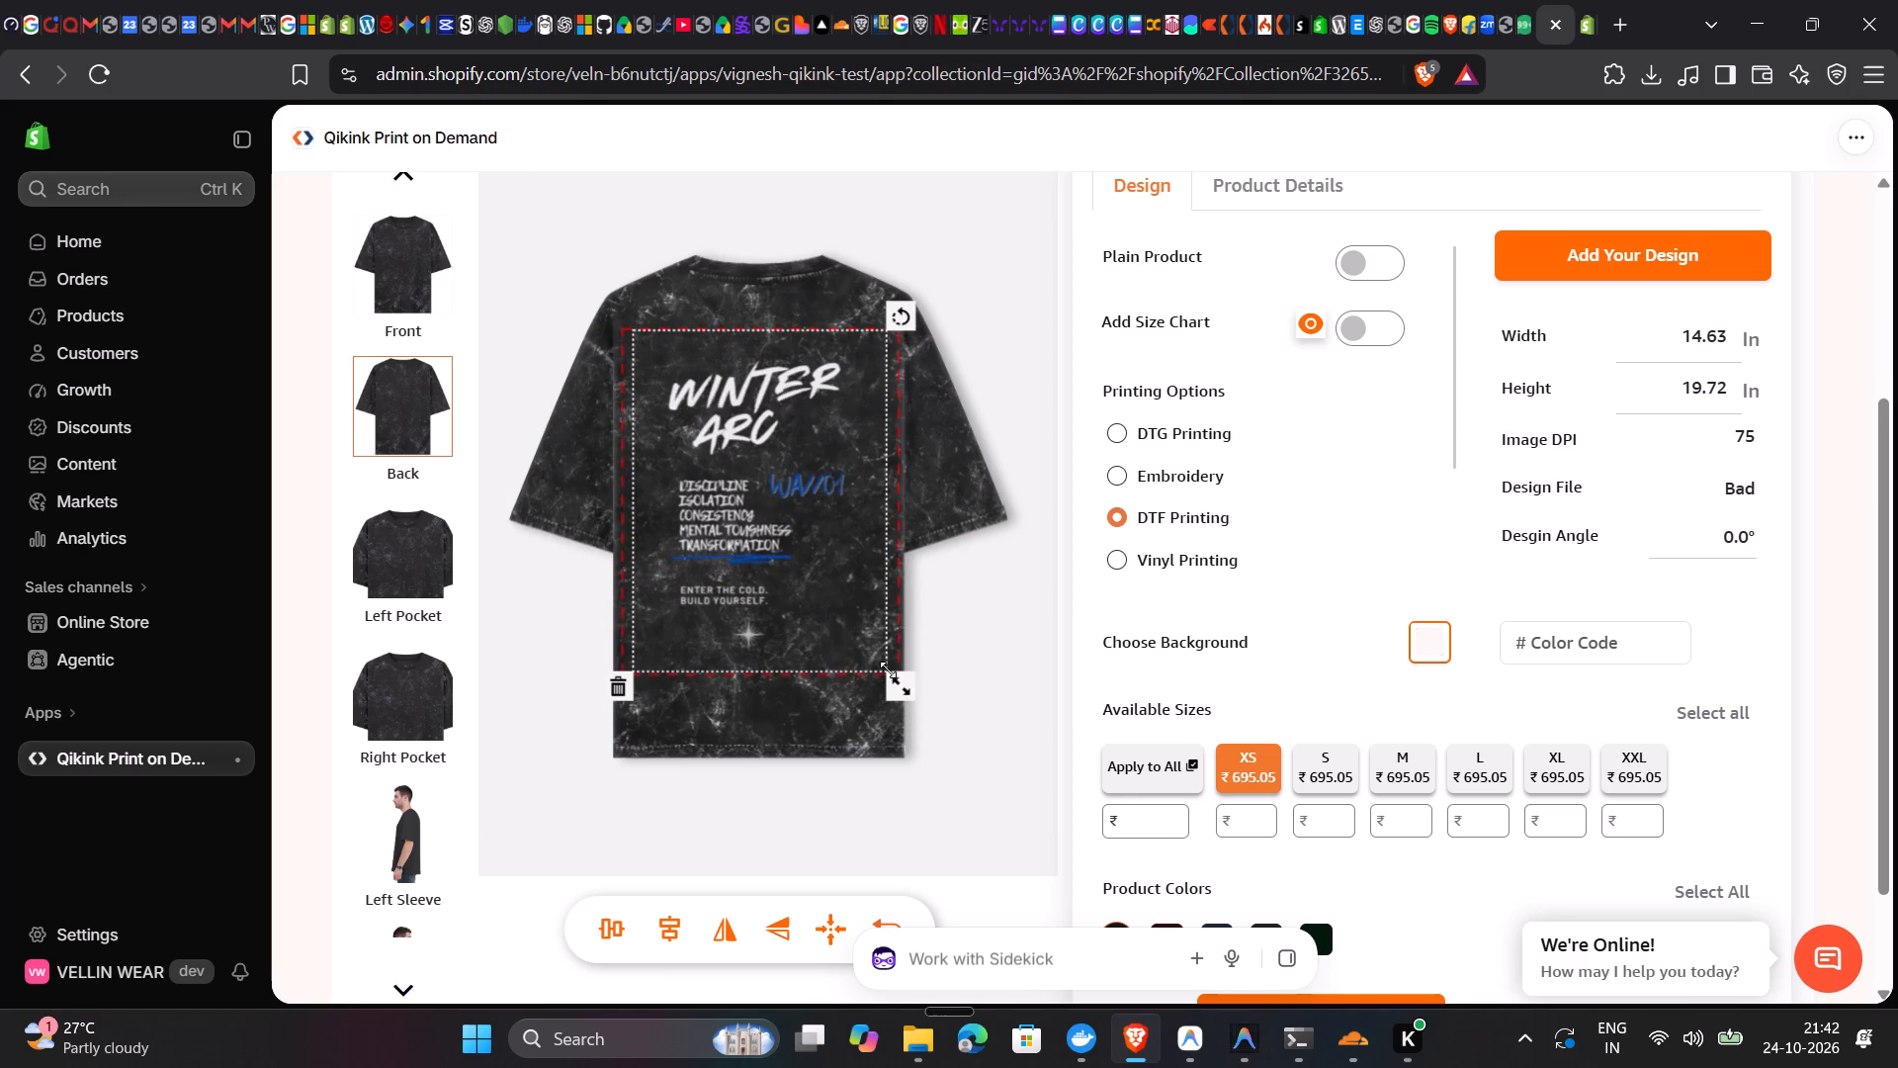
{"action": "left_click_drag", "start_coordinate": [904, 679], "coordinate": [907, 684]}
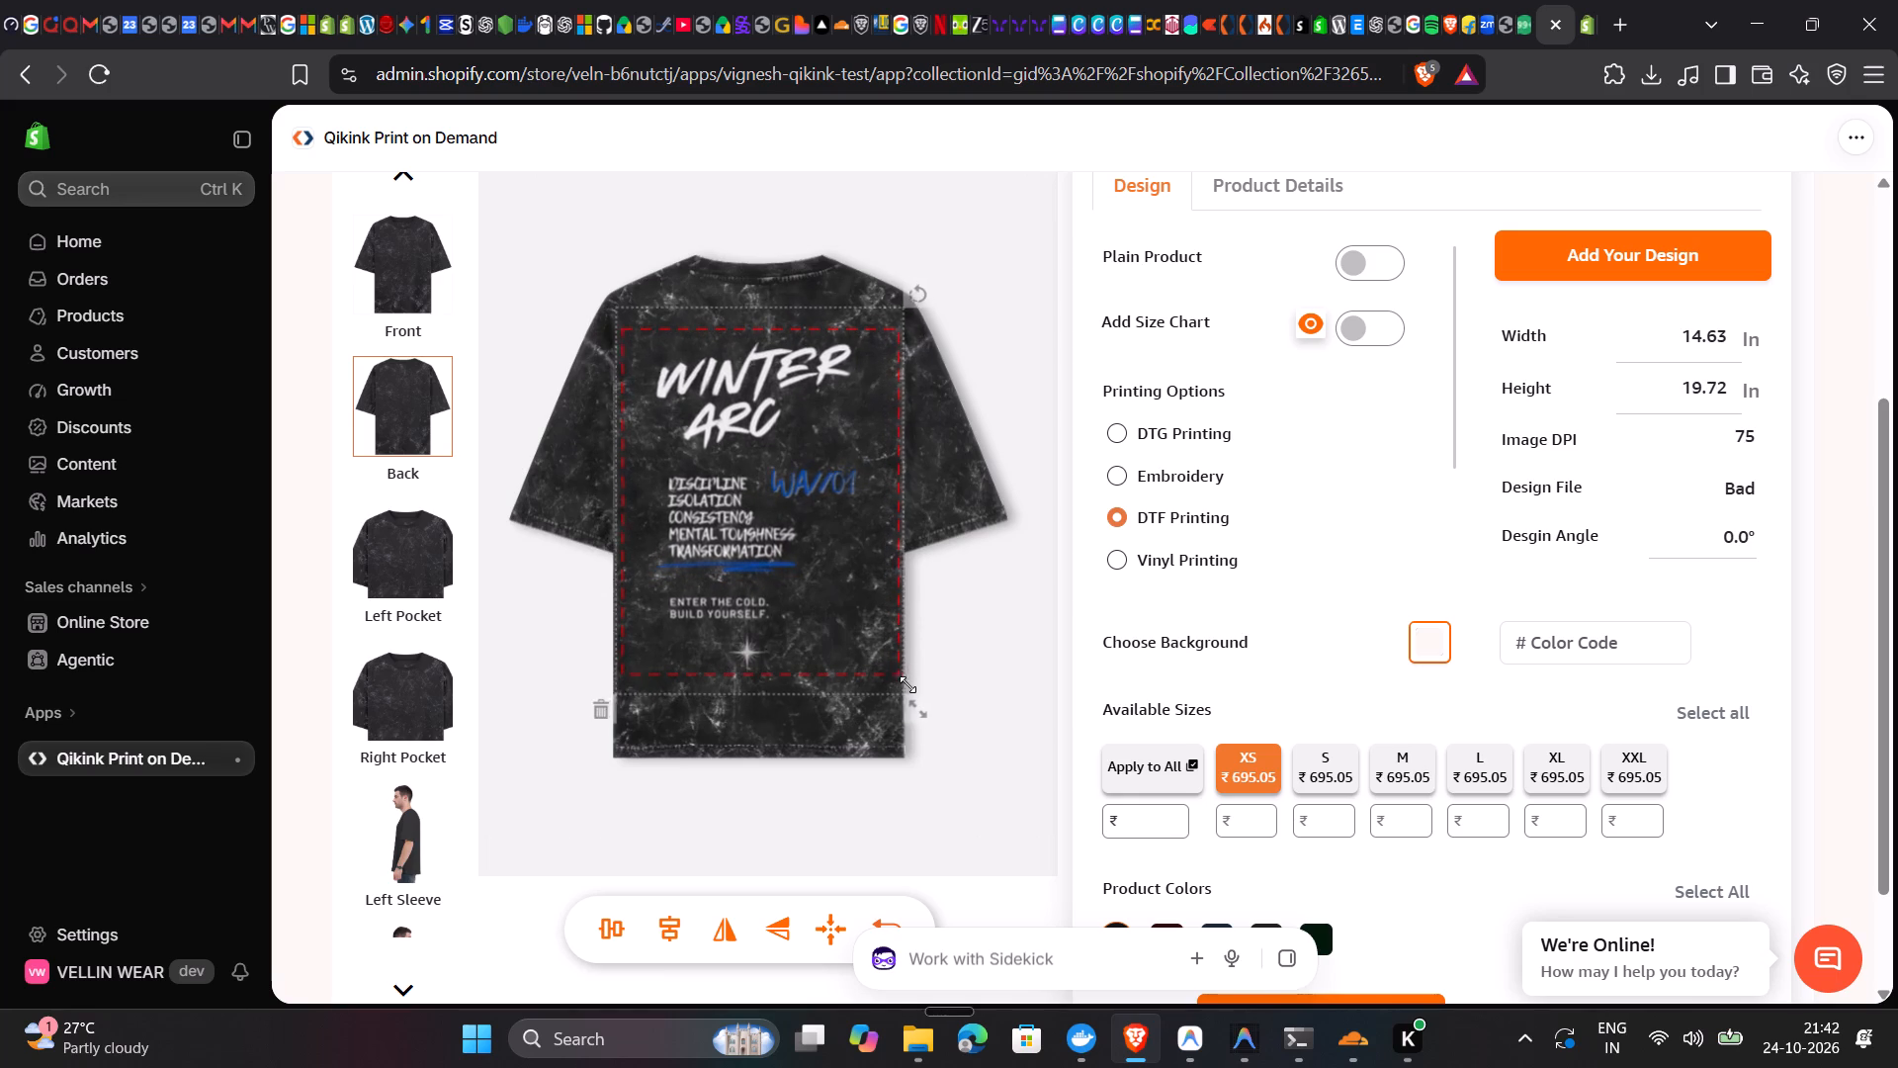
{"action": "left_click_drag", "start_coordinate": [907, 684], "coordinate": [887, 678]}
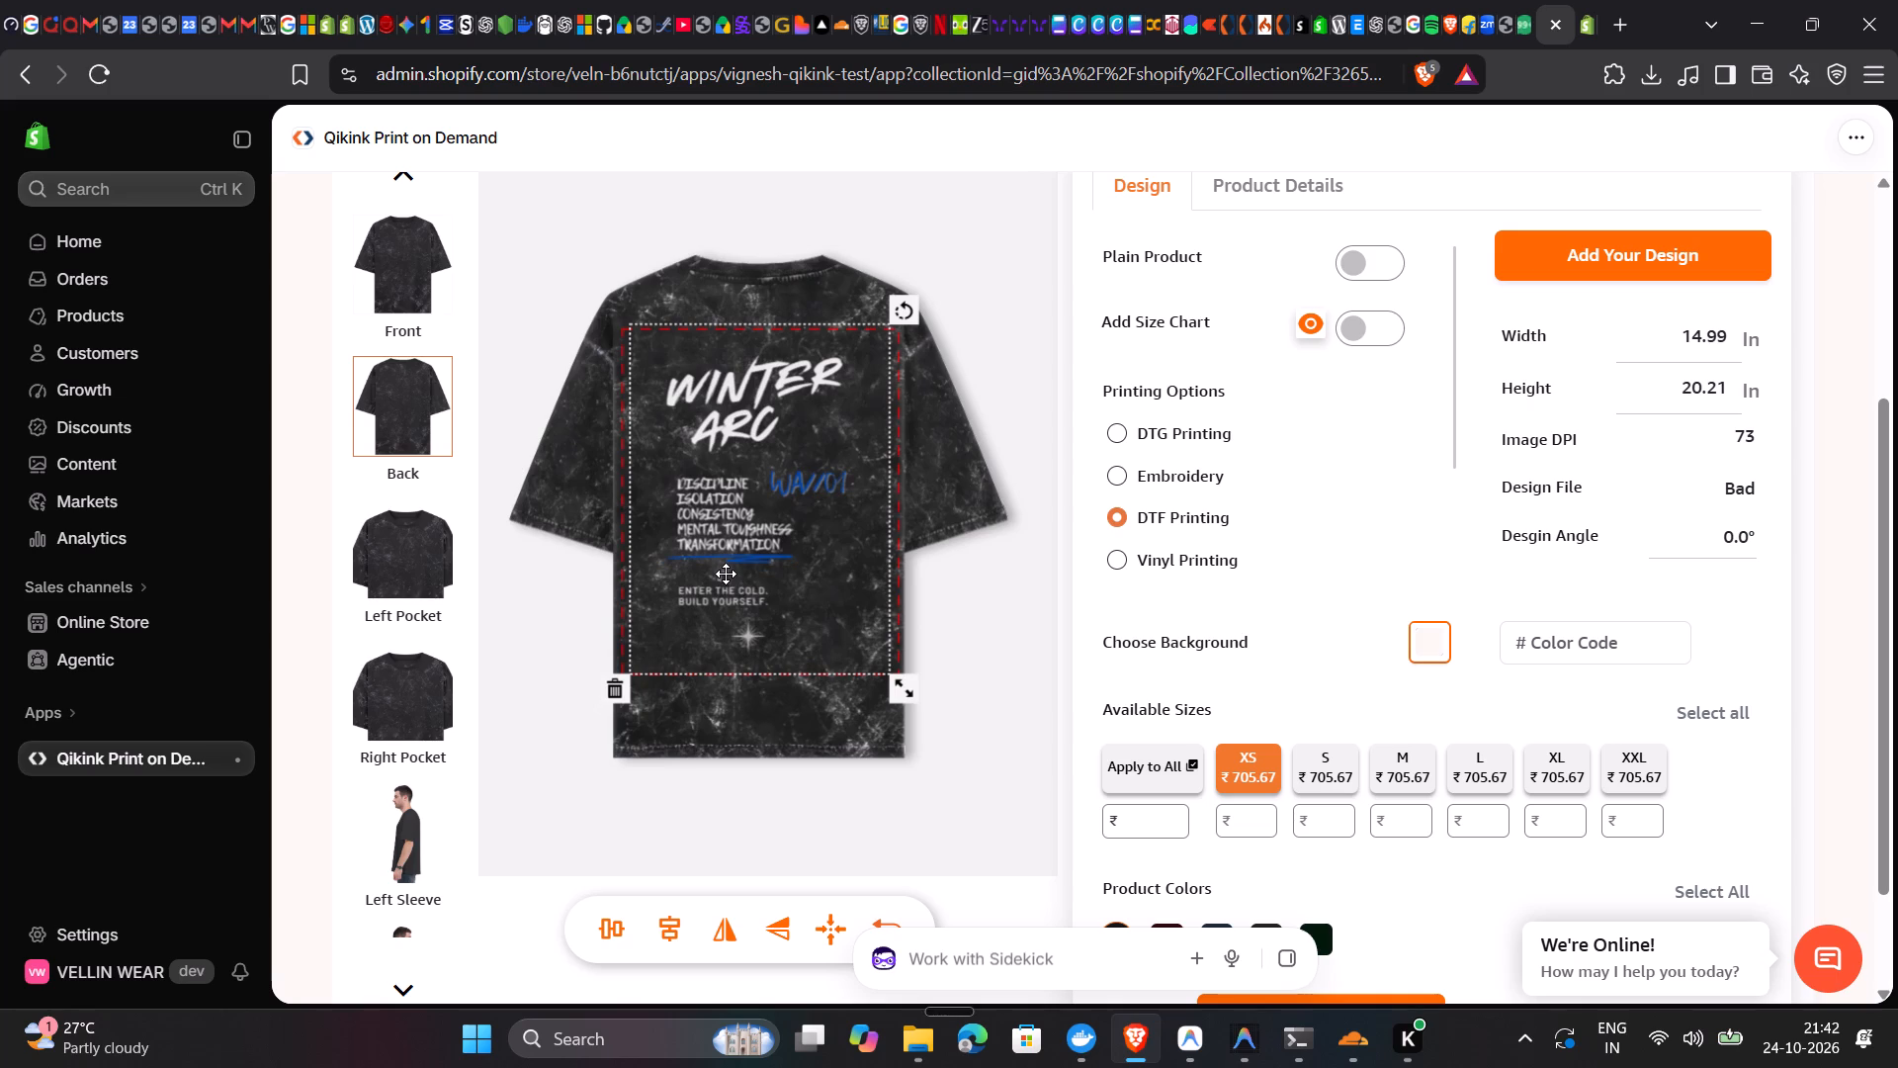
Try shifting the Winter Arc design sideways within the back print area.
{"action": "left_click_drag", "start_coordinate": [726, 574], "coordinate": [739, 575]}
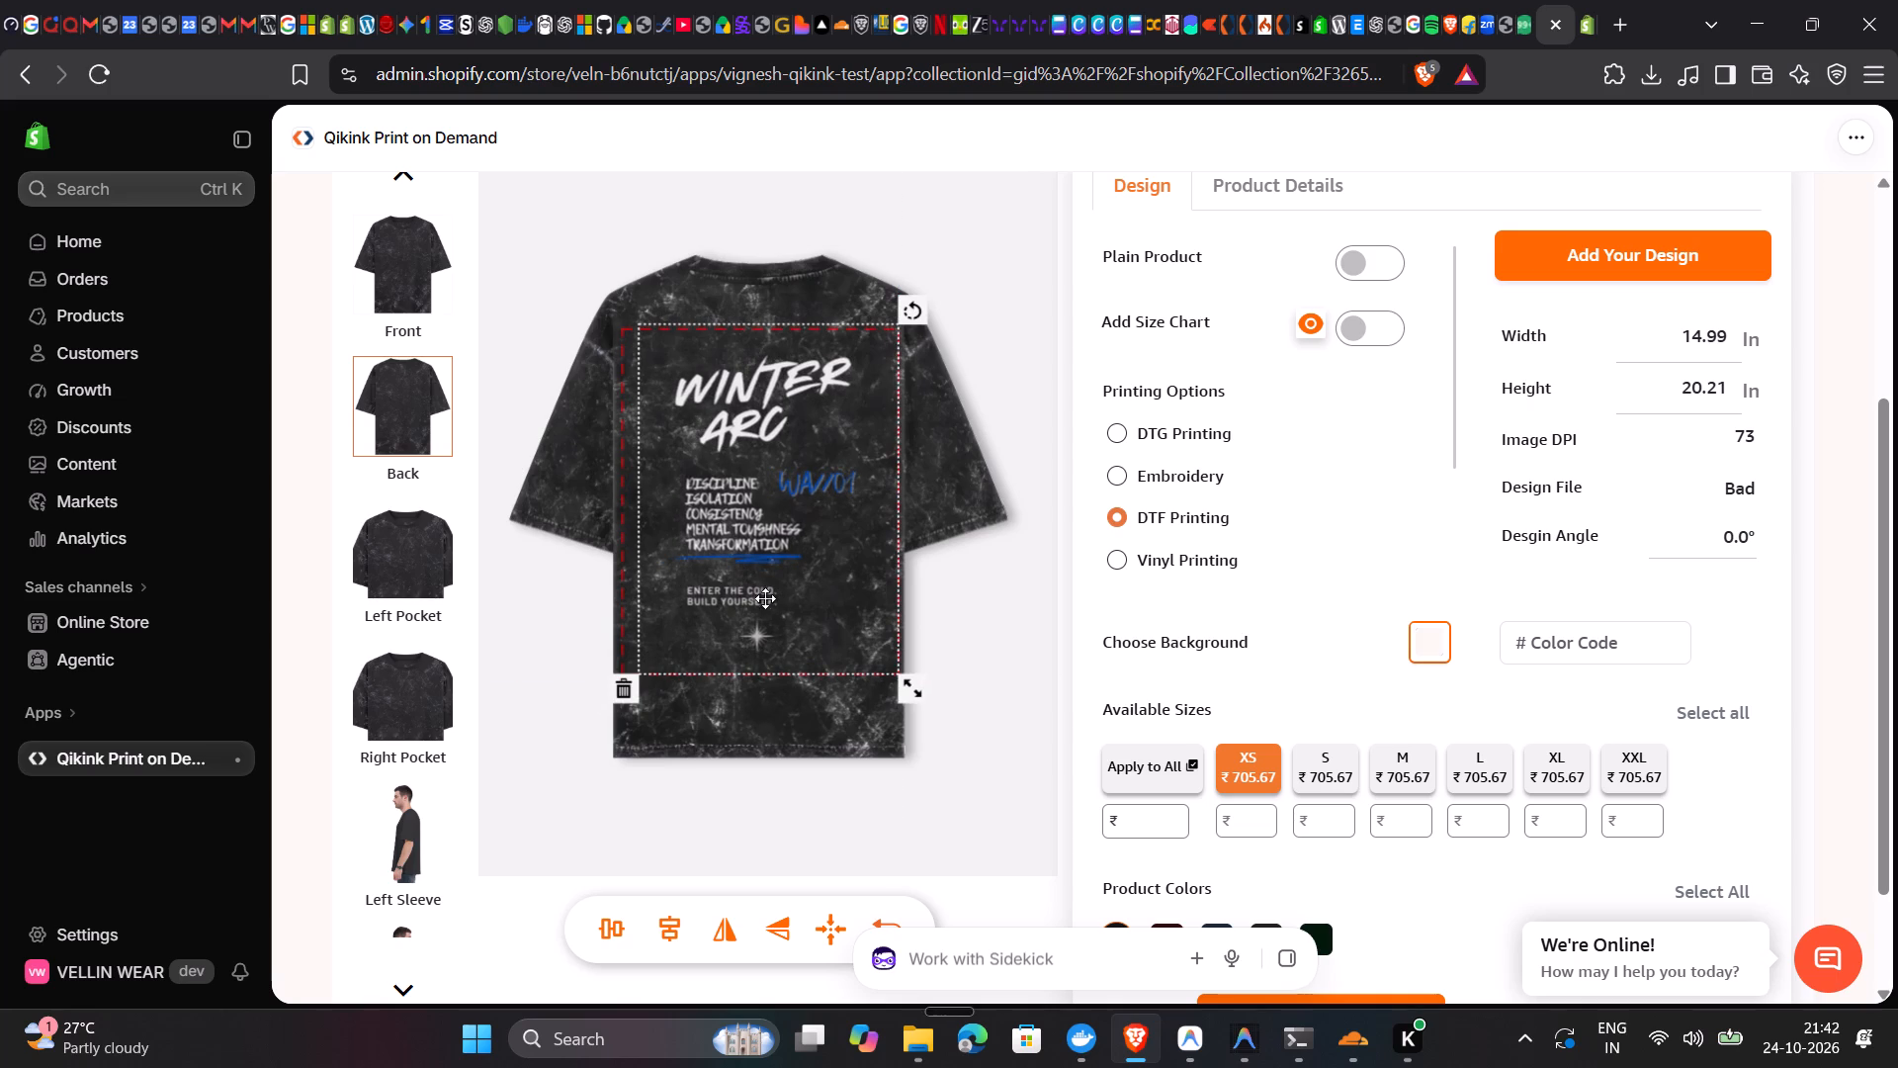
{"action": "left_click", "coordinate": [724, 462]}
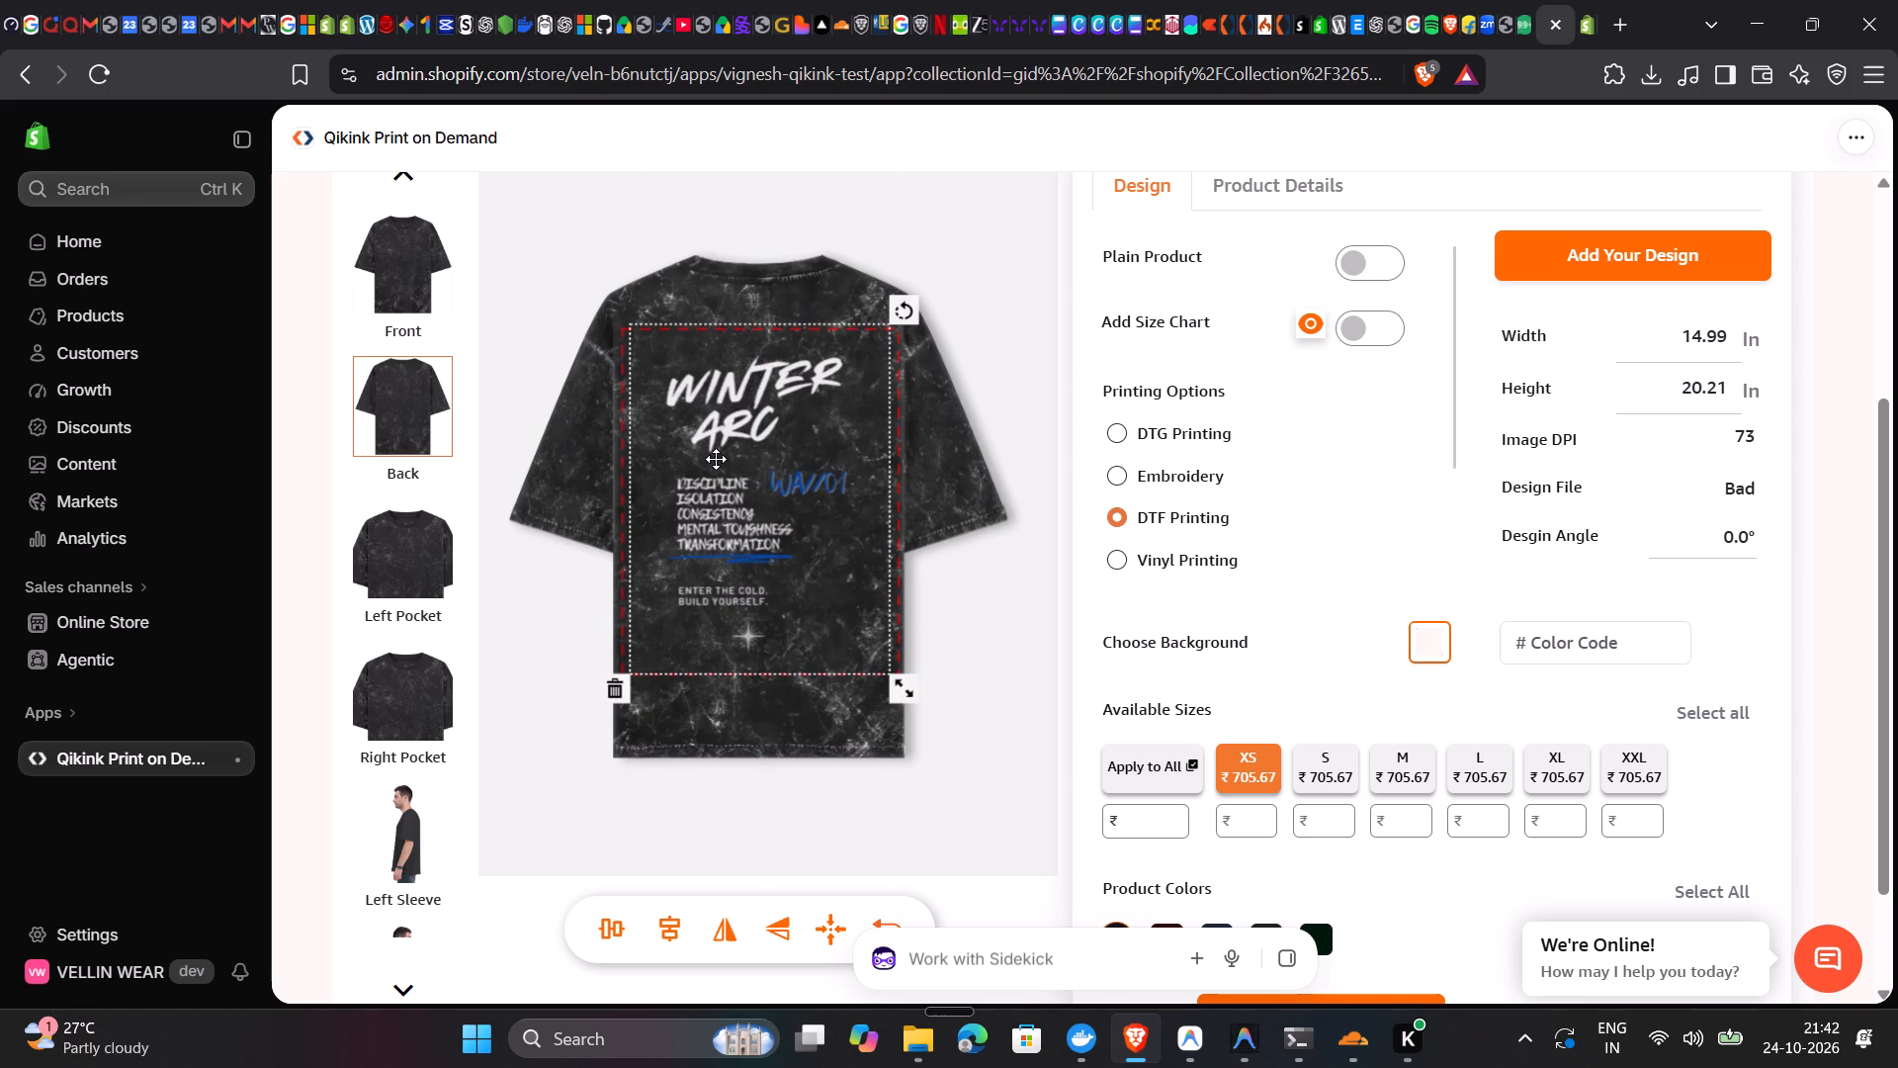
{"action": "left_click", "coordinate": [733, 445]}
Deselect the back design and add Maroon and Navy Blue to the tee's product colors.
{"action": "left_click", "coordinate": [1022, 540]}
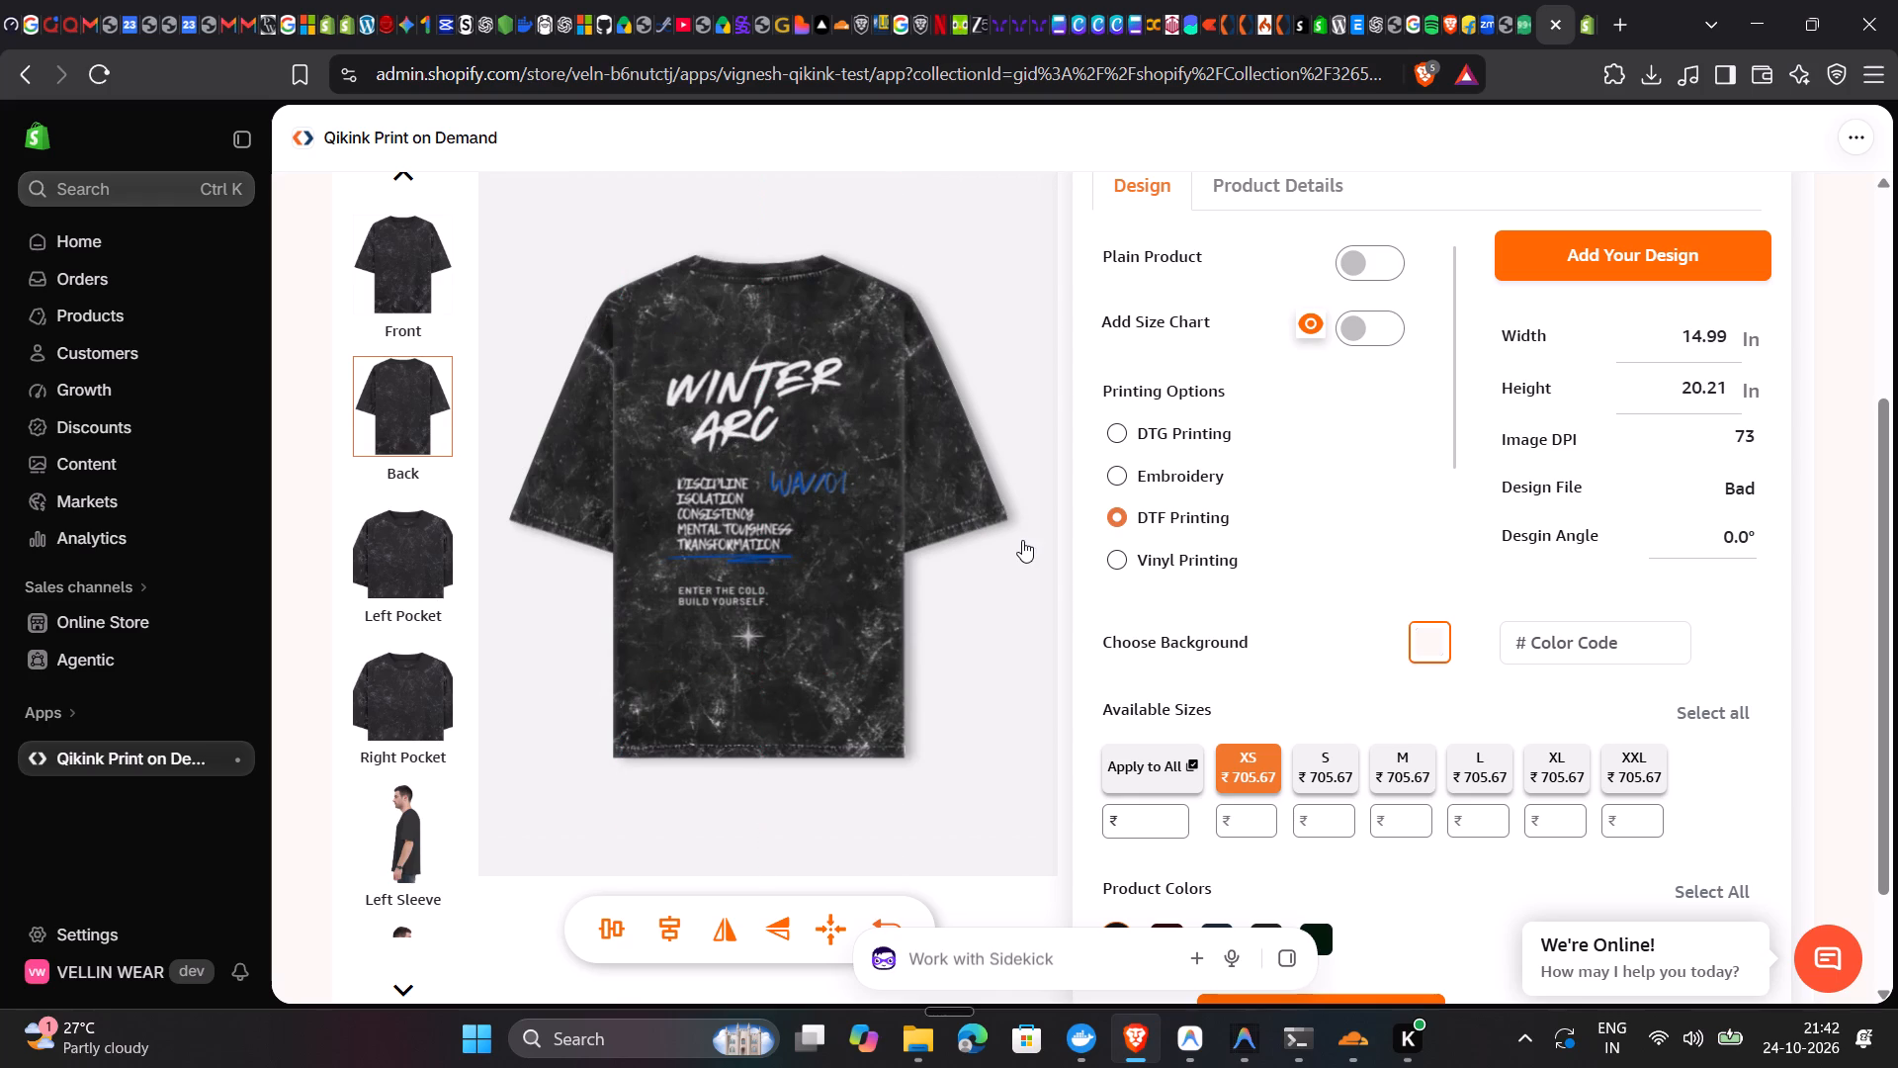
{"action": "scroll", "coordinate": [1078, 619], "scroll_direction": "down", "scroll_amount": 1}
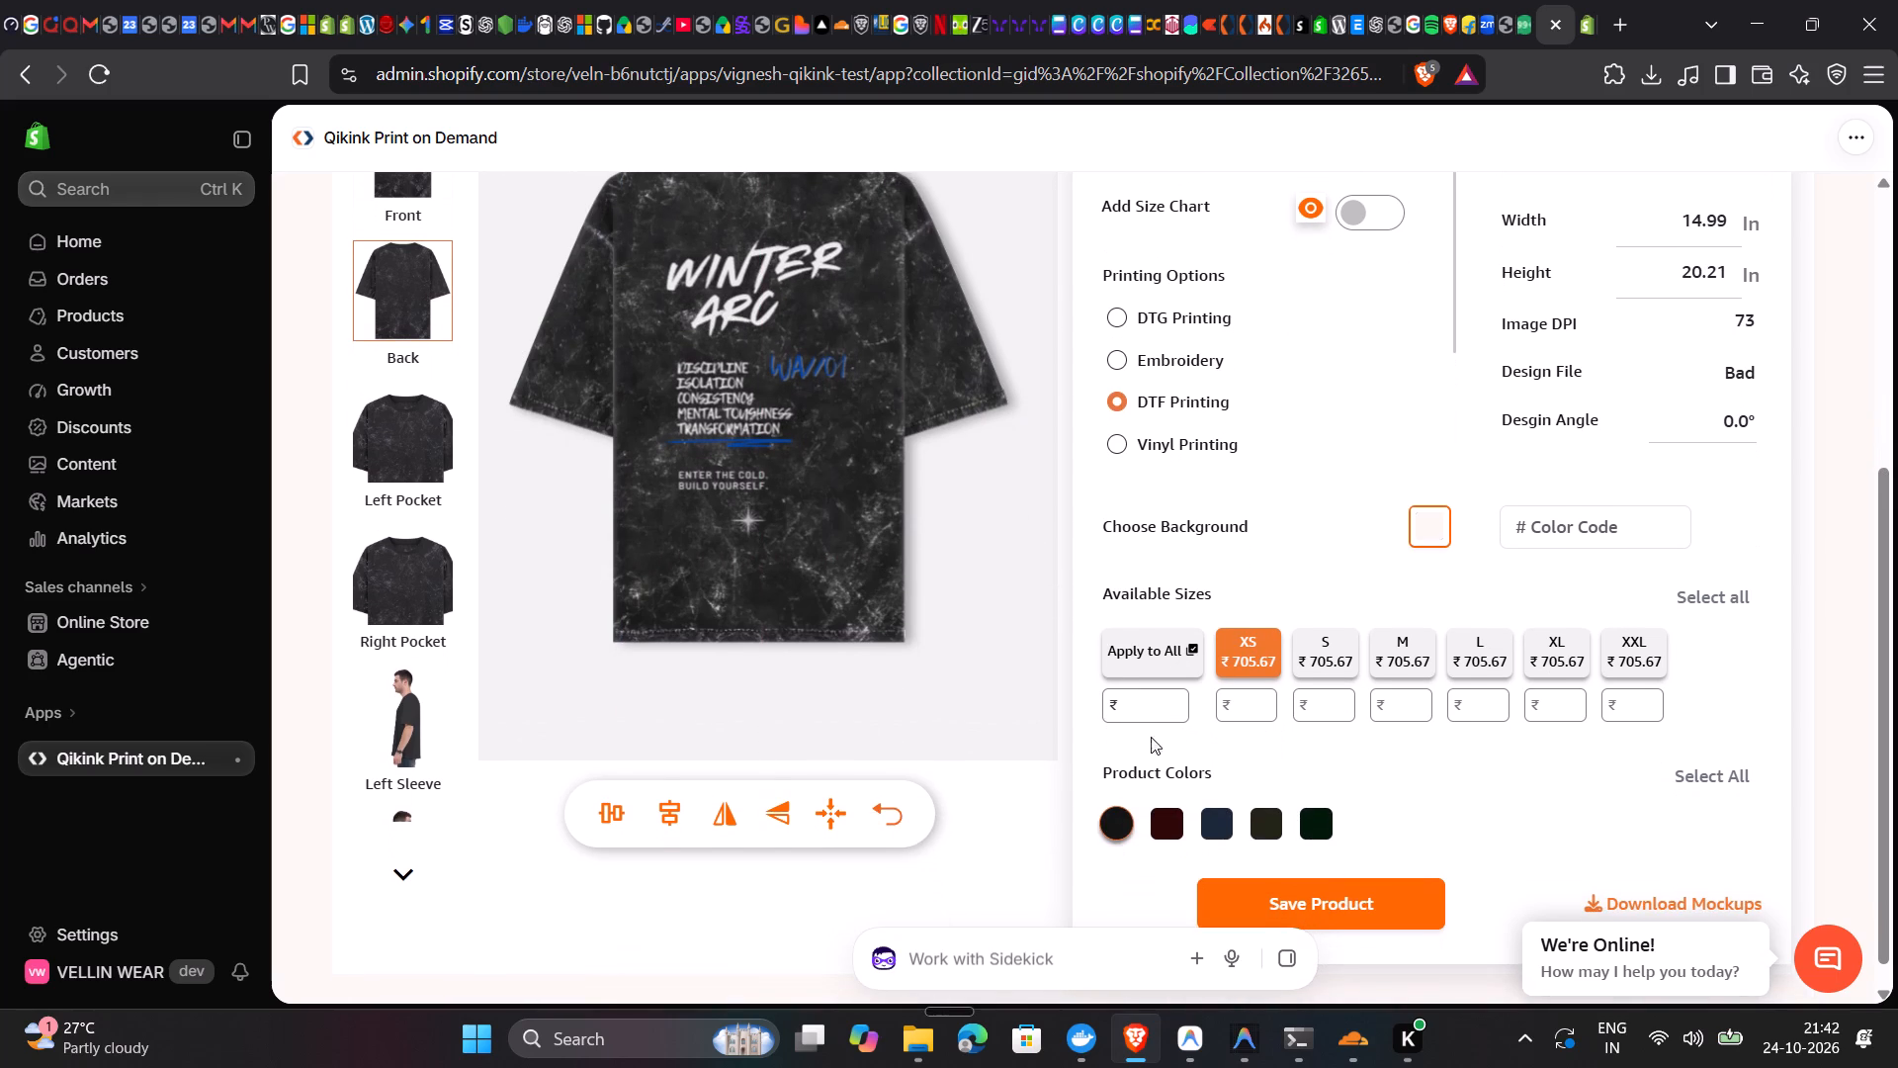
{"action": "left_click", "coordinate": [1172, 835]}
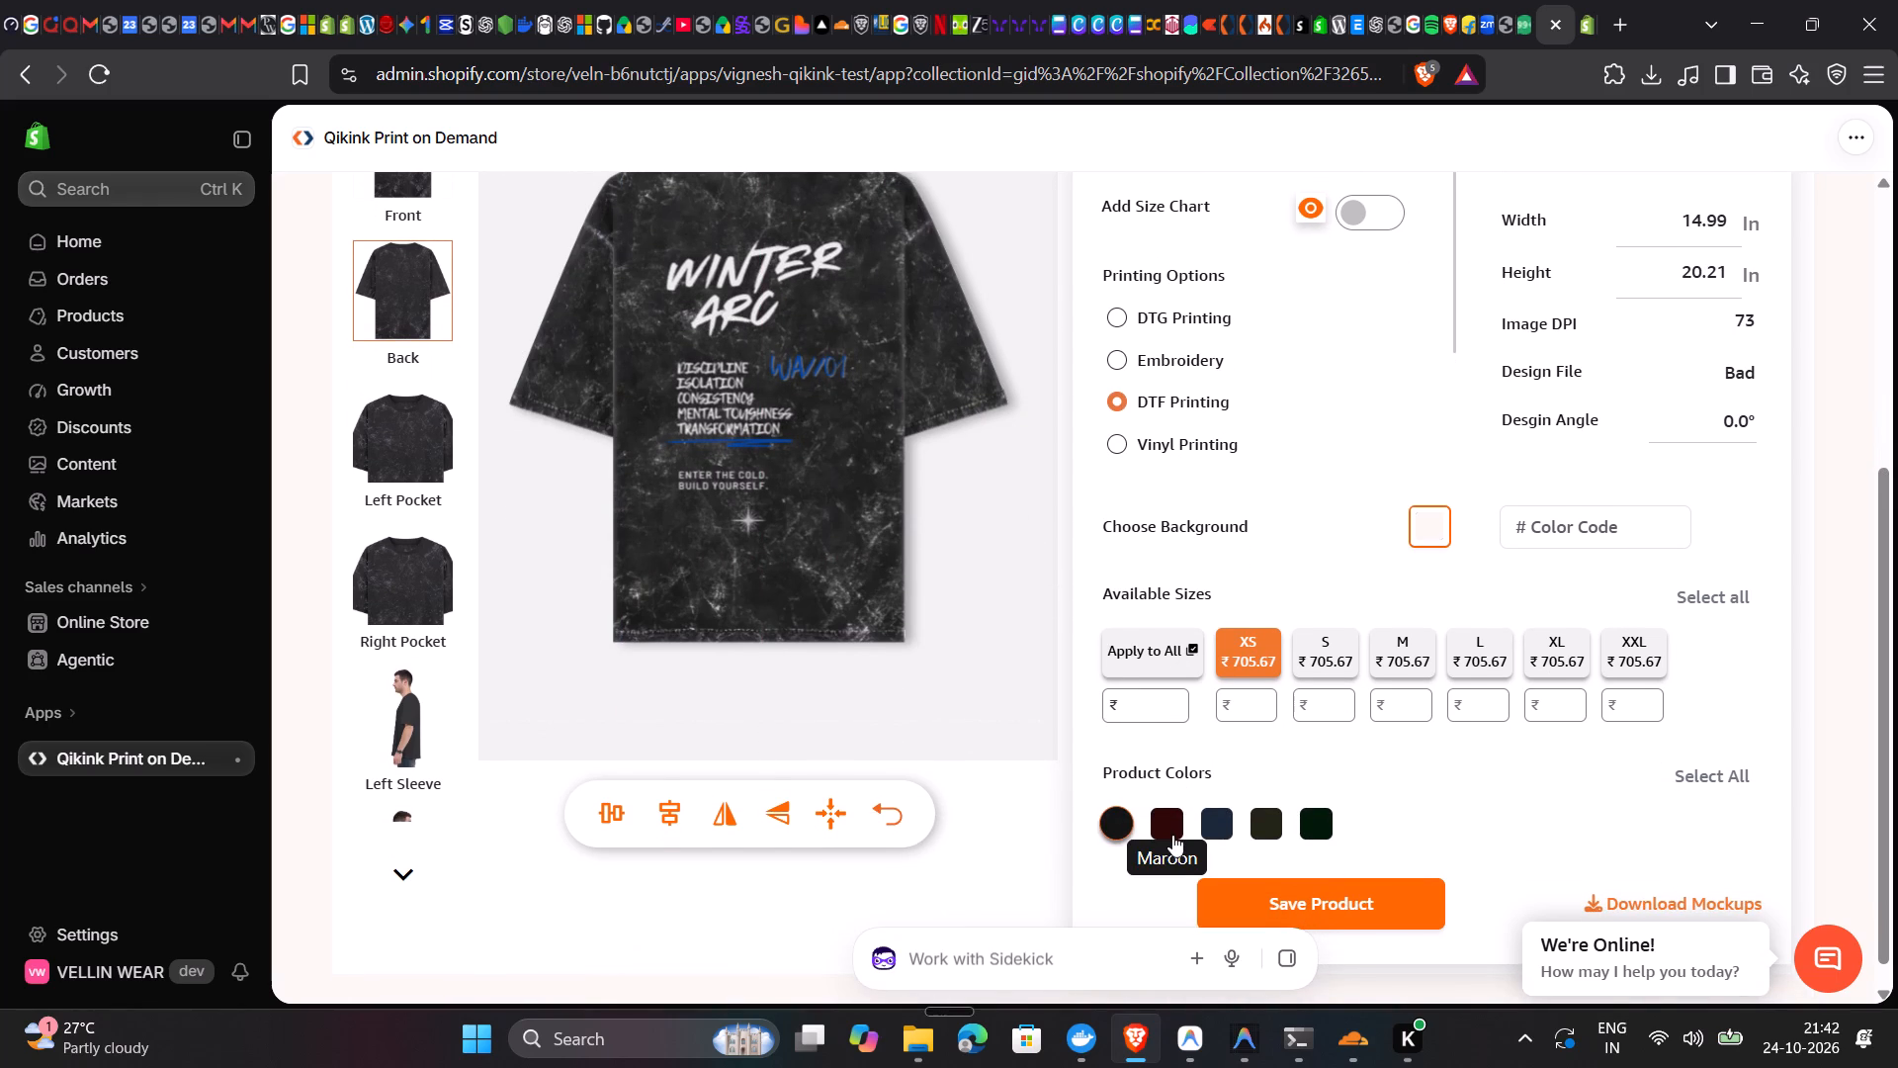
{"action": "left_click", "coordinate": [1223, 835]}
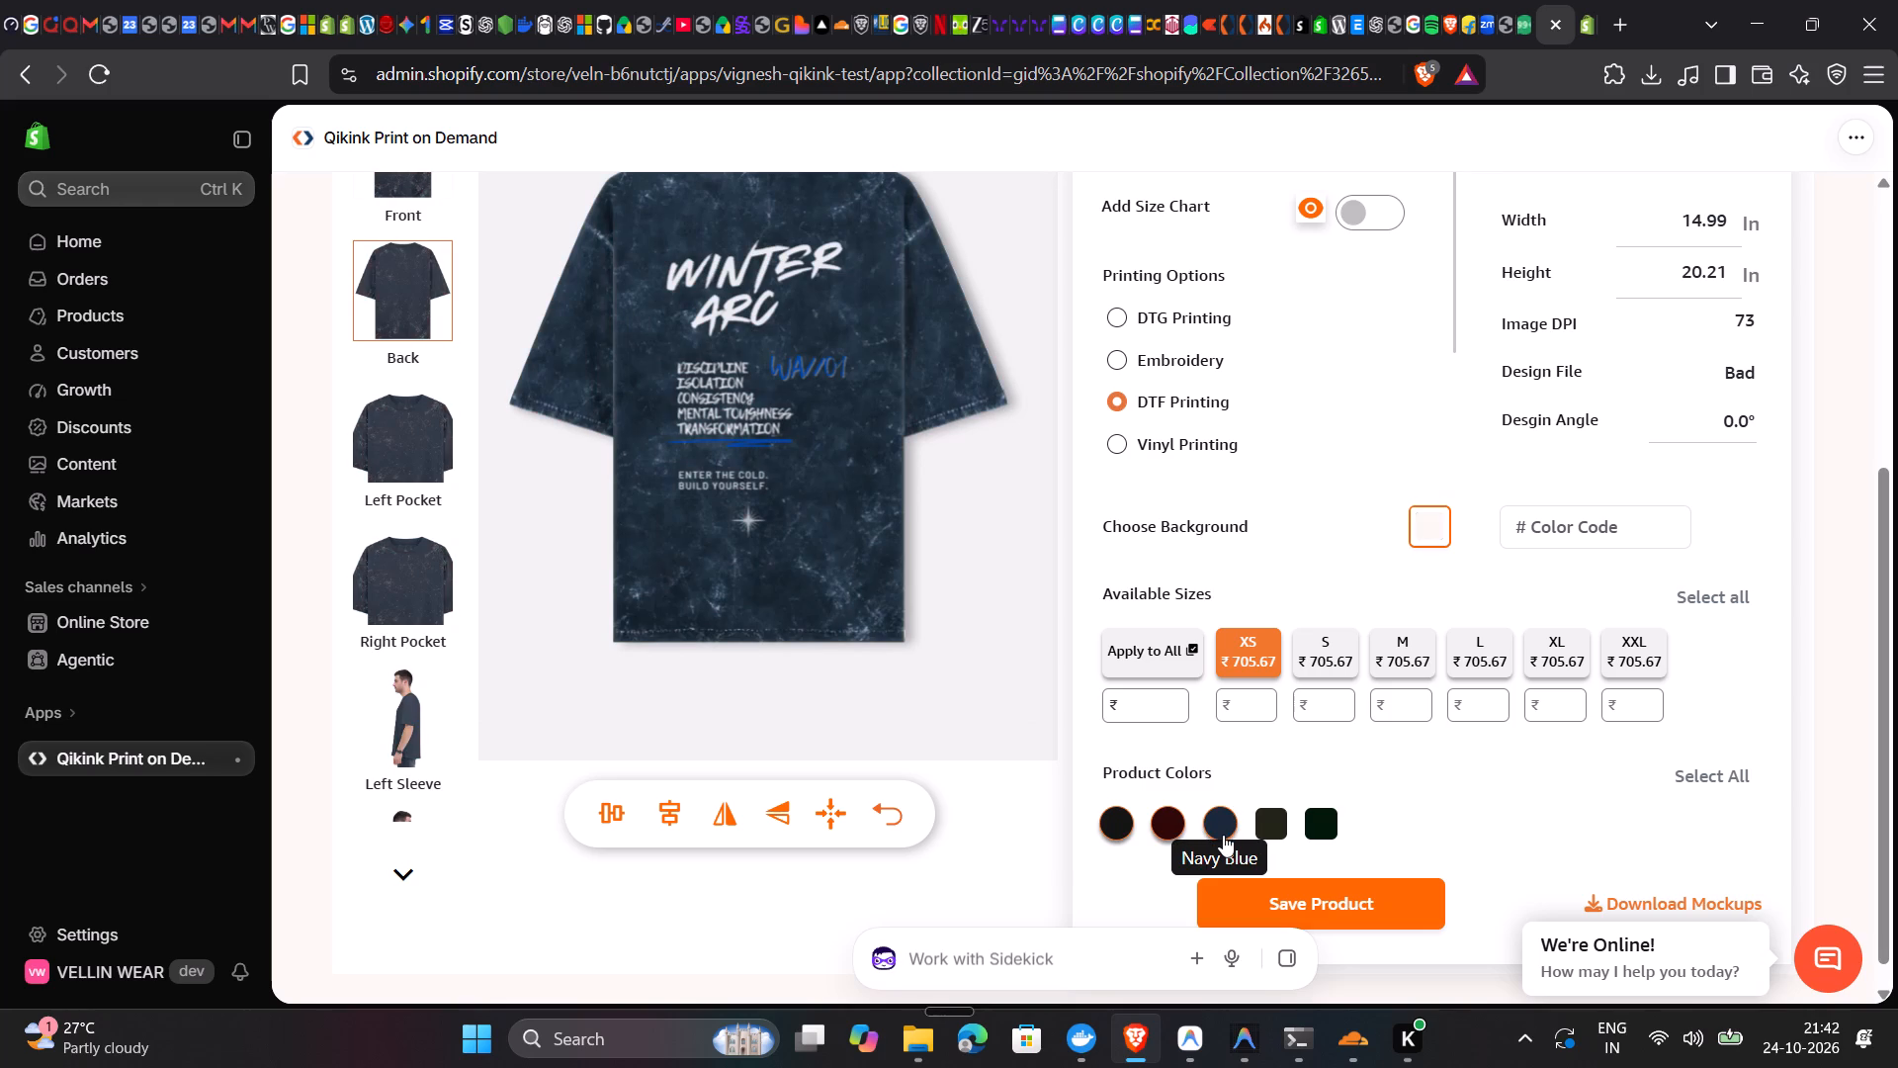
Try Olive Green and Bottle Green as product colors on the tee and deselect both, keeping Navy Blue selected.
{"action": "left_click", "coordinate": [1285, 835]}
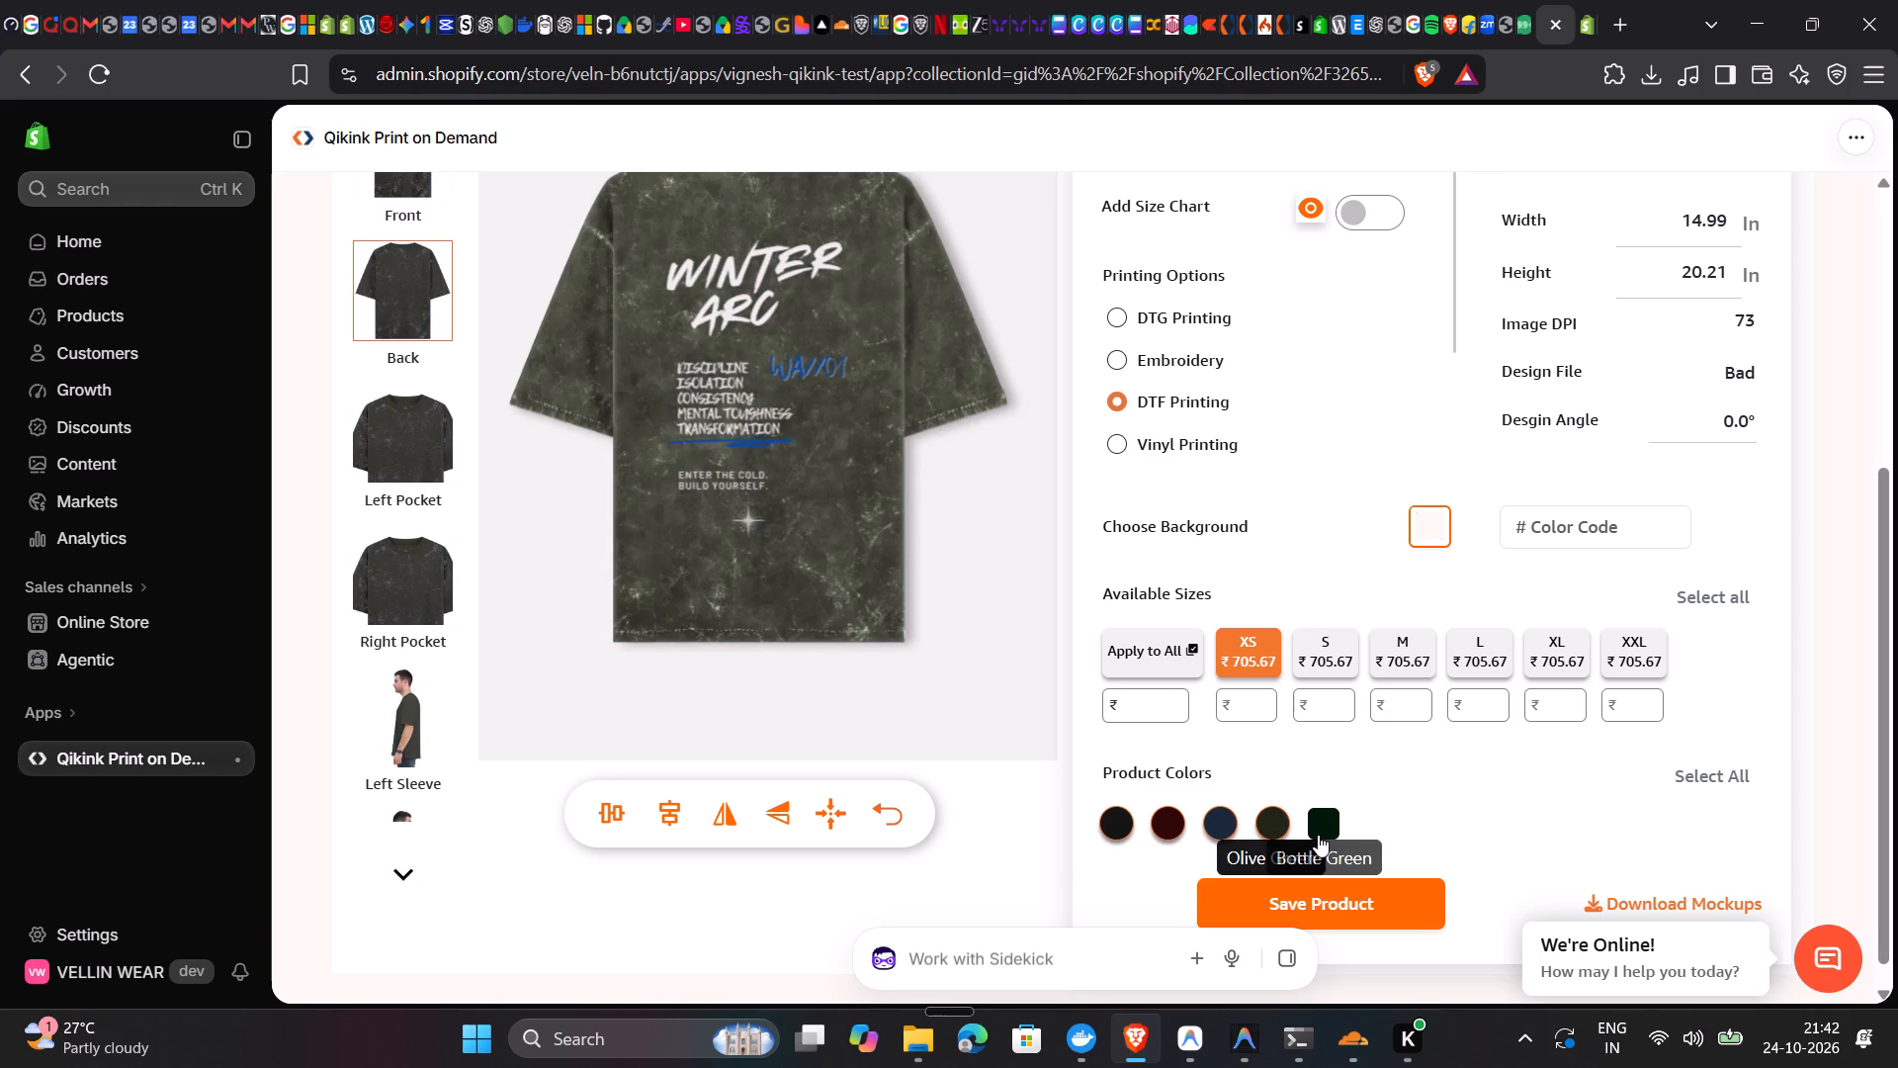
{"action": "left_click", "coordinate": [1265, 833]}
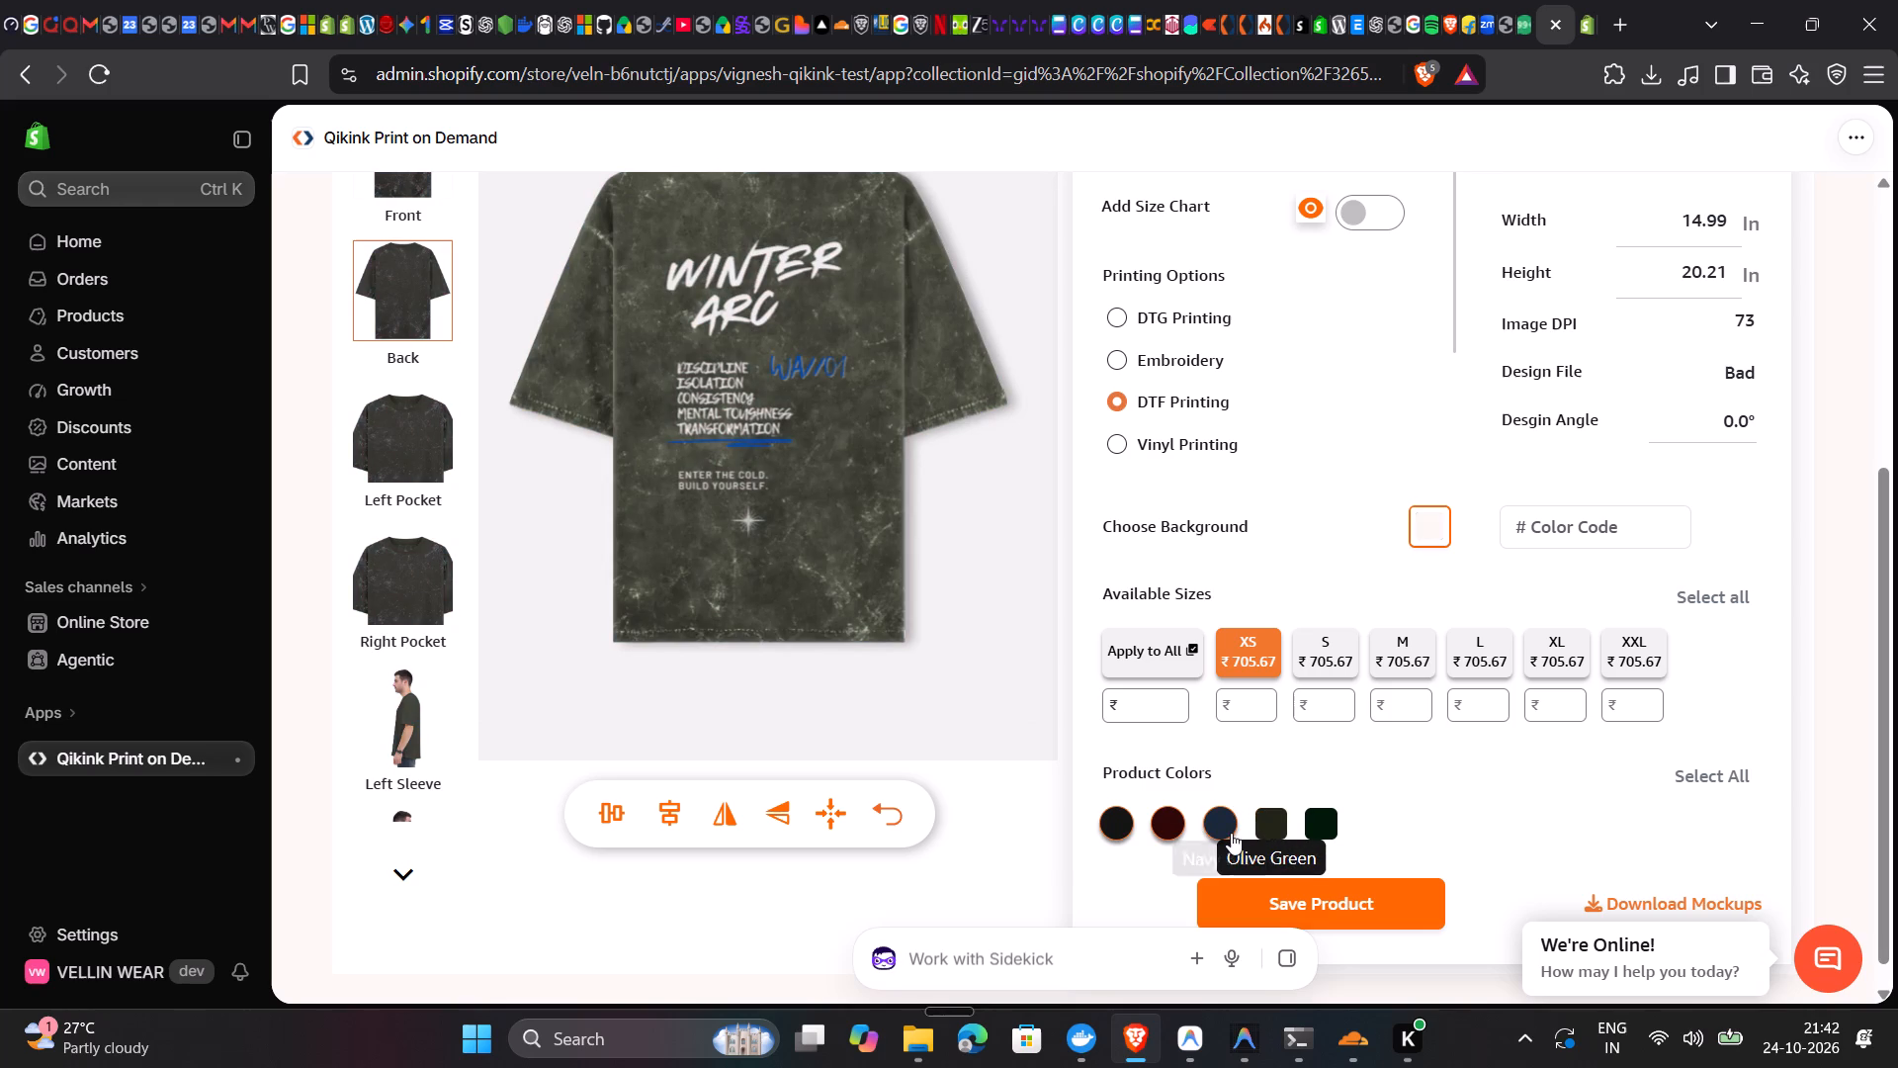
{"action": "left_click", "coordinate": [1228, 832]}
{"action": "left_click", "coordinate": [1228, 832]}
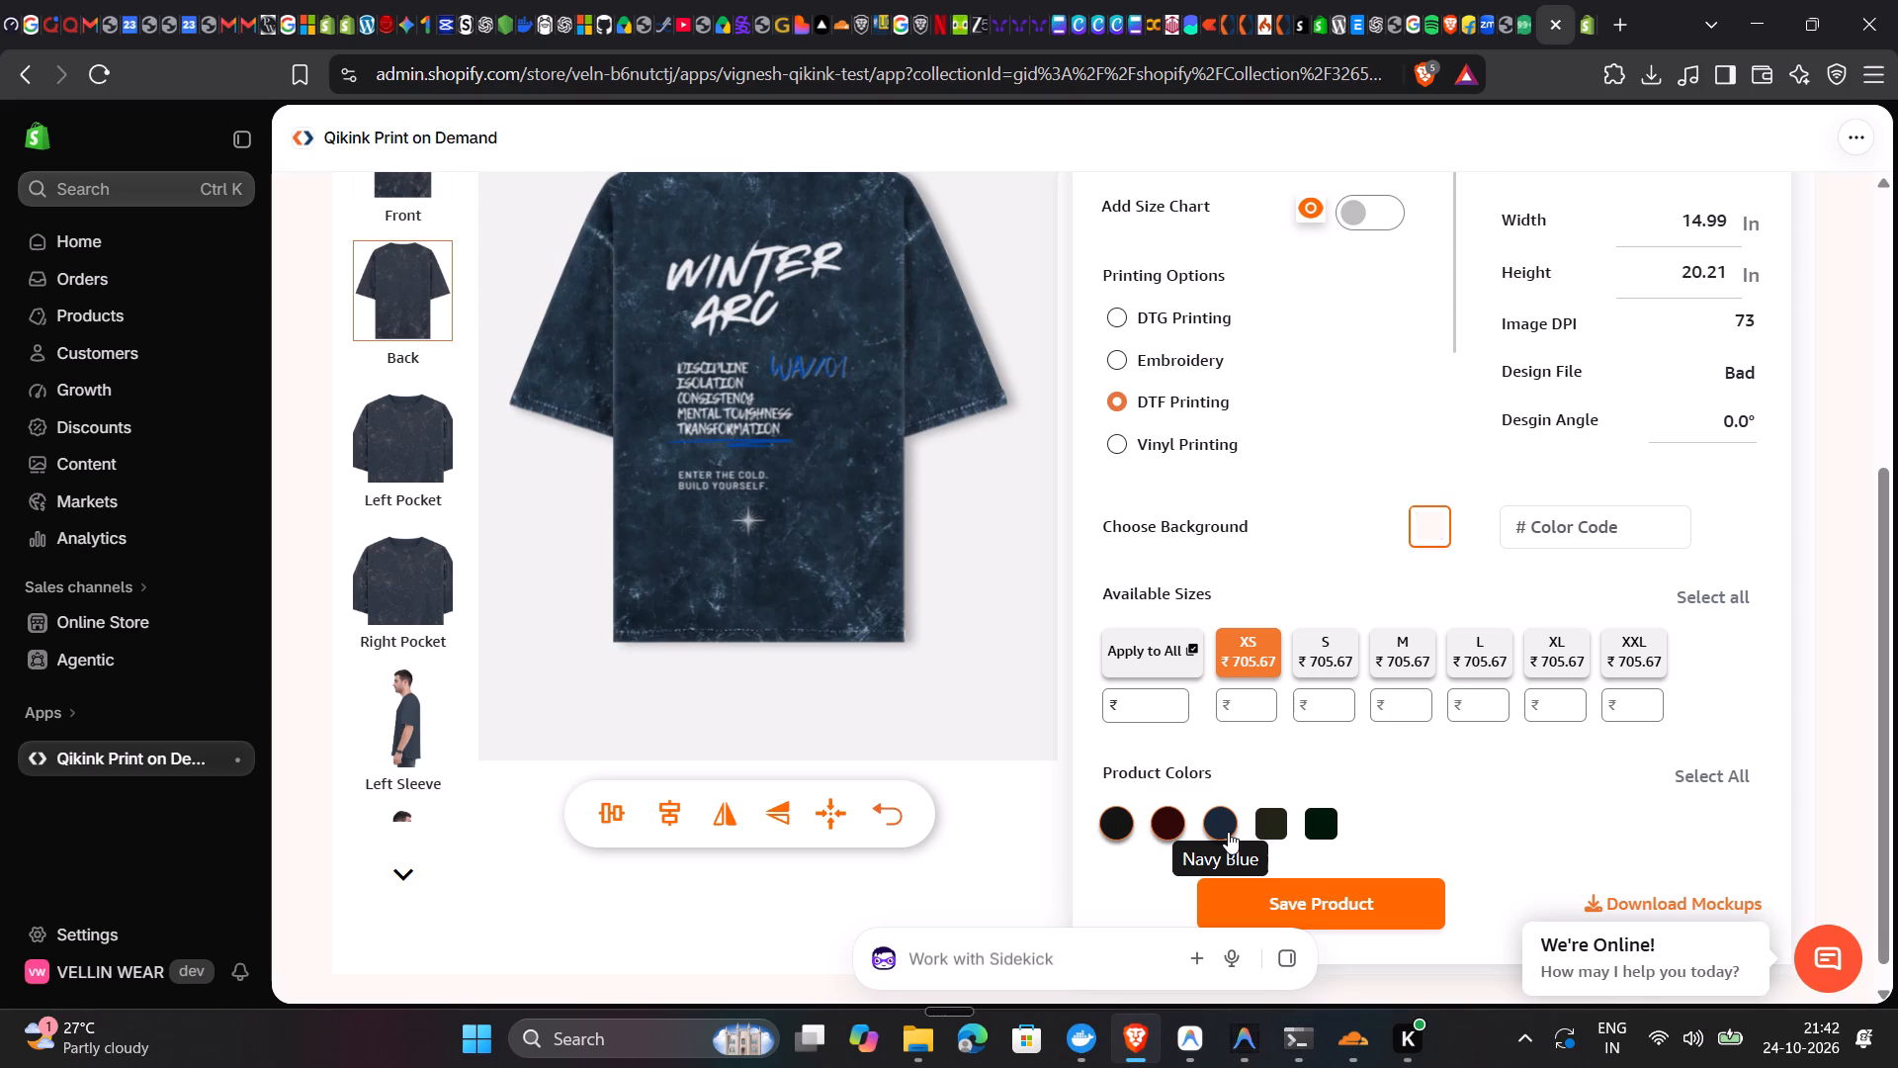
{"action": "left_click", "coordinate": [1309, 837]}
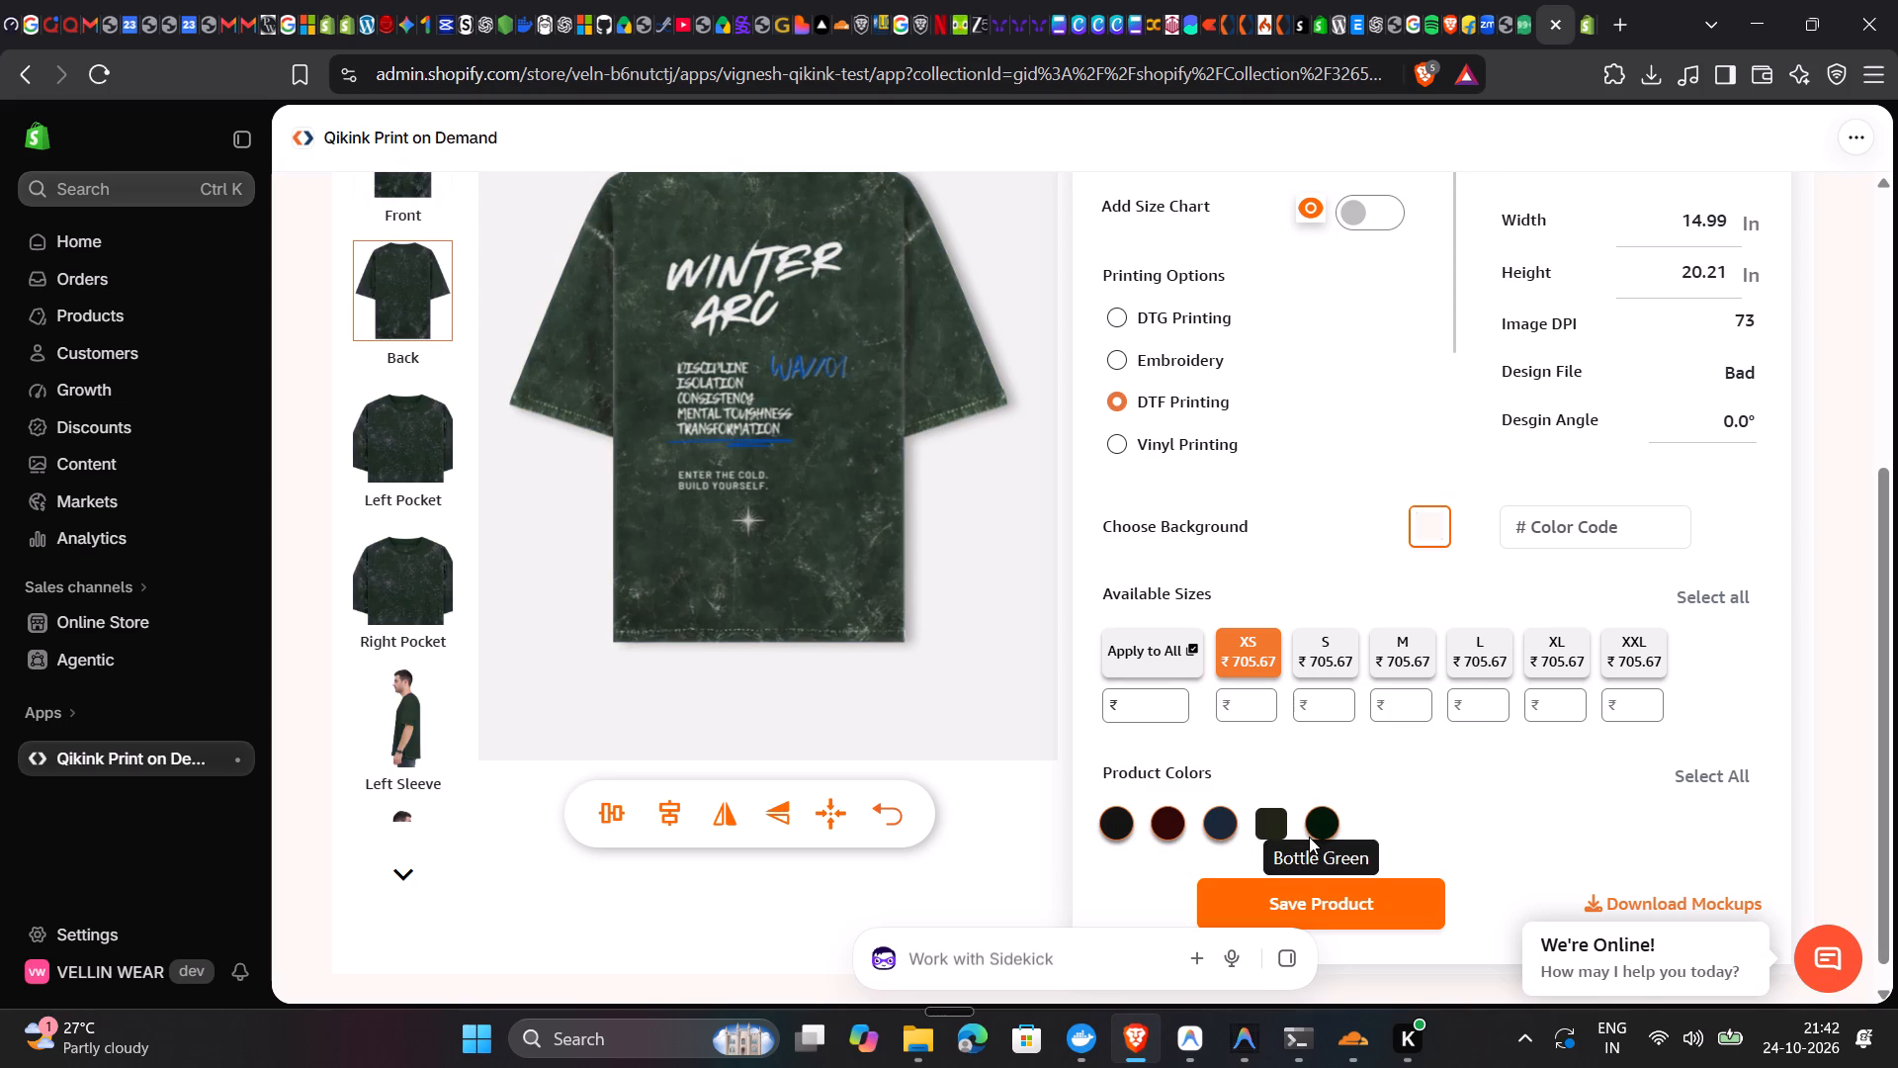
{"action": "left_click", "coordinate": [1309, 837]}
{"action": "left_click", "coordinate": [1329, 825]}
Look over the tee's back mockup, default color, print settings, available sizes and price fields.
{"action": "scroll", "coordinate": [1446, 831], "scroll_direction": "down", "scroll_amount": 1}
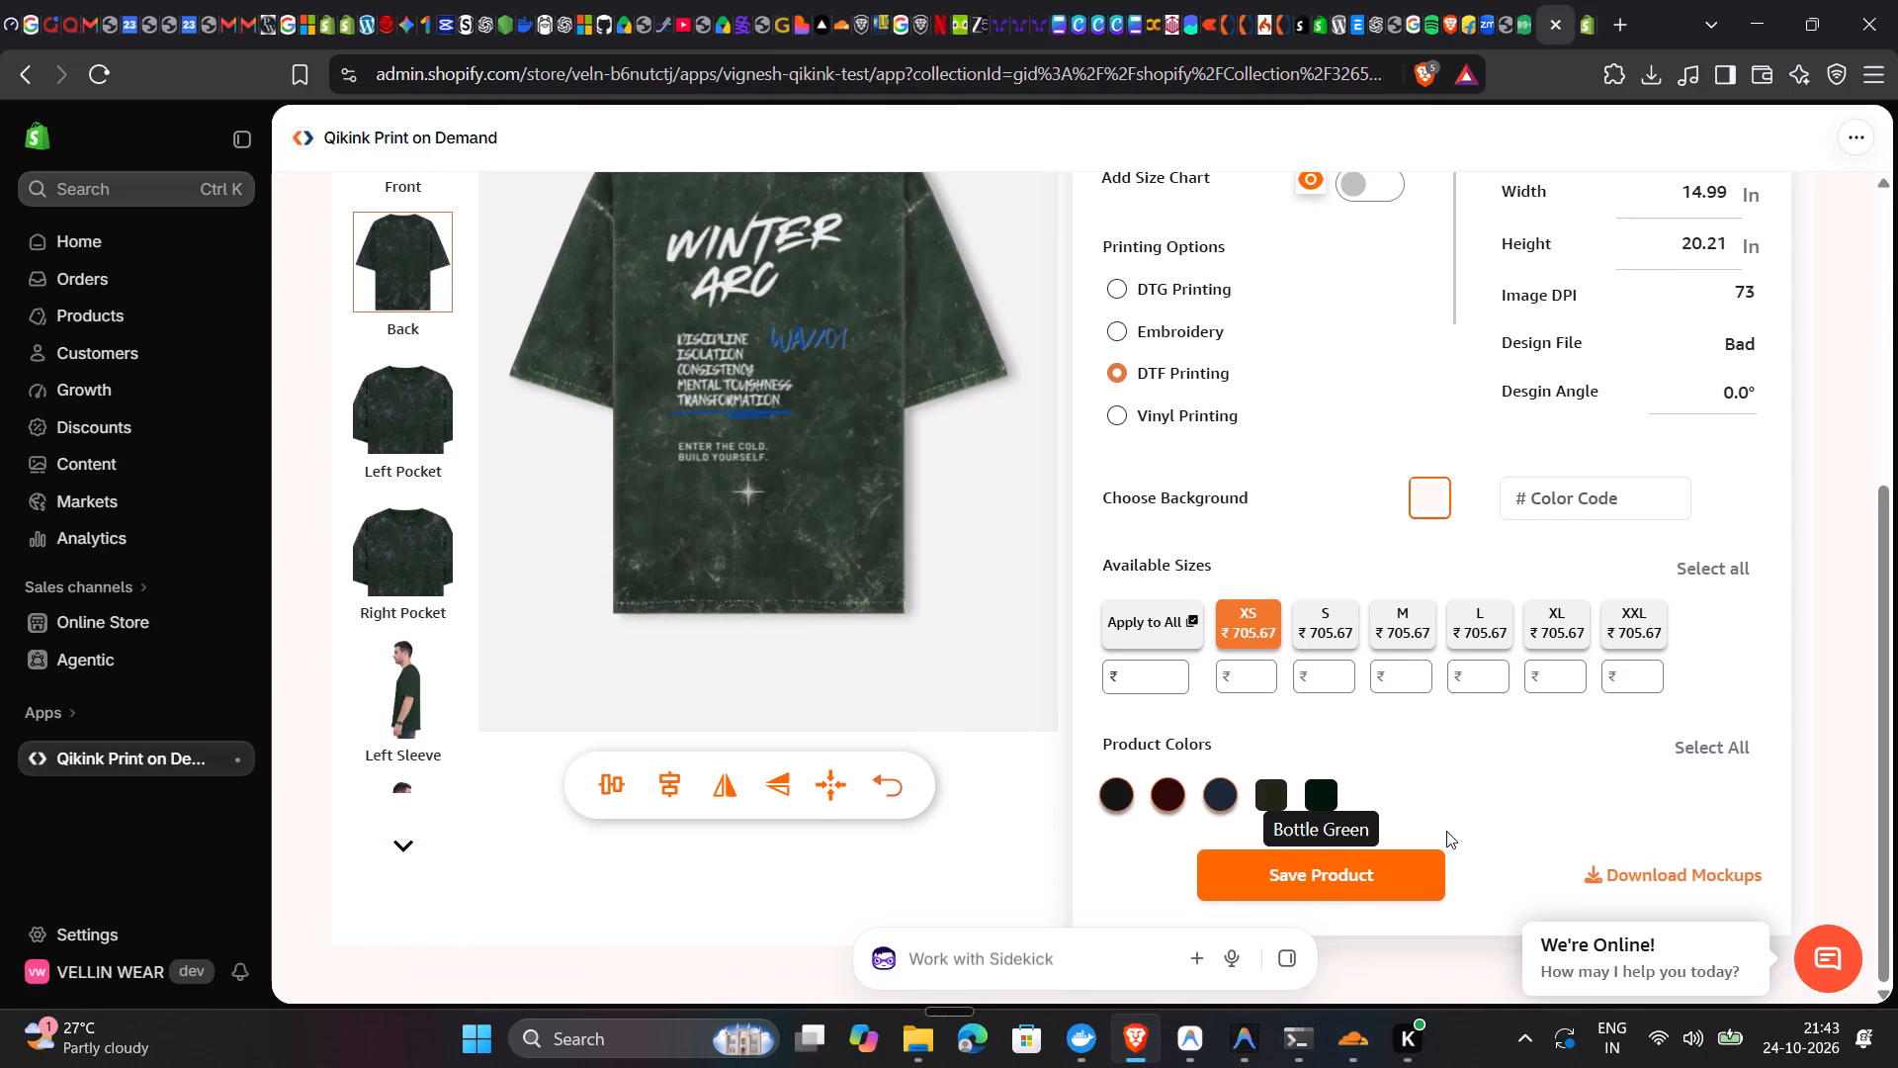
{"action": "scroll", "coordinate": [1446, 831], "scroll_direction": "up", "scroll_amount": 4}
{"action": "scroll", "coordinate": [1446, 831], "scroll_direction": "down", "scroll_amount": 1}
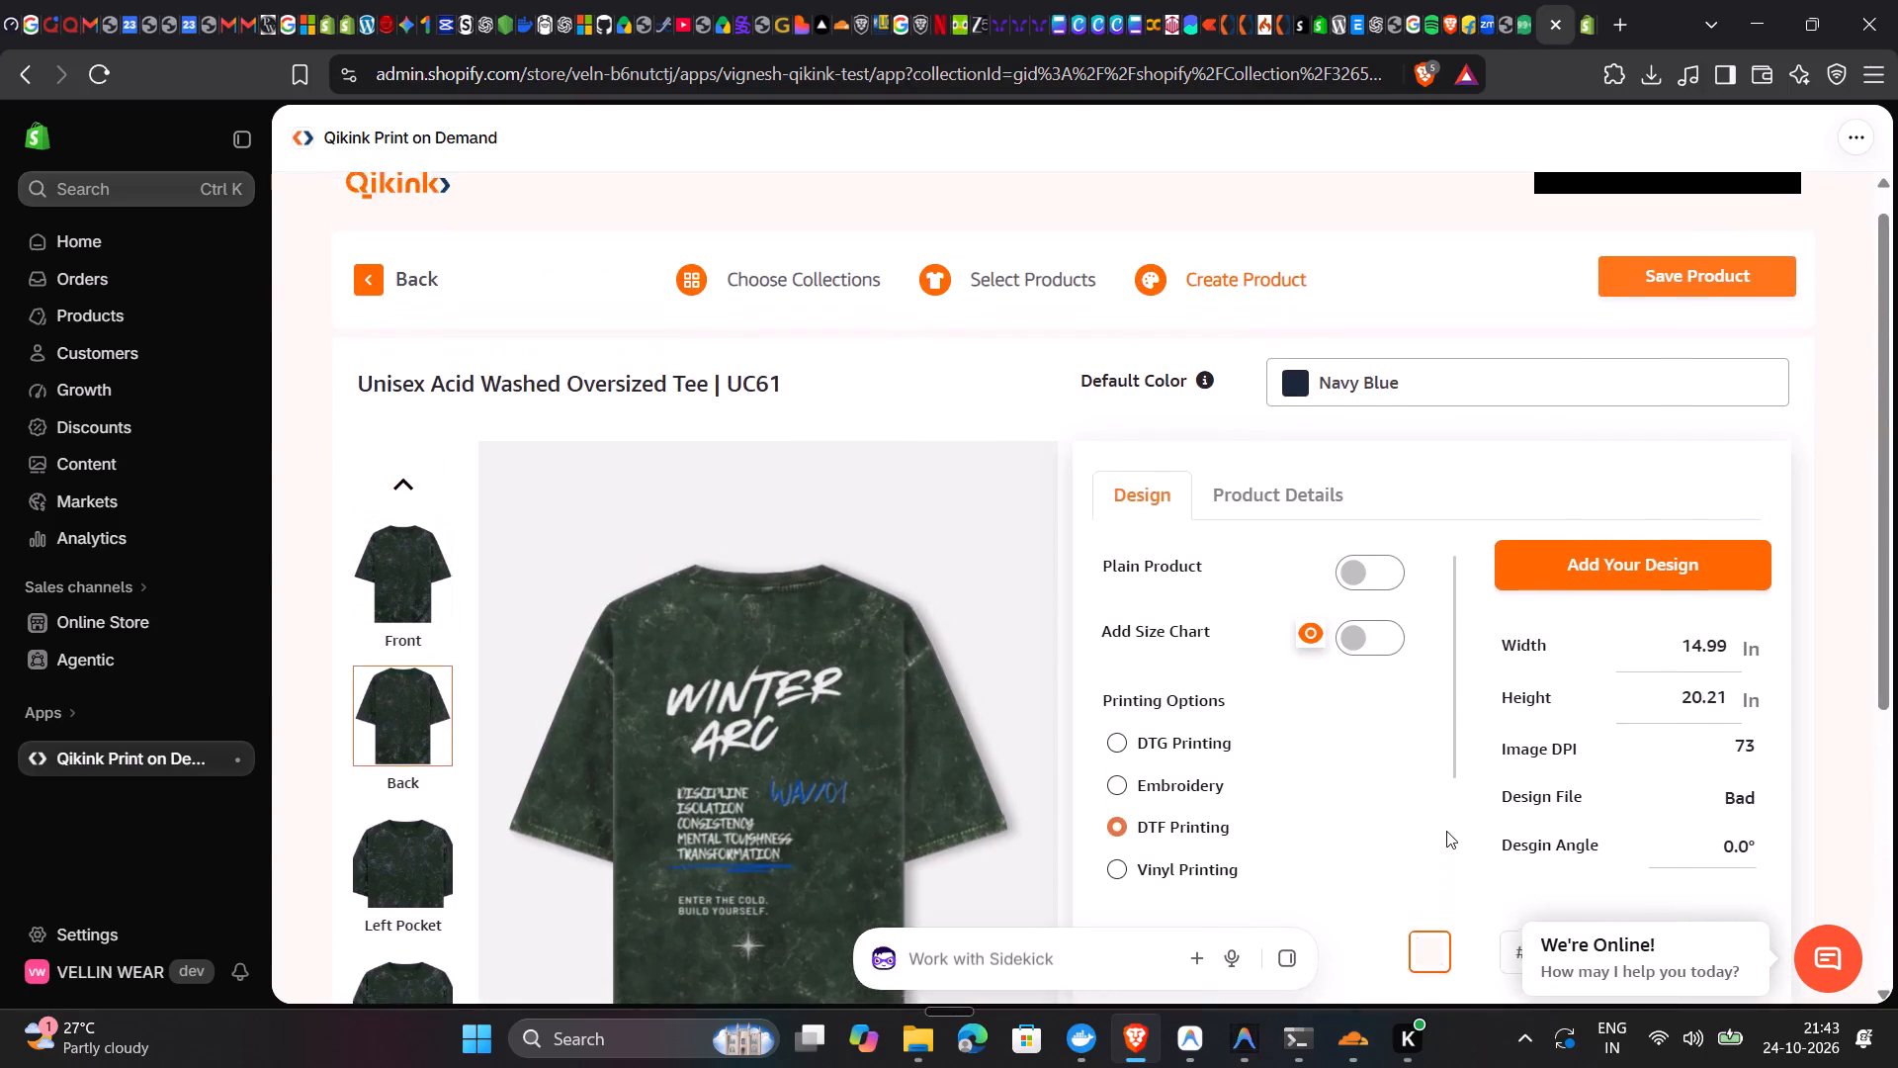
{"action": "scroll", "coordinate": [1446, 831], "scroll_direction": "down", "scroll_amount": 1}
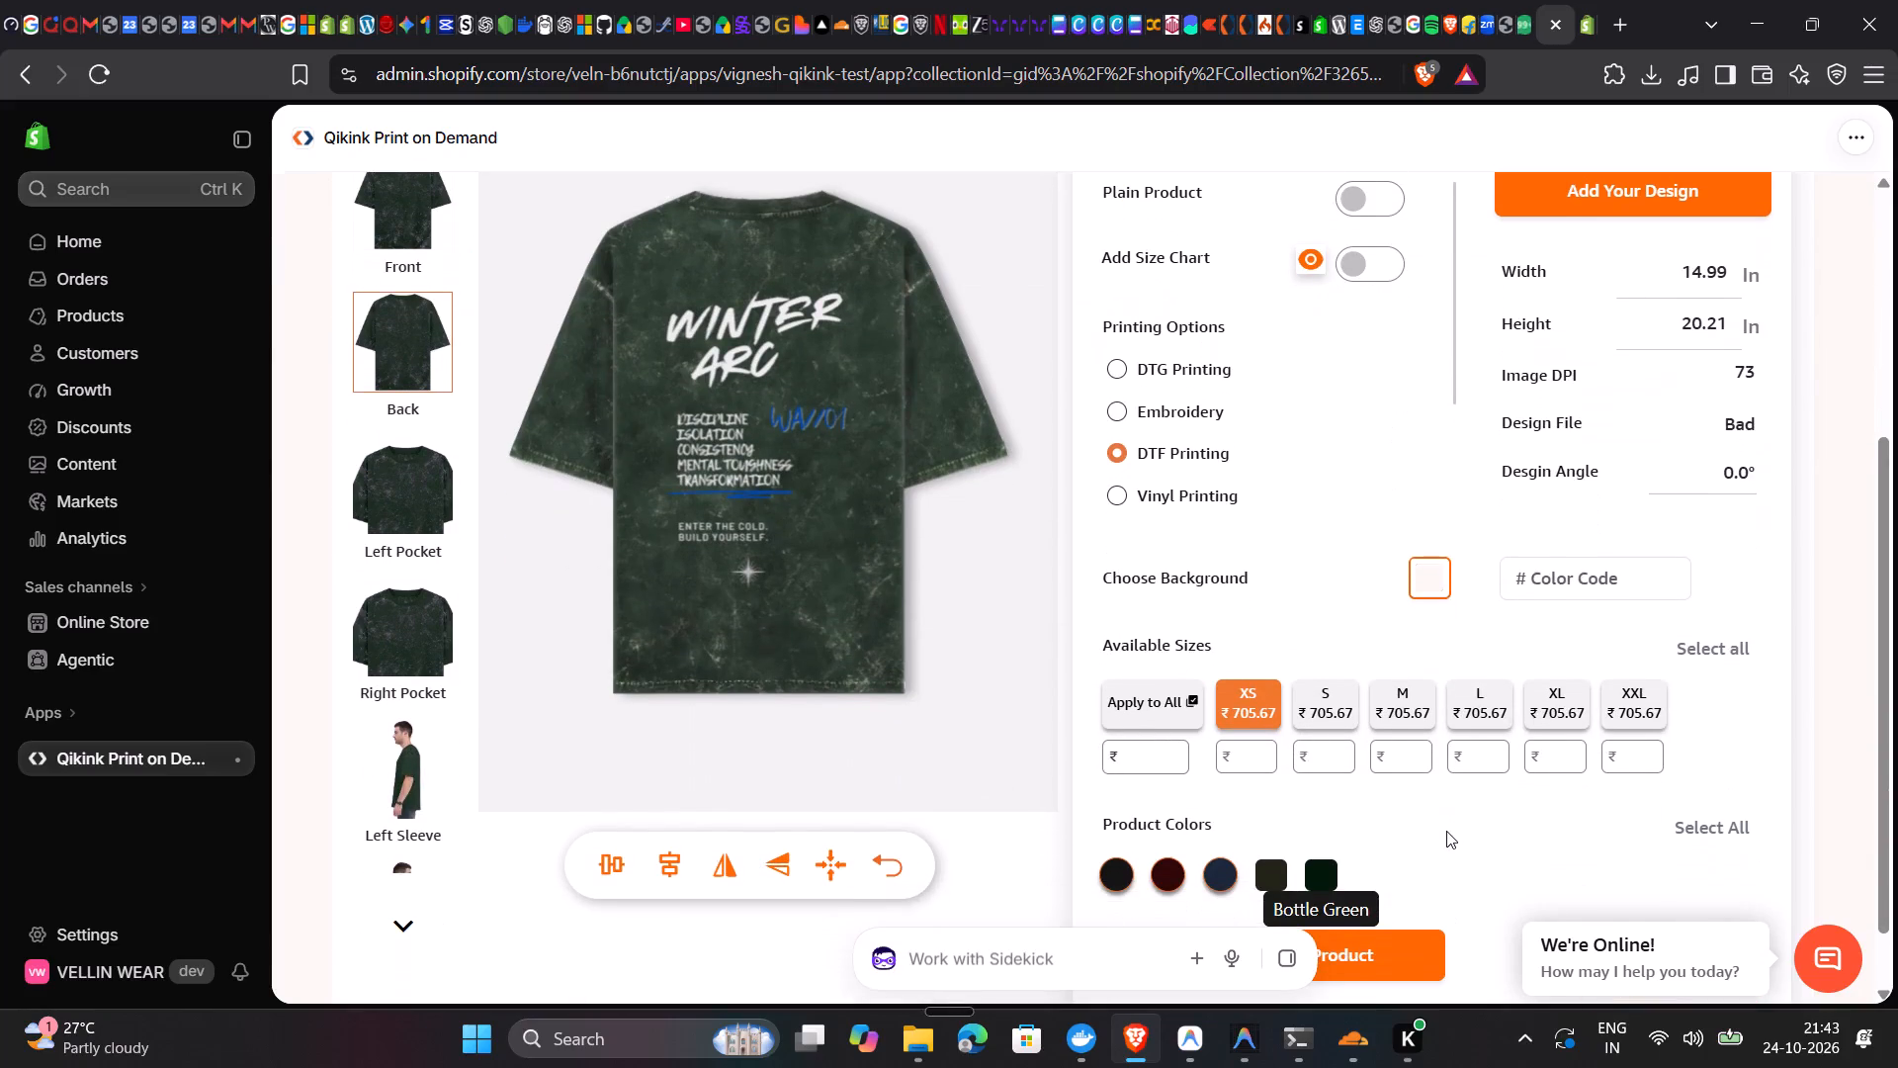
{"action": "scroll", "coordinate": [1446, 831], "scroll_direction": "down", "scroll_amount": 1}
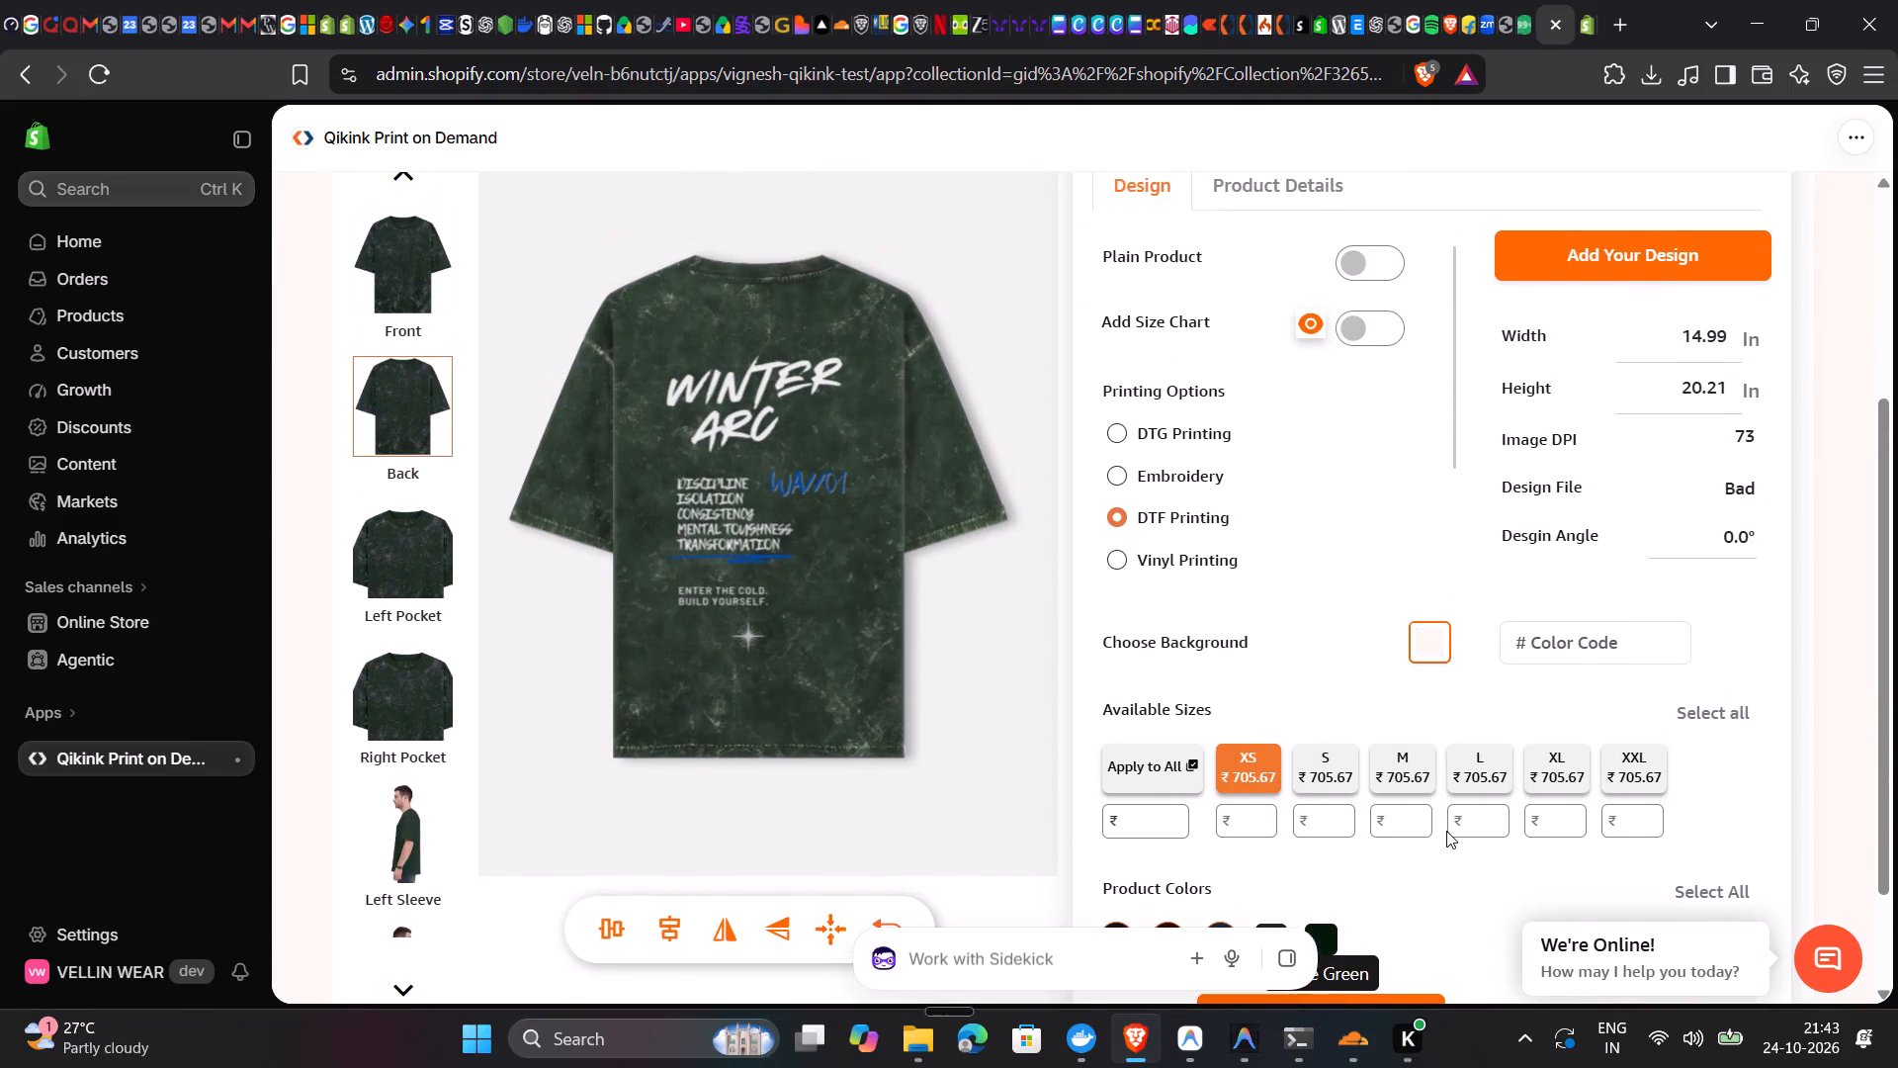
{"action": "scroll", "coordinate": [1446, 831], "scroll_direction": "down", "scroll_amount": 3}
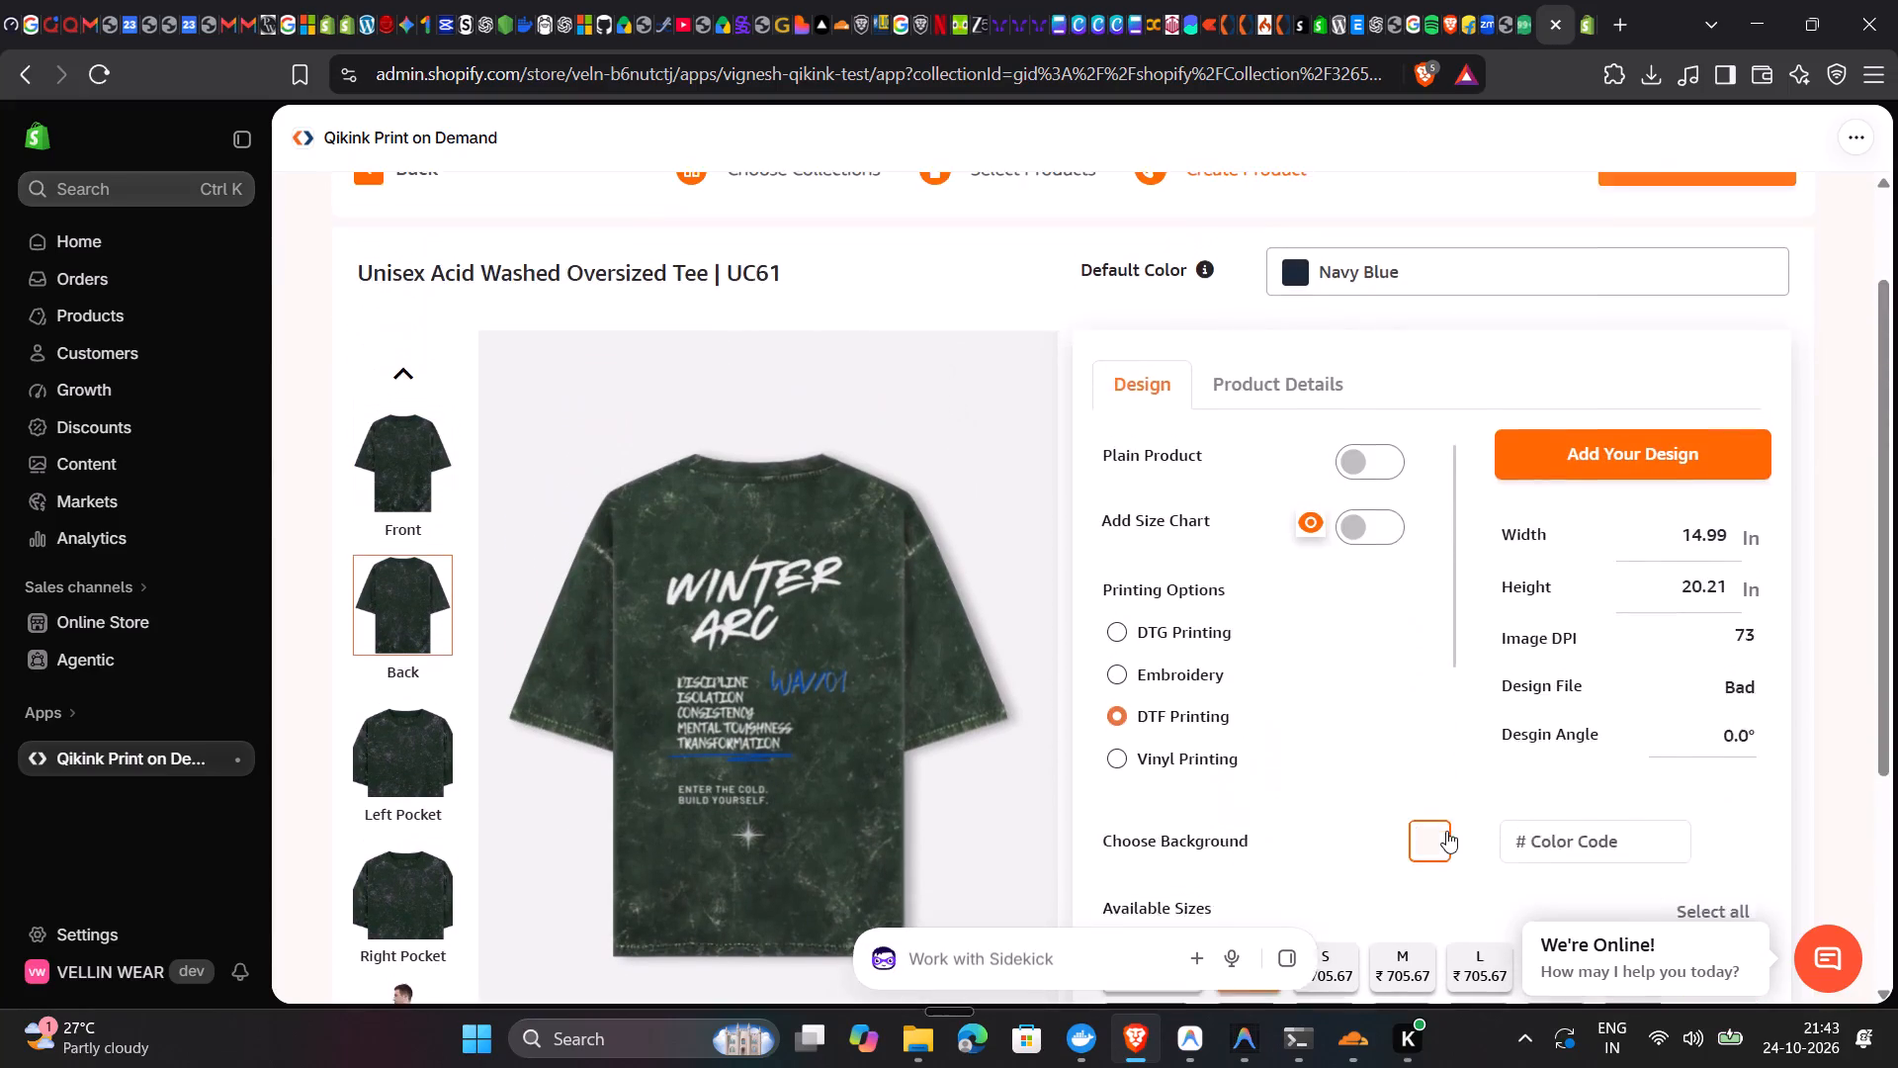
{"action": "scroll", "coordinate": [1446, 831], "scroll_direction": "down", "scroll_amount": 1}
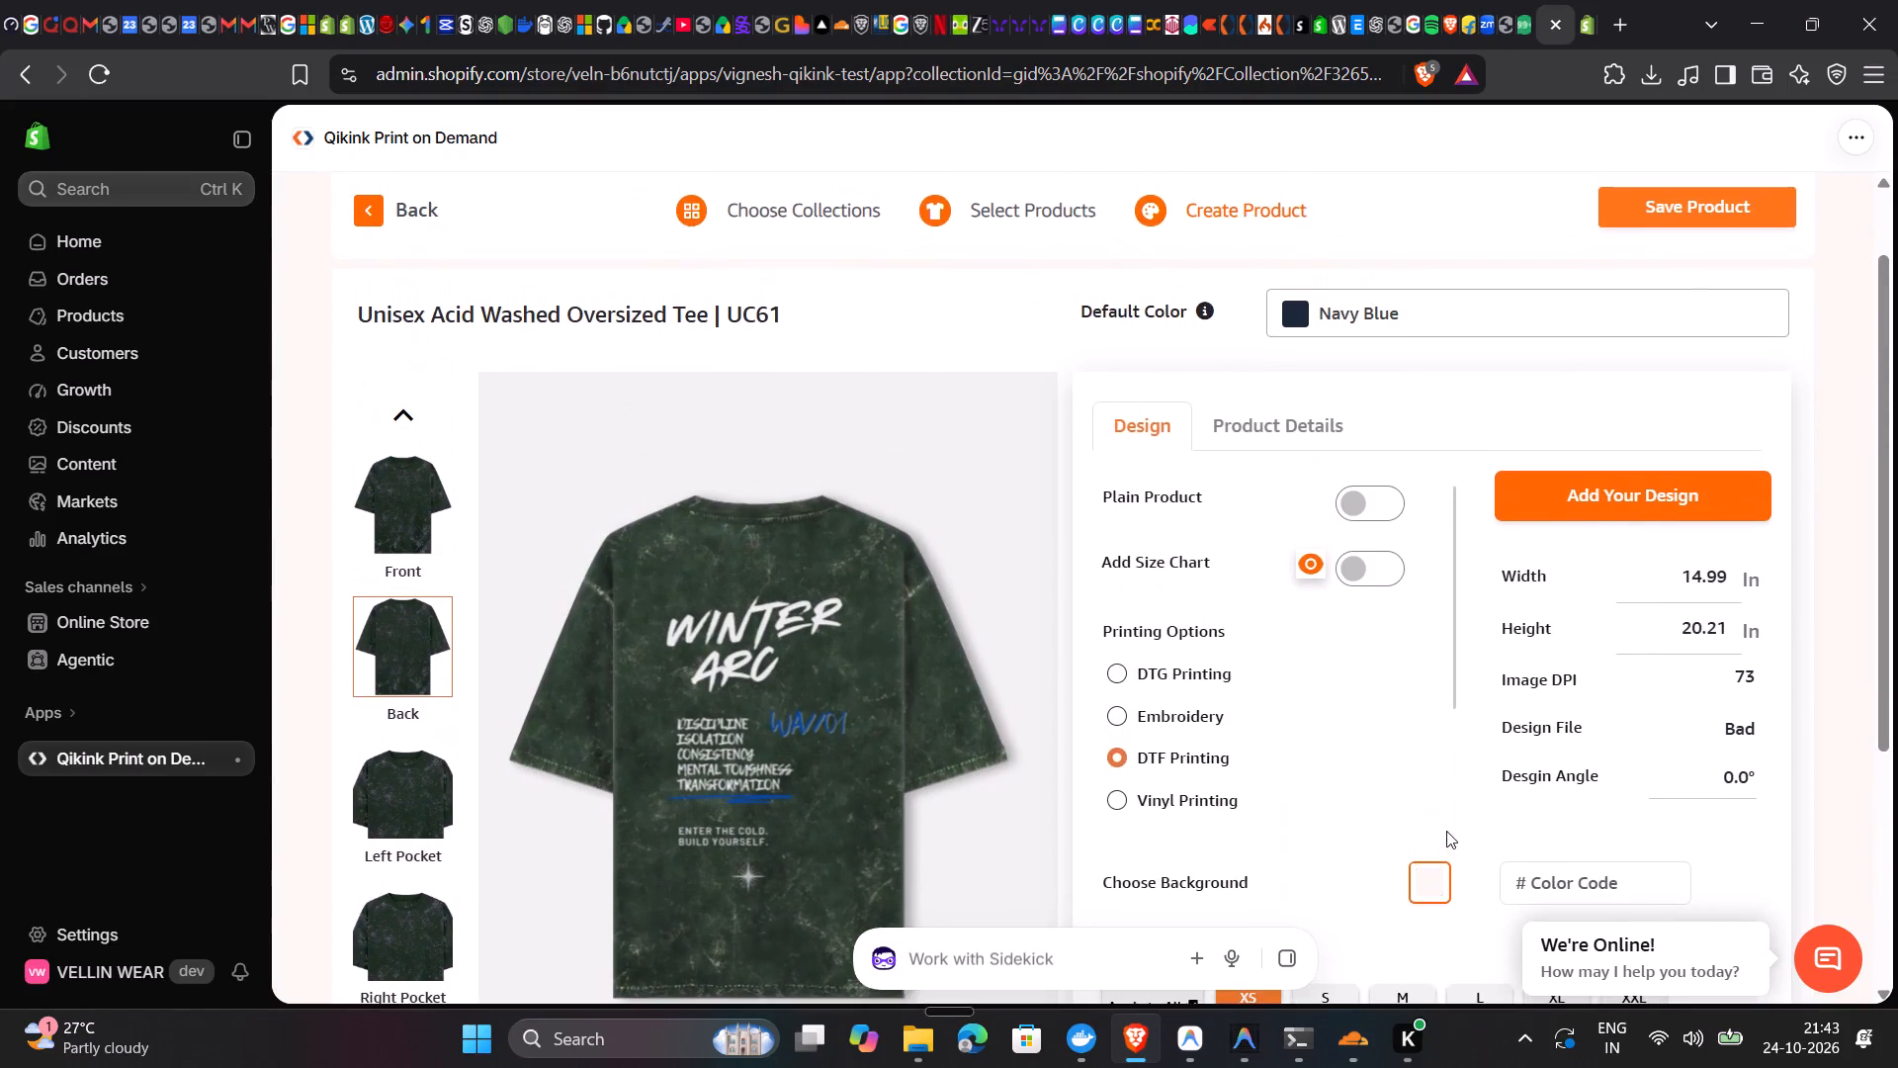
{"action": "scroll", "coordinate": [1446, 831], "scroll_direction": "down", "scroll_amount": 2}
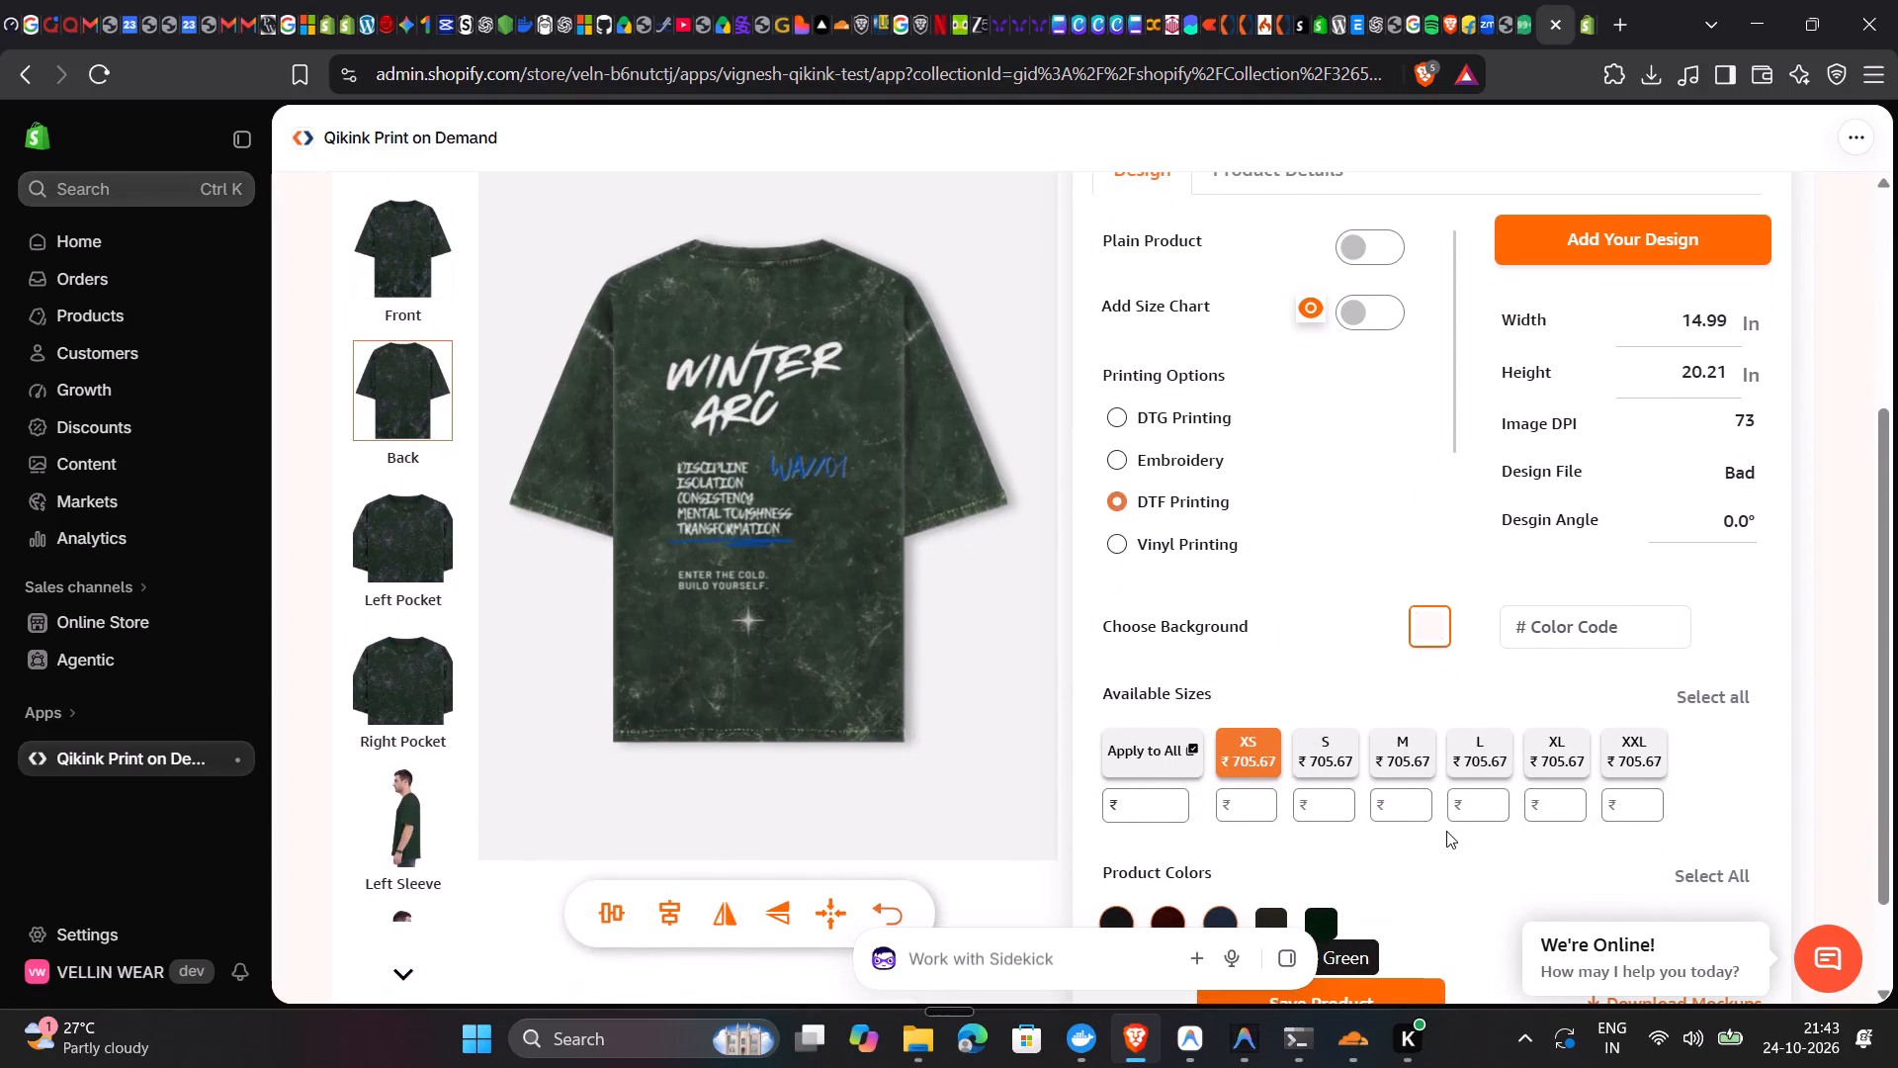
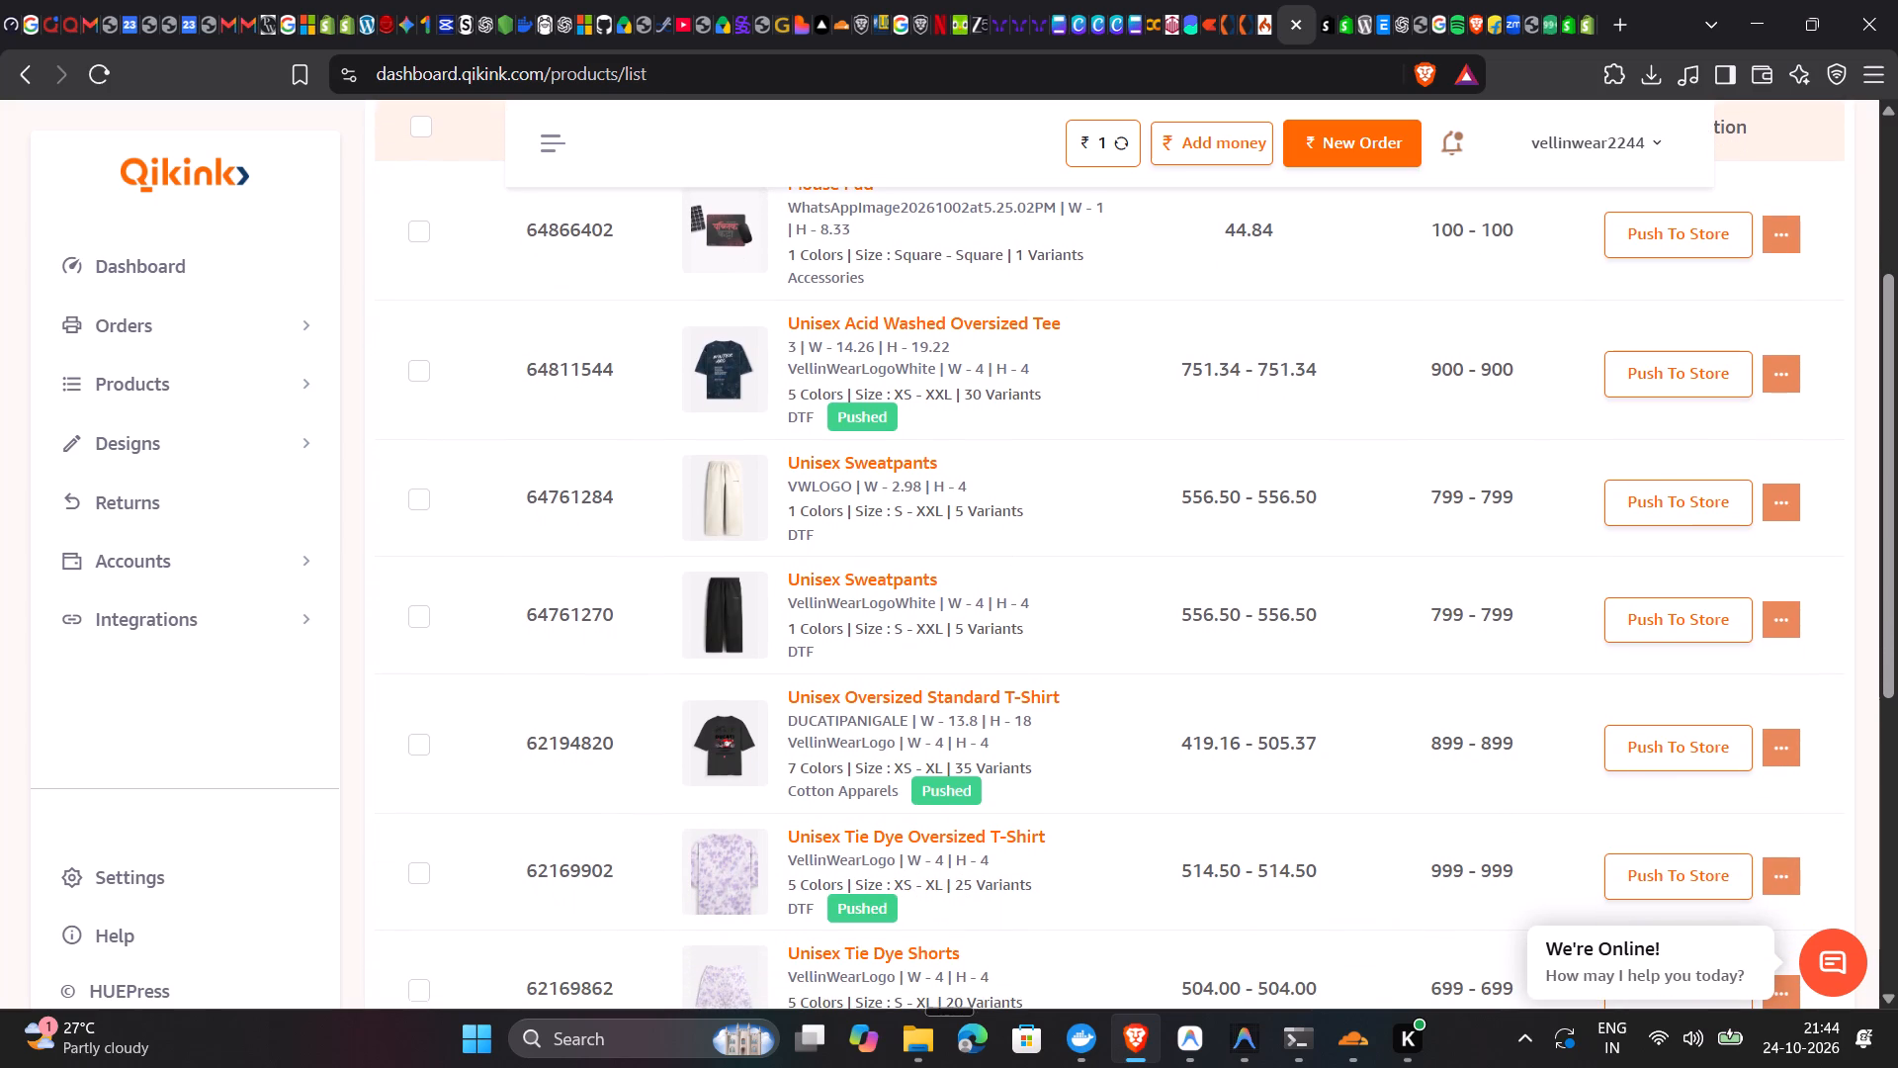
{"action": "scroll", "coordinate": [1010, 689], "scroll_direction": "down", "scroll_amount": 3}
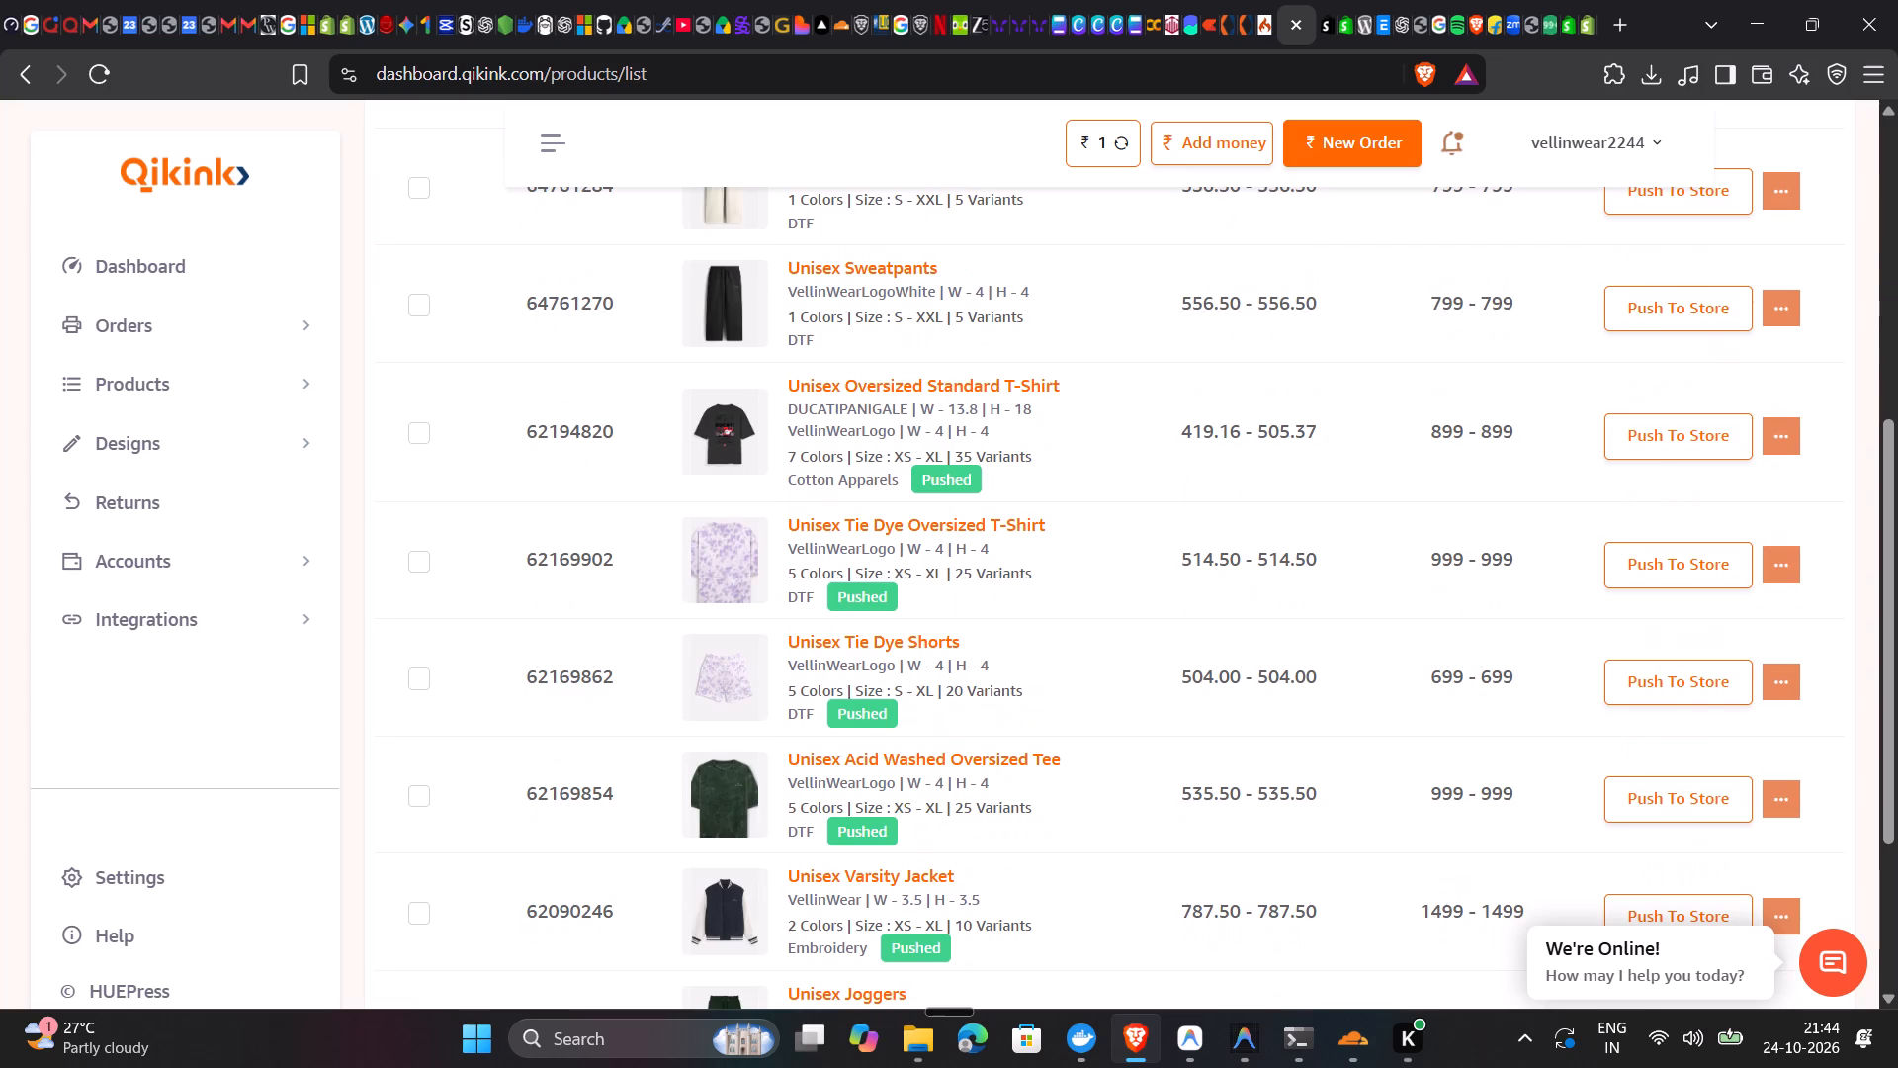
{"action": "scroll", "coordinate": [1010, 689], "scroll_direction": "down", "scroll_amount": 5}
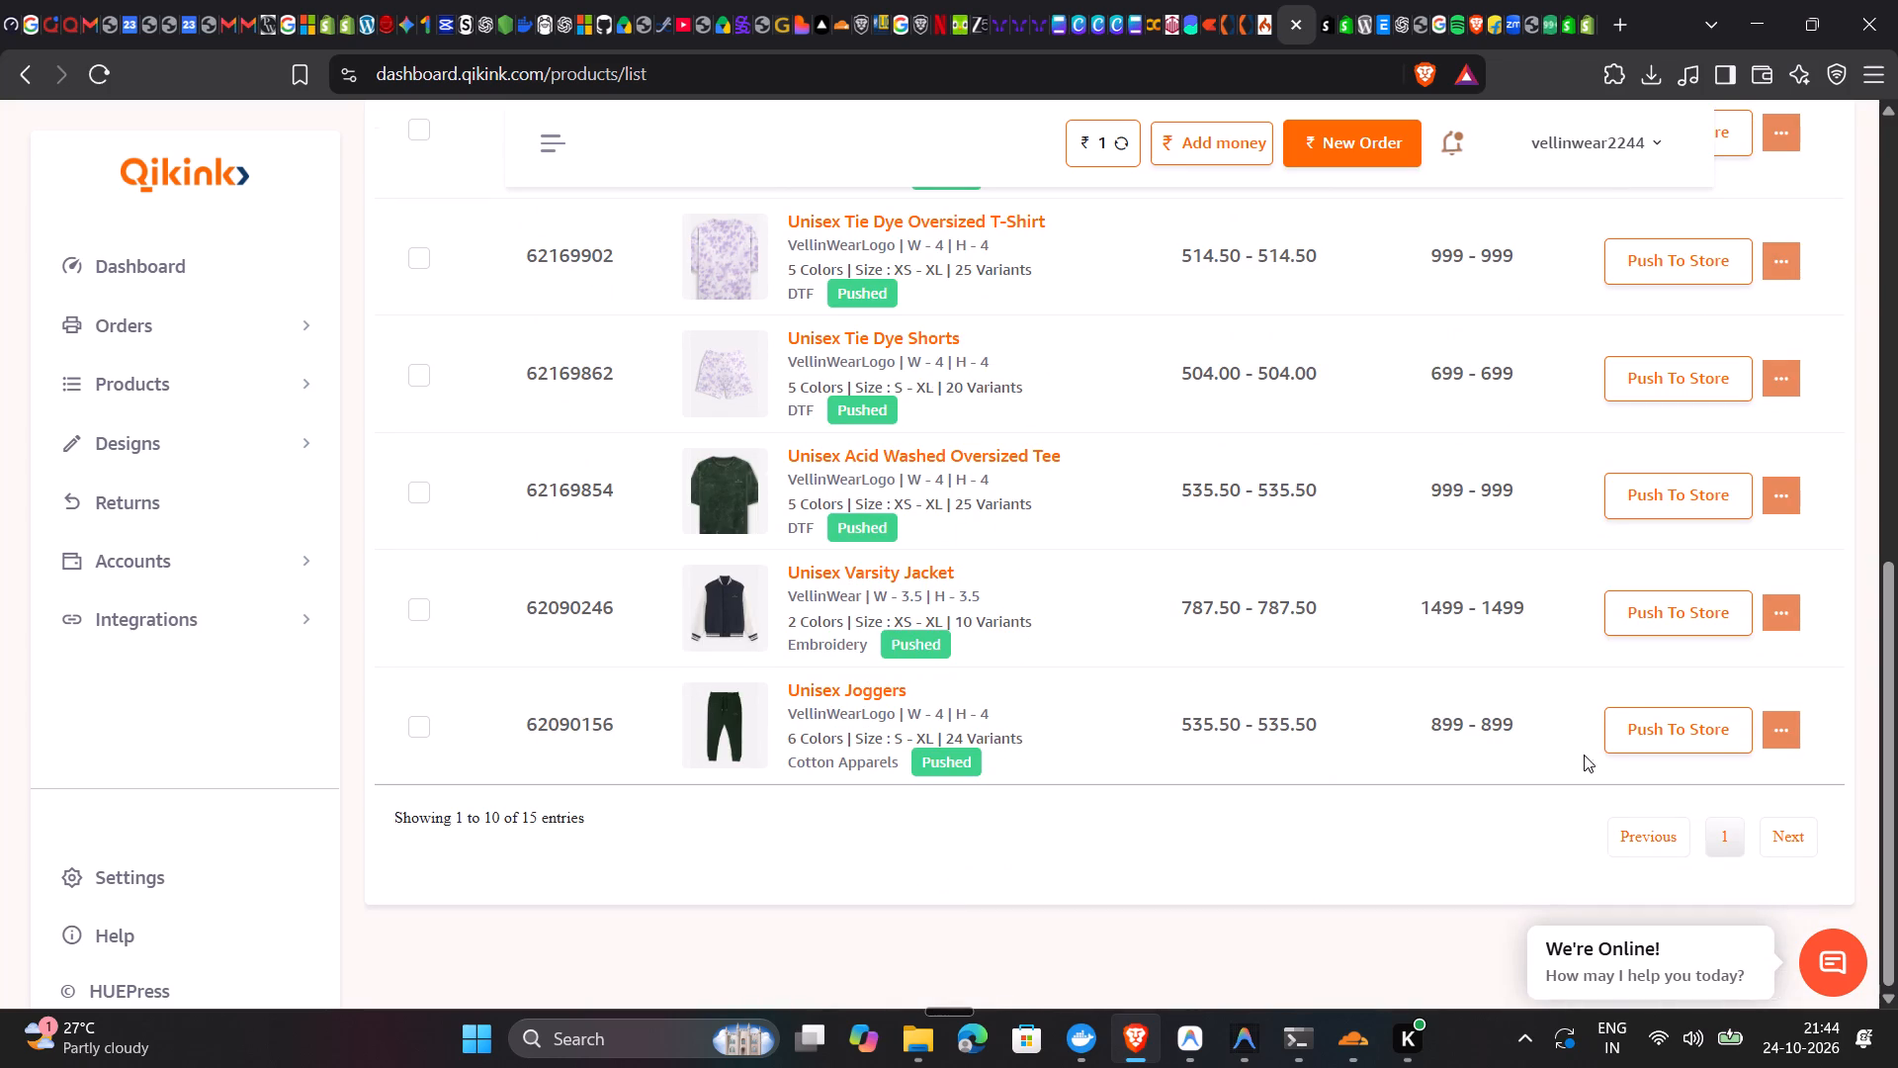
{"action": "left_click", "coordinate": [1780, 831]}
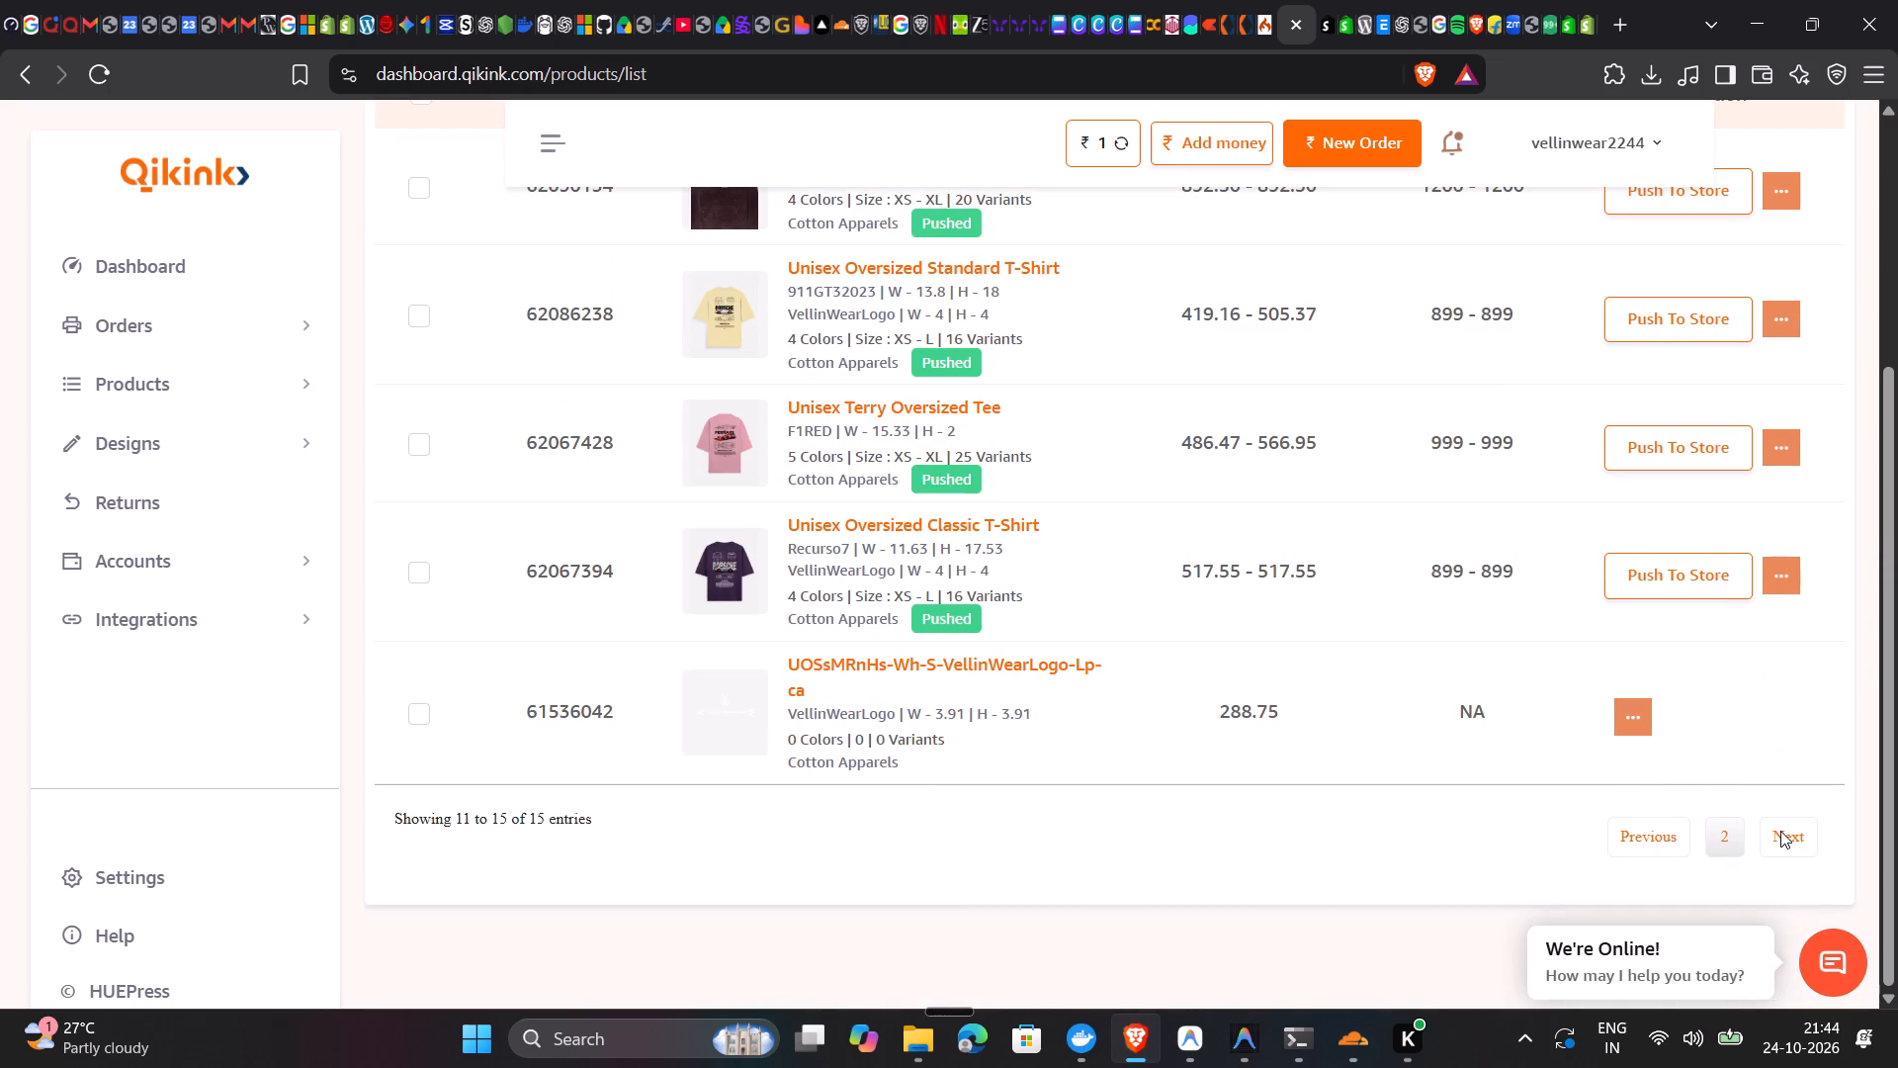
{"action": "scroll", "coordinate": [1610, 582], "scroll_direction": "up", "scroll_amount": 6}
{"action": "scroll", "coordinate": [1610, 582], "scroll_direction": "down", "scroll_amount": 1}
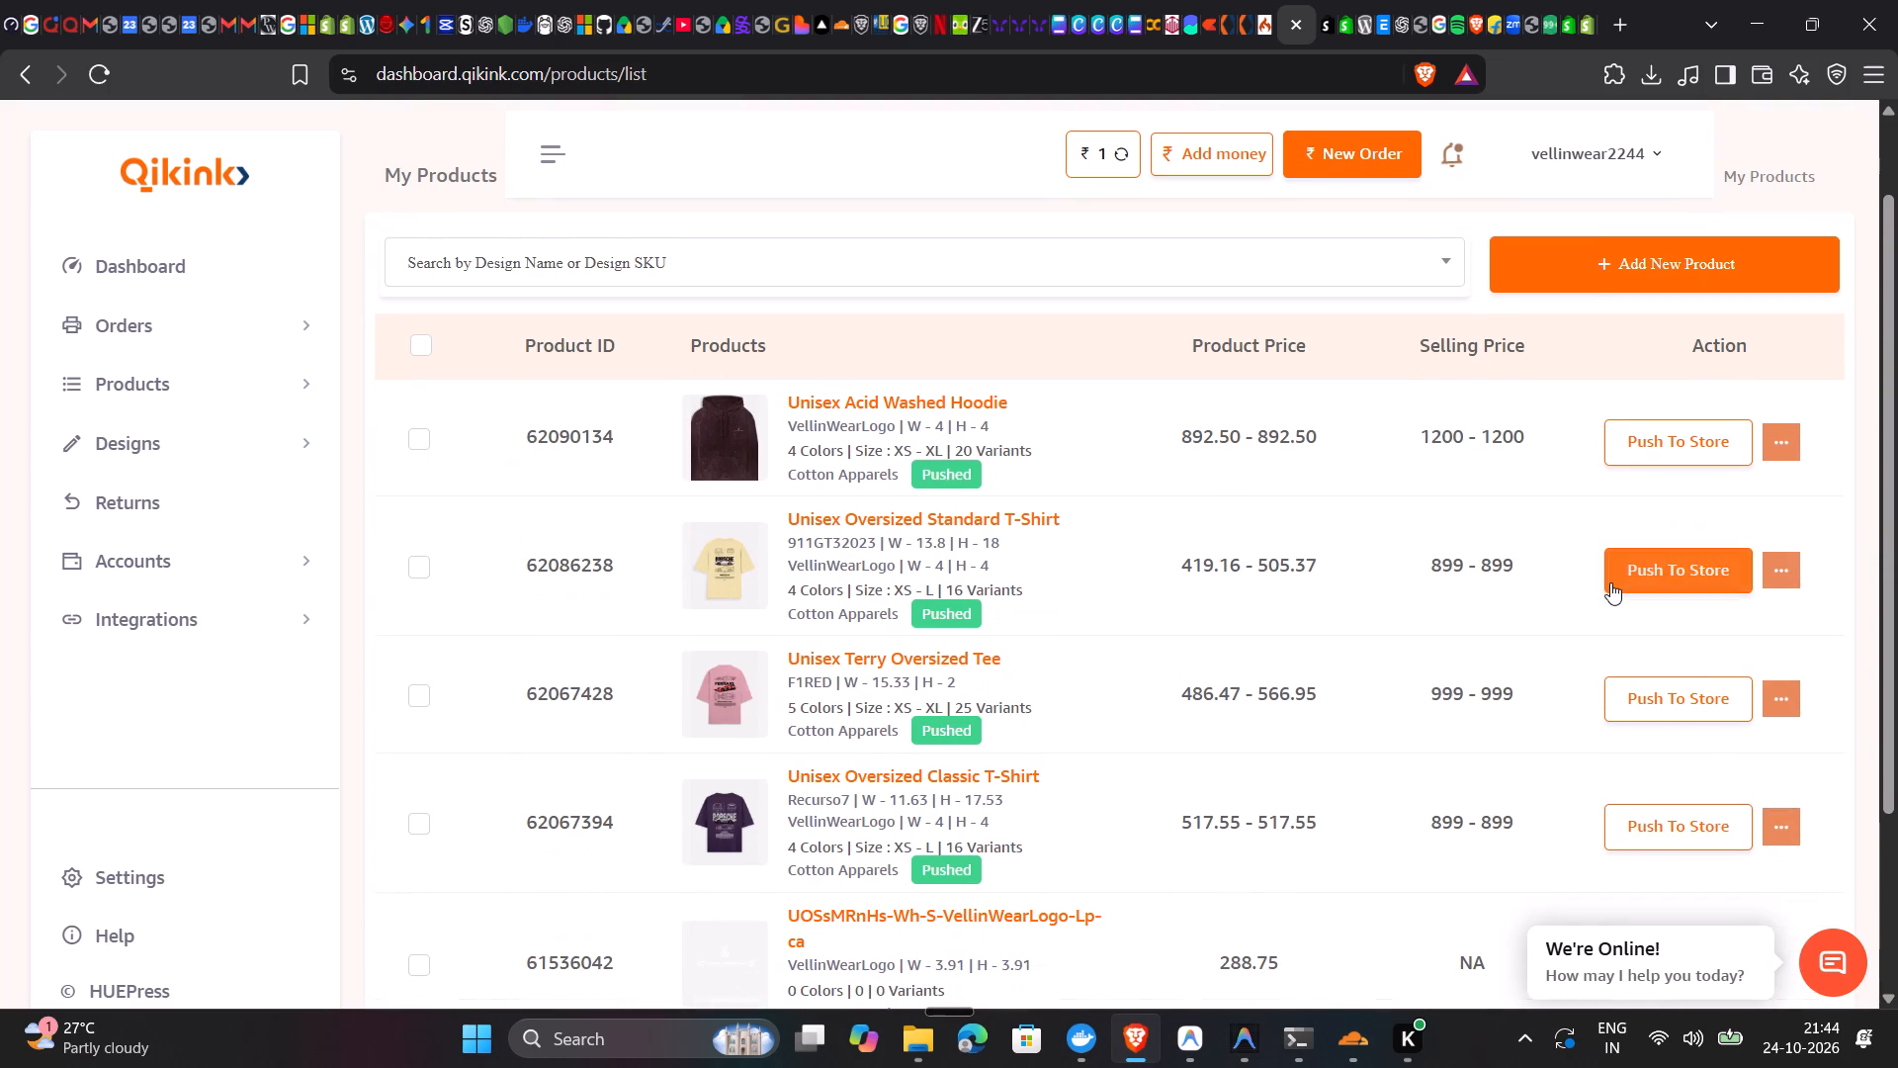
{"action": "scroll", "coordinate": [1610, 582], "scroll_direction": "down", "scroll_amount": 1}
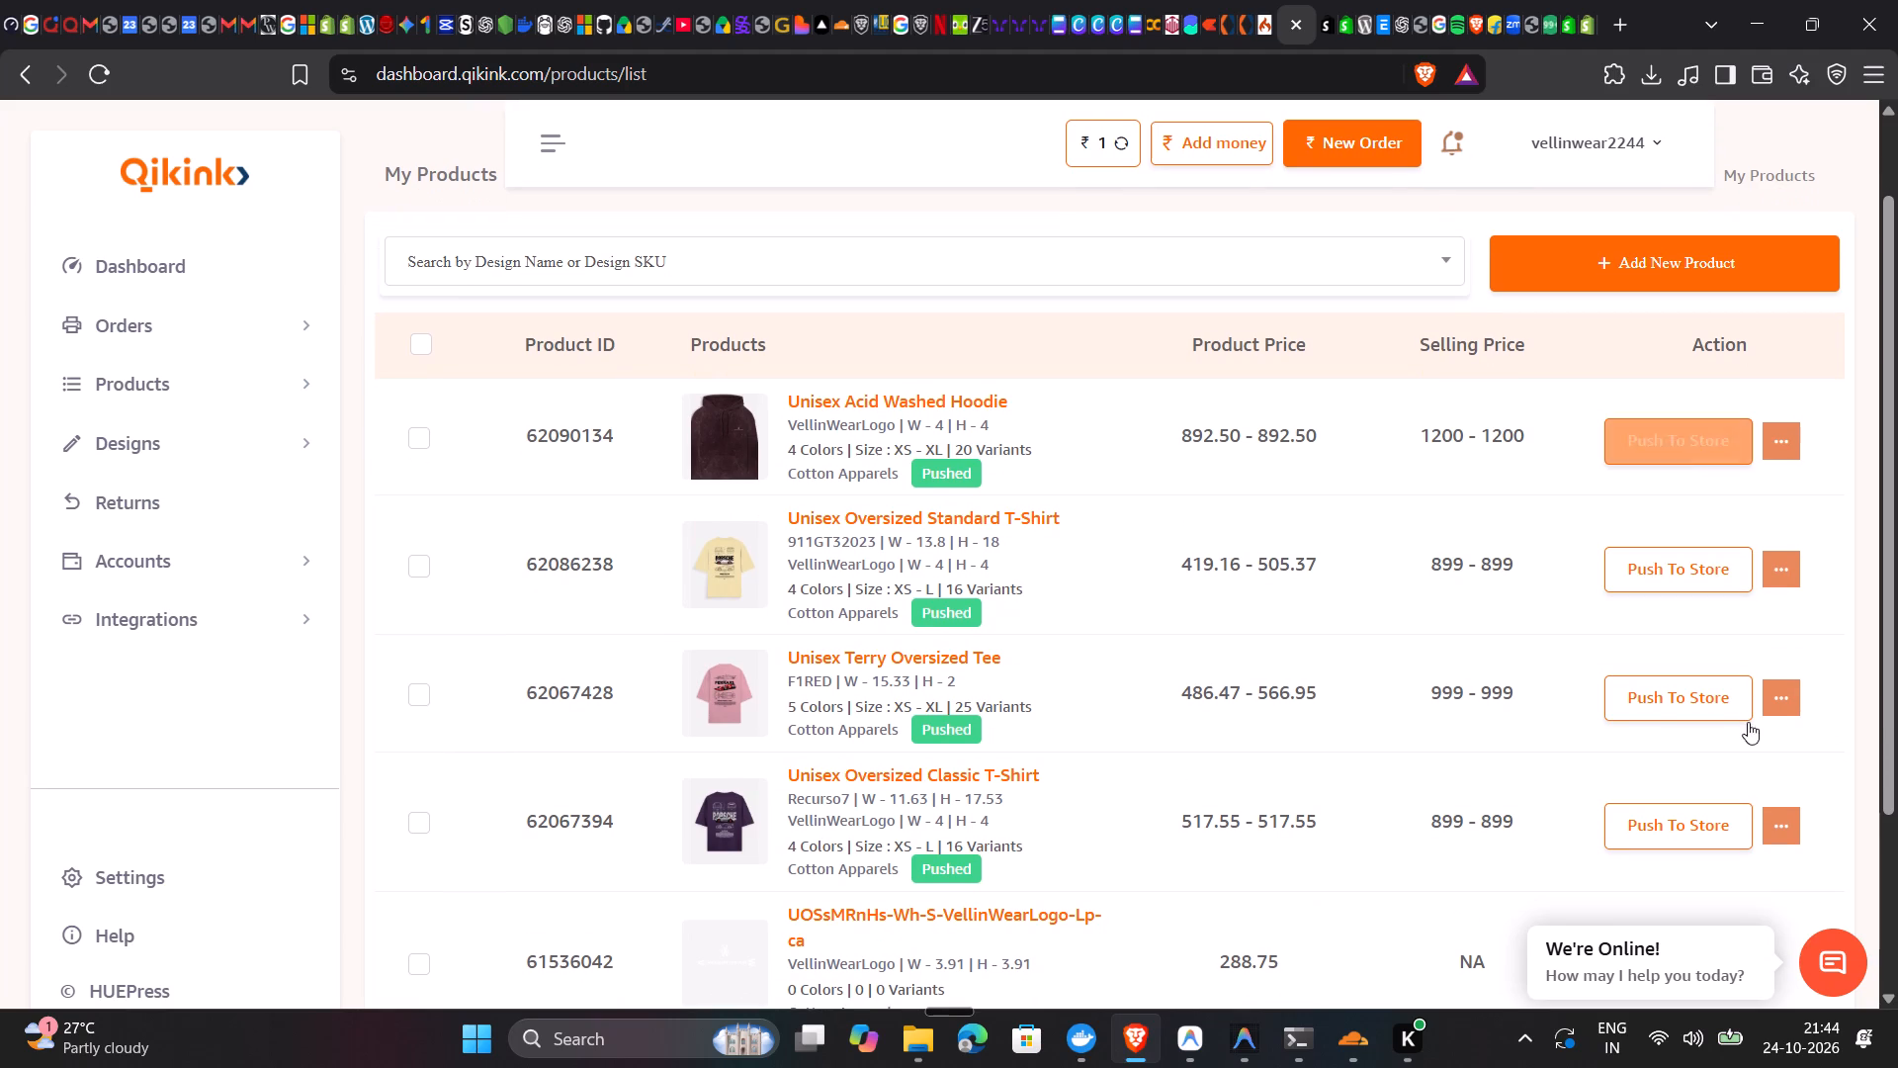
{"action": "left_click", "coordinate": [1676, 833]}
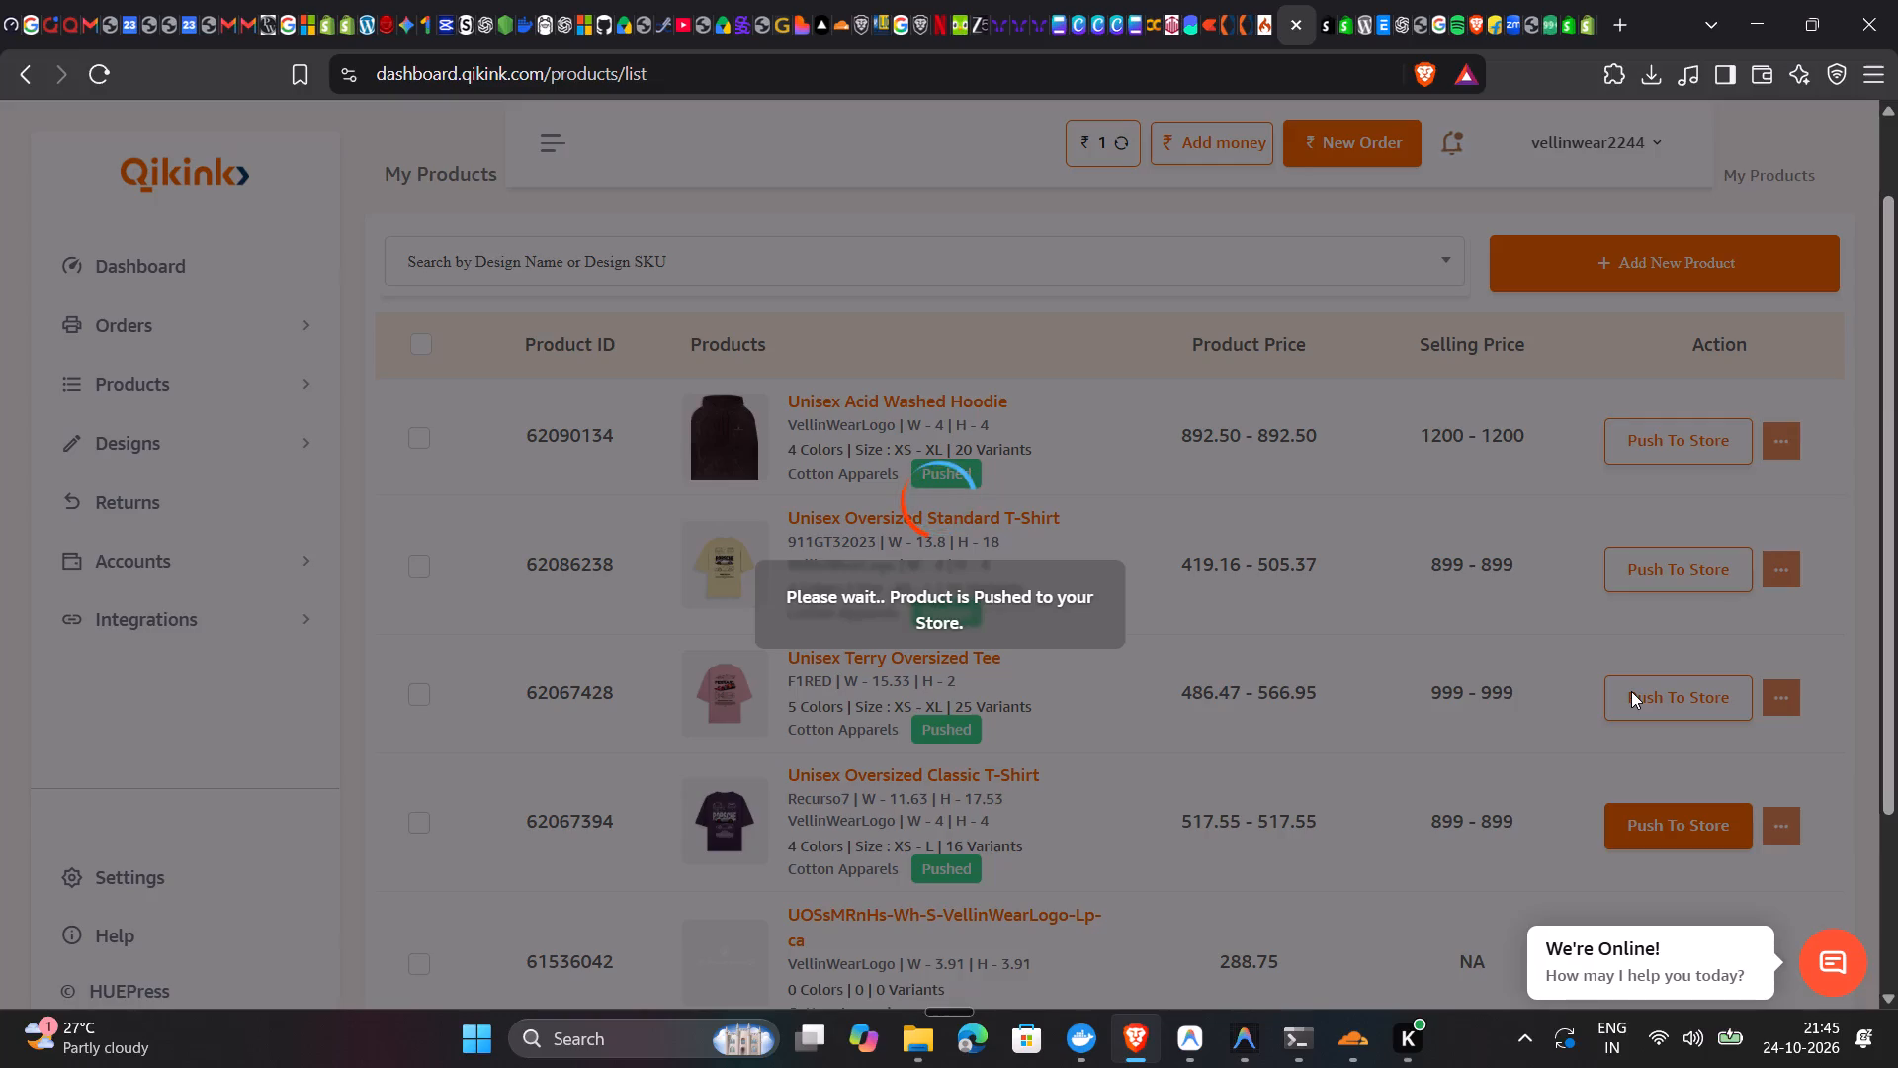
Switch to the Shopify admin and look over the Automated Collection's items, price conditions, theme template and search engine listing.
{"action": "left_click", "coordinate": [1570, 4]}
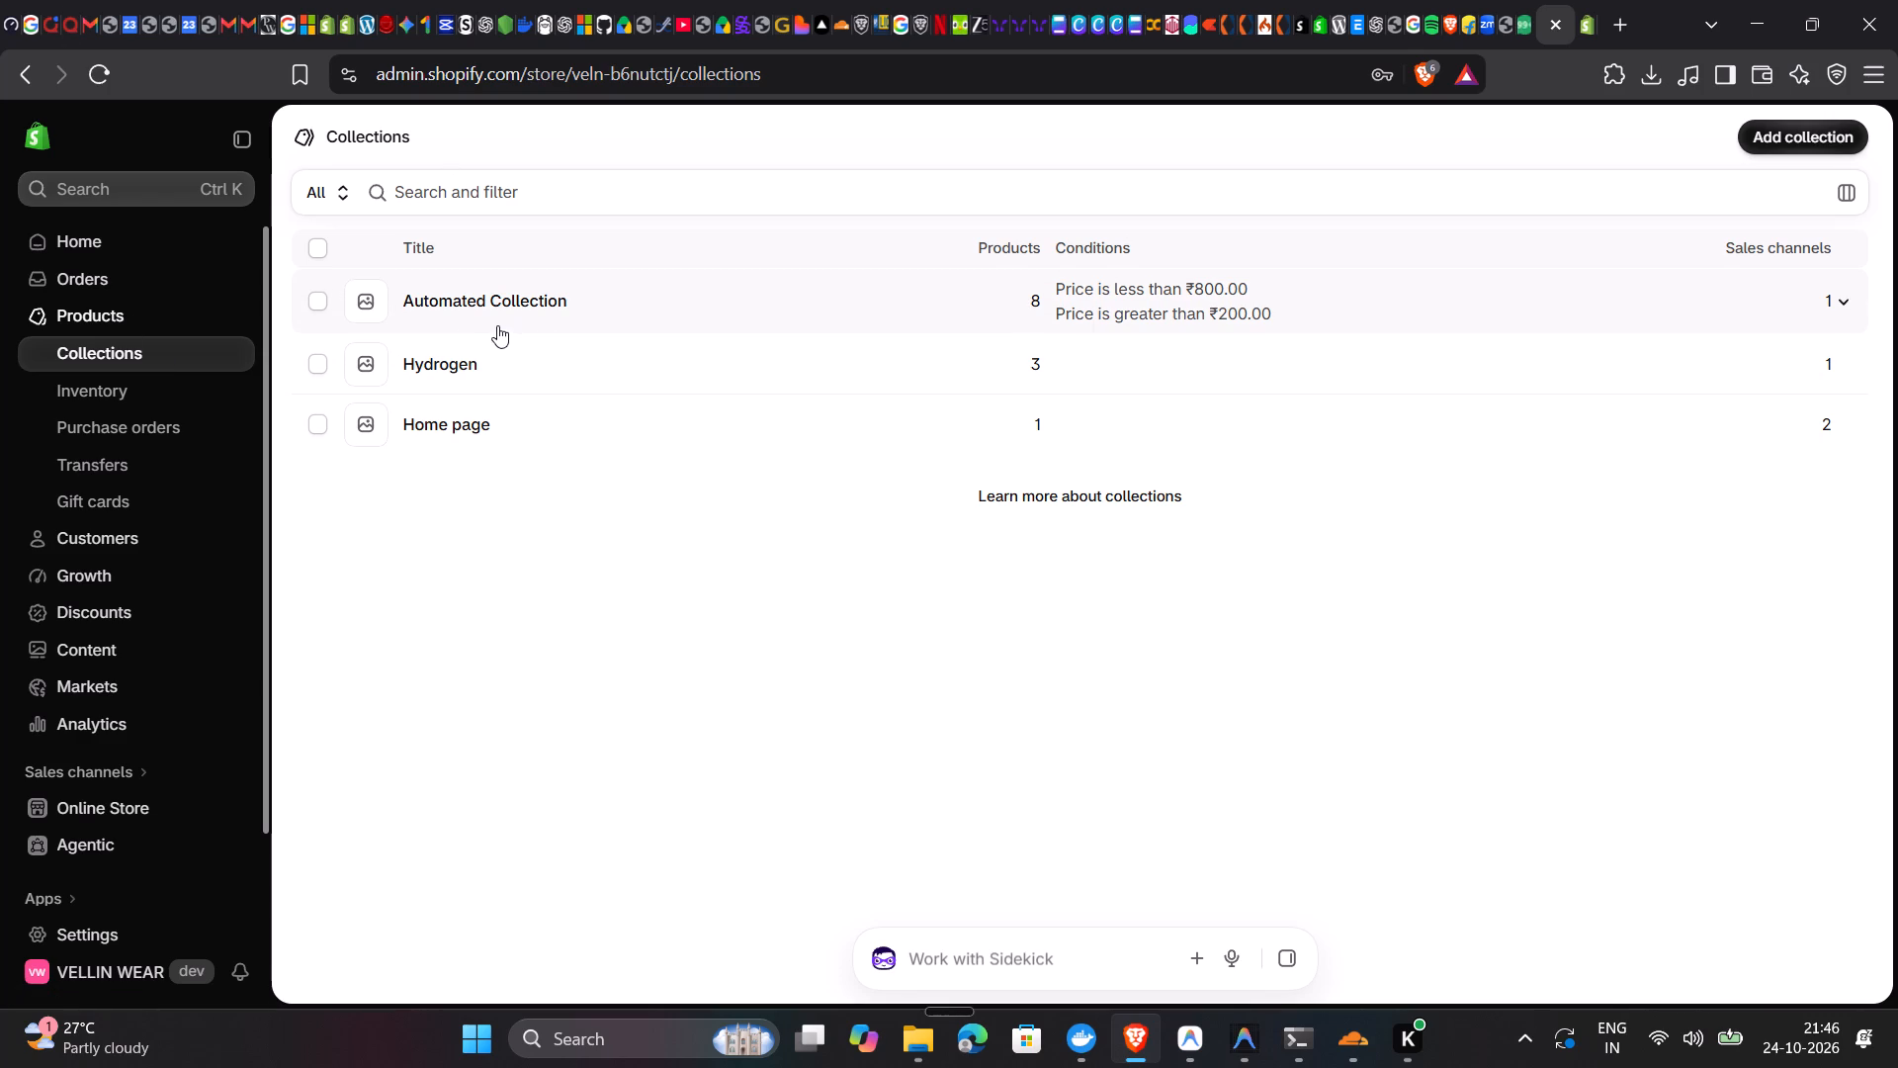
{"action": "left_click", "coordinate": [455, 326]}
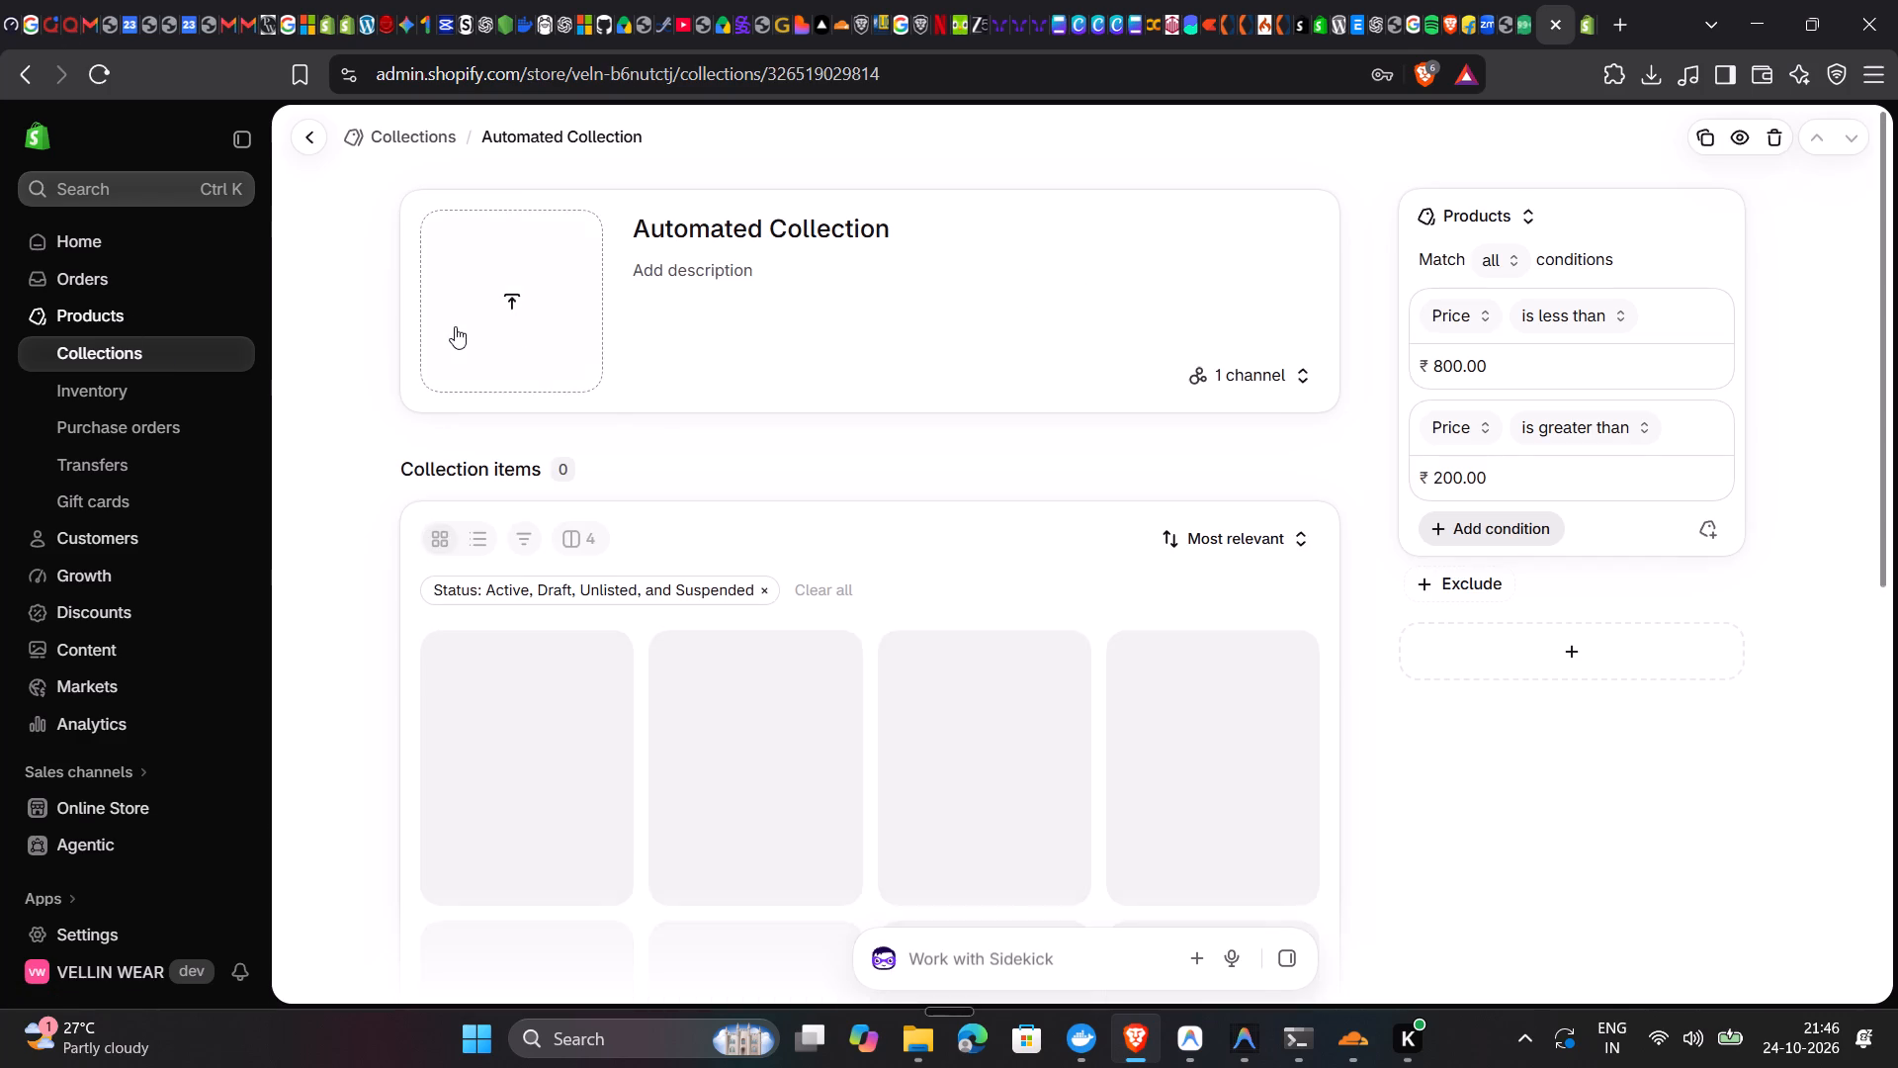
{"action": "scroll", "coordinate": [751, 523], "scroll_direction": "down", "scroll_amount": 1}
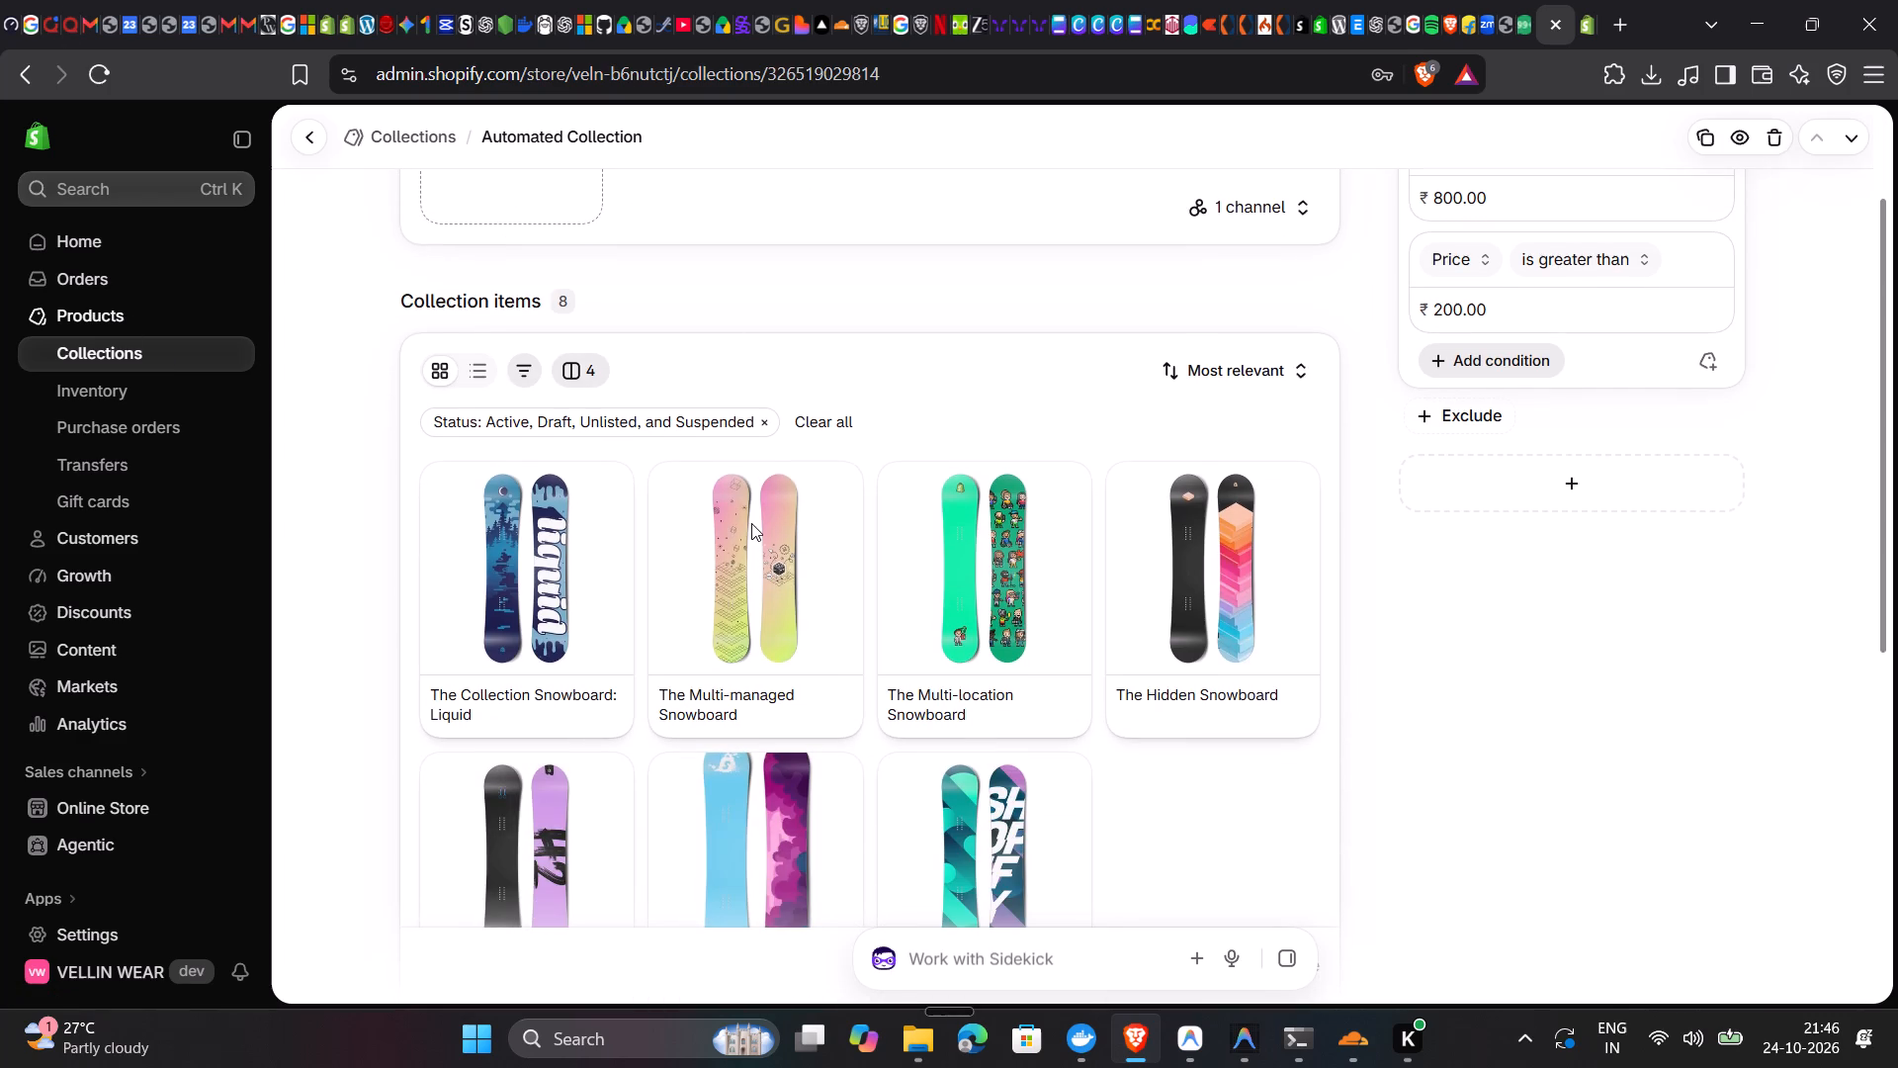
{"action": "scroll", "coordinate": [751, 523], "scroll_direction": "down", "scroll_amount": 2}
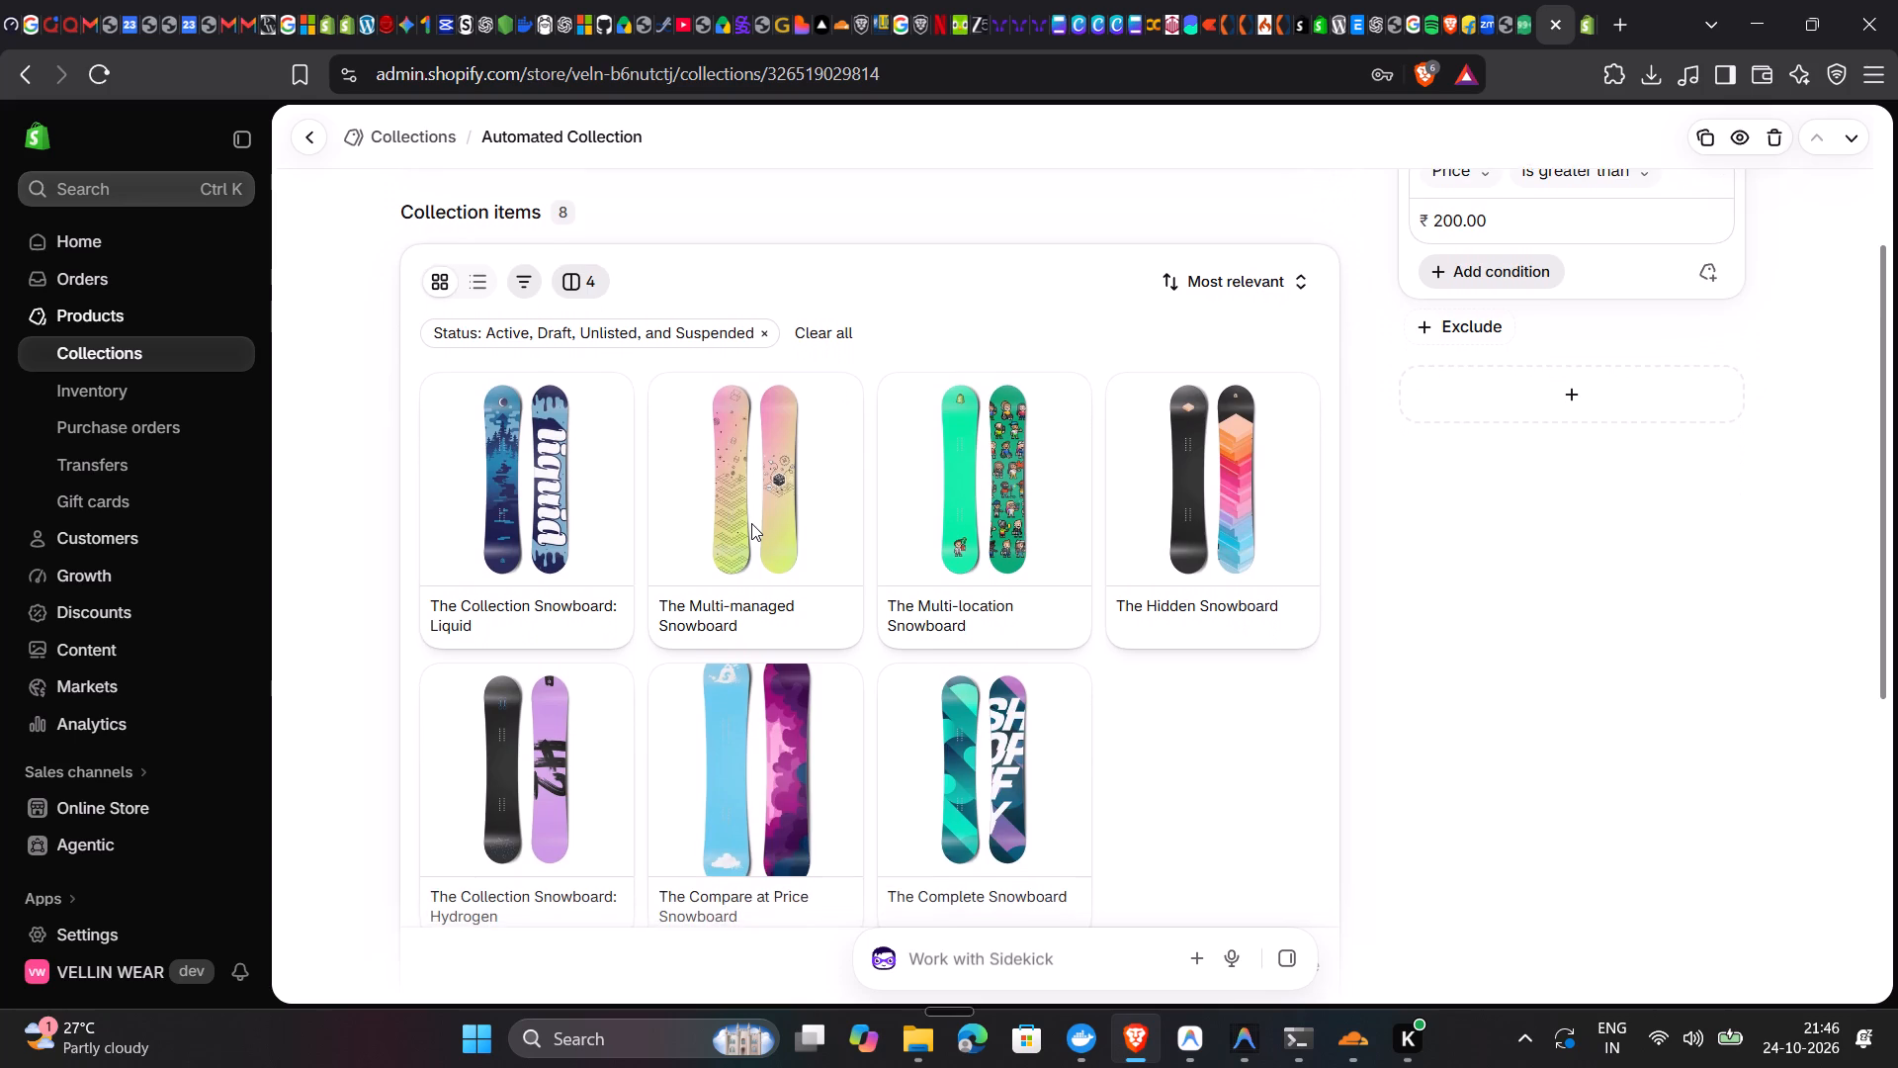
{"action": "scroll", "coordinate": [751, 523], "scroll_direction": "down", "scroll_amount": 4}
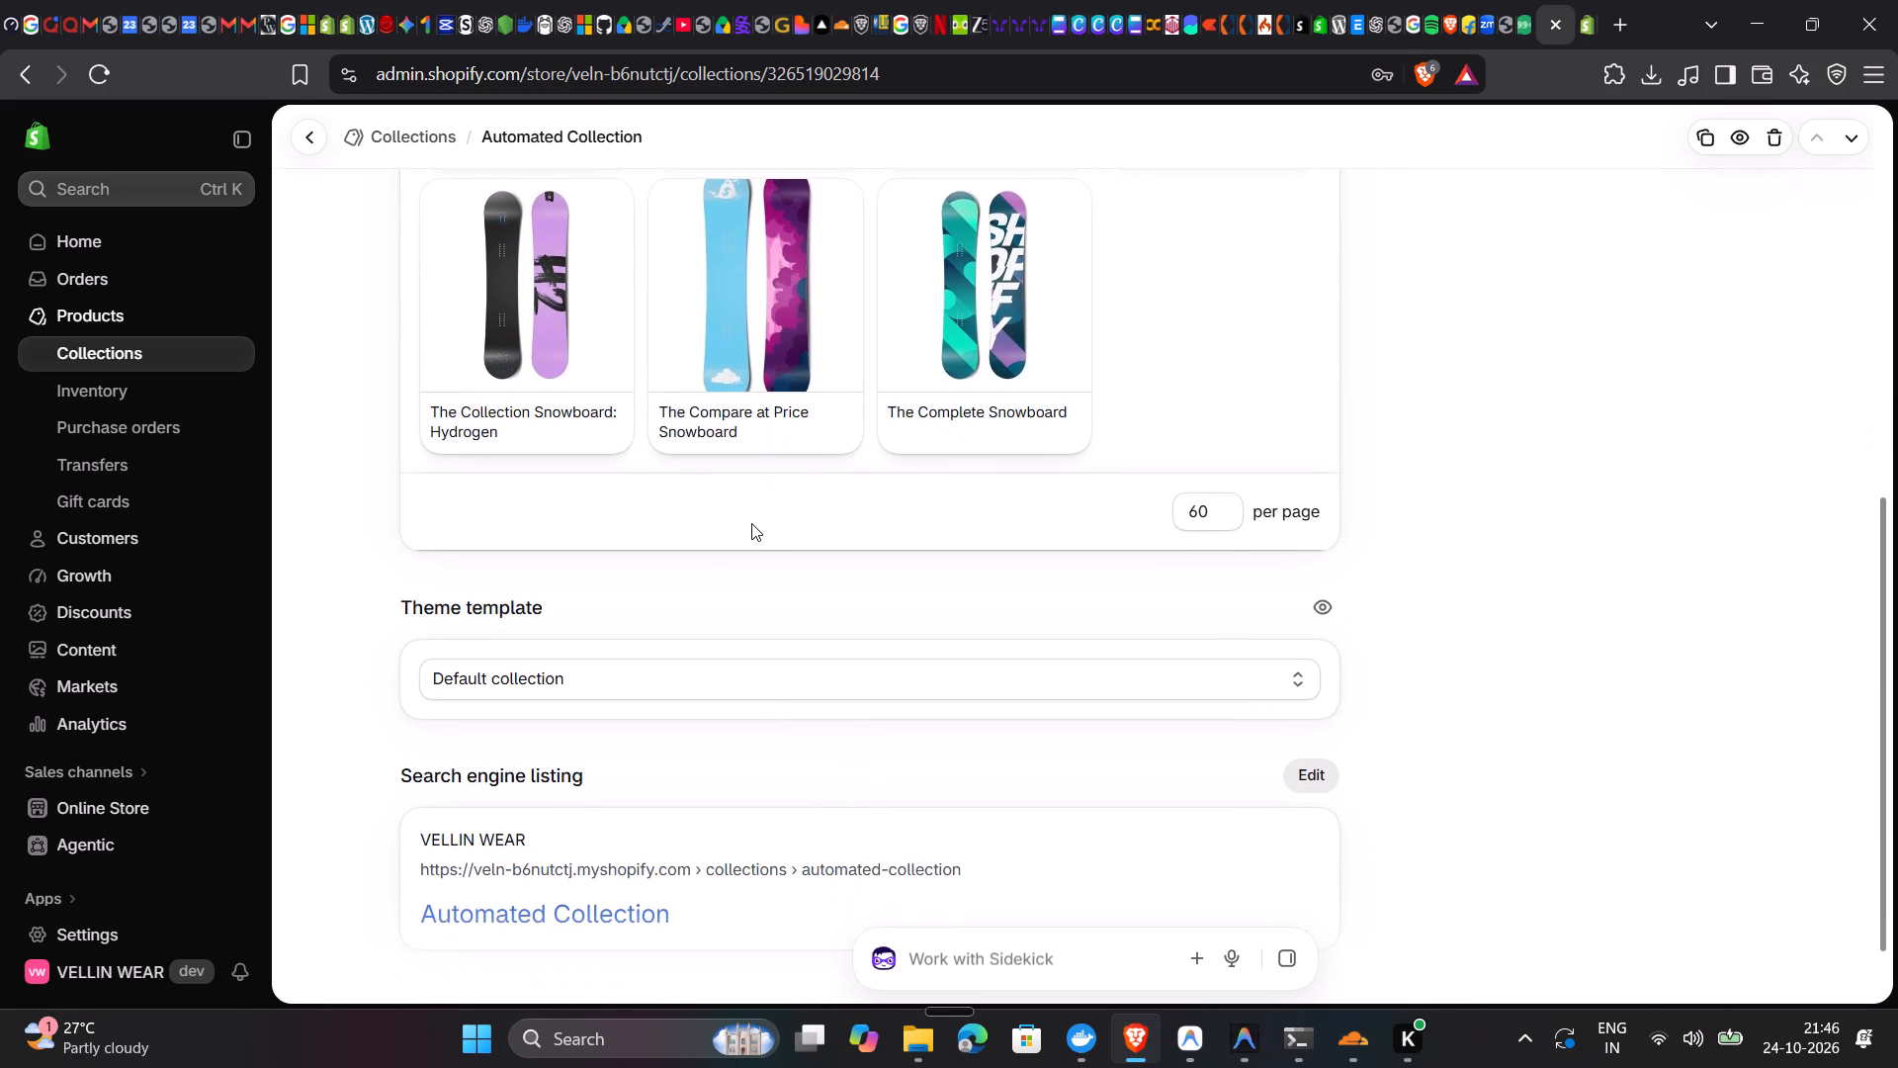
{"action": "scroll", "coordinate": [751, 523], "scroll_direction": "up", "scroll_amount": 1}
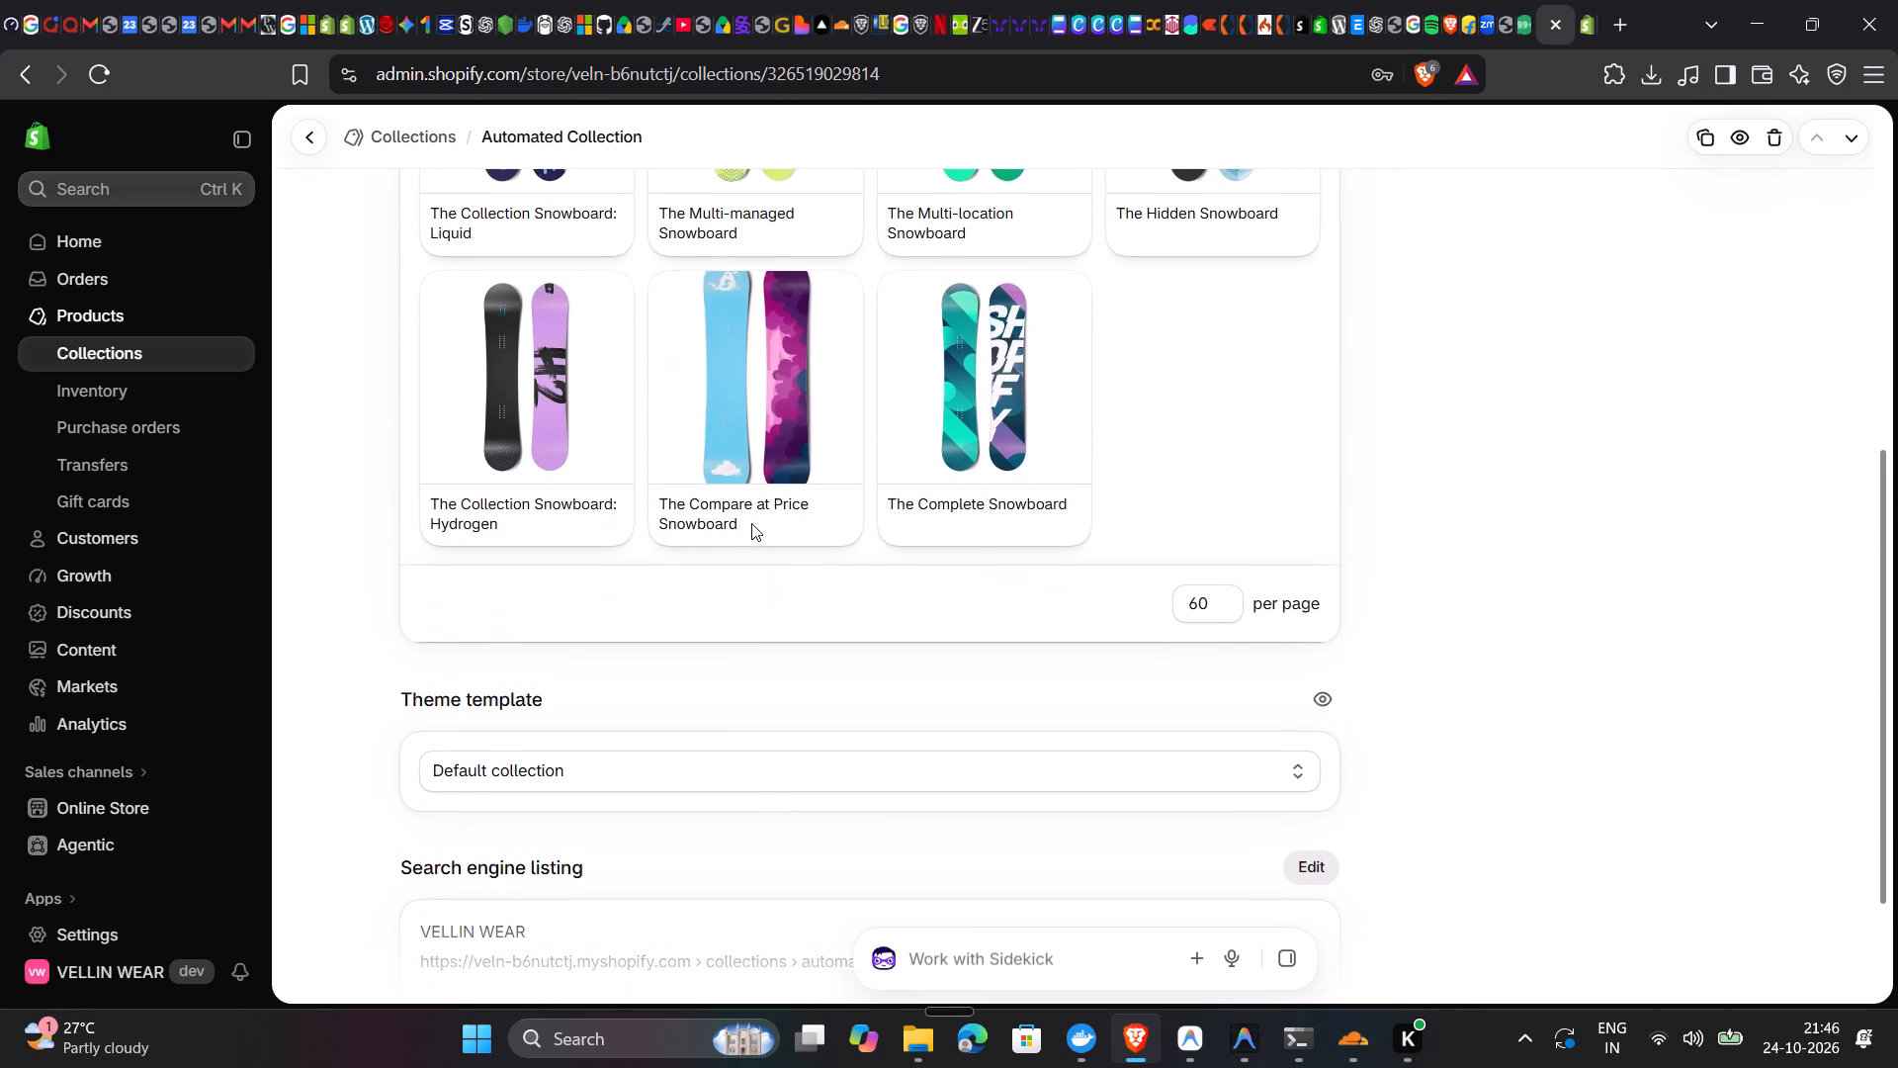
{"action": "scroll", "coordinate": [751, 523], "scroll_direction": "up", "scroll_amount": 2}
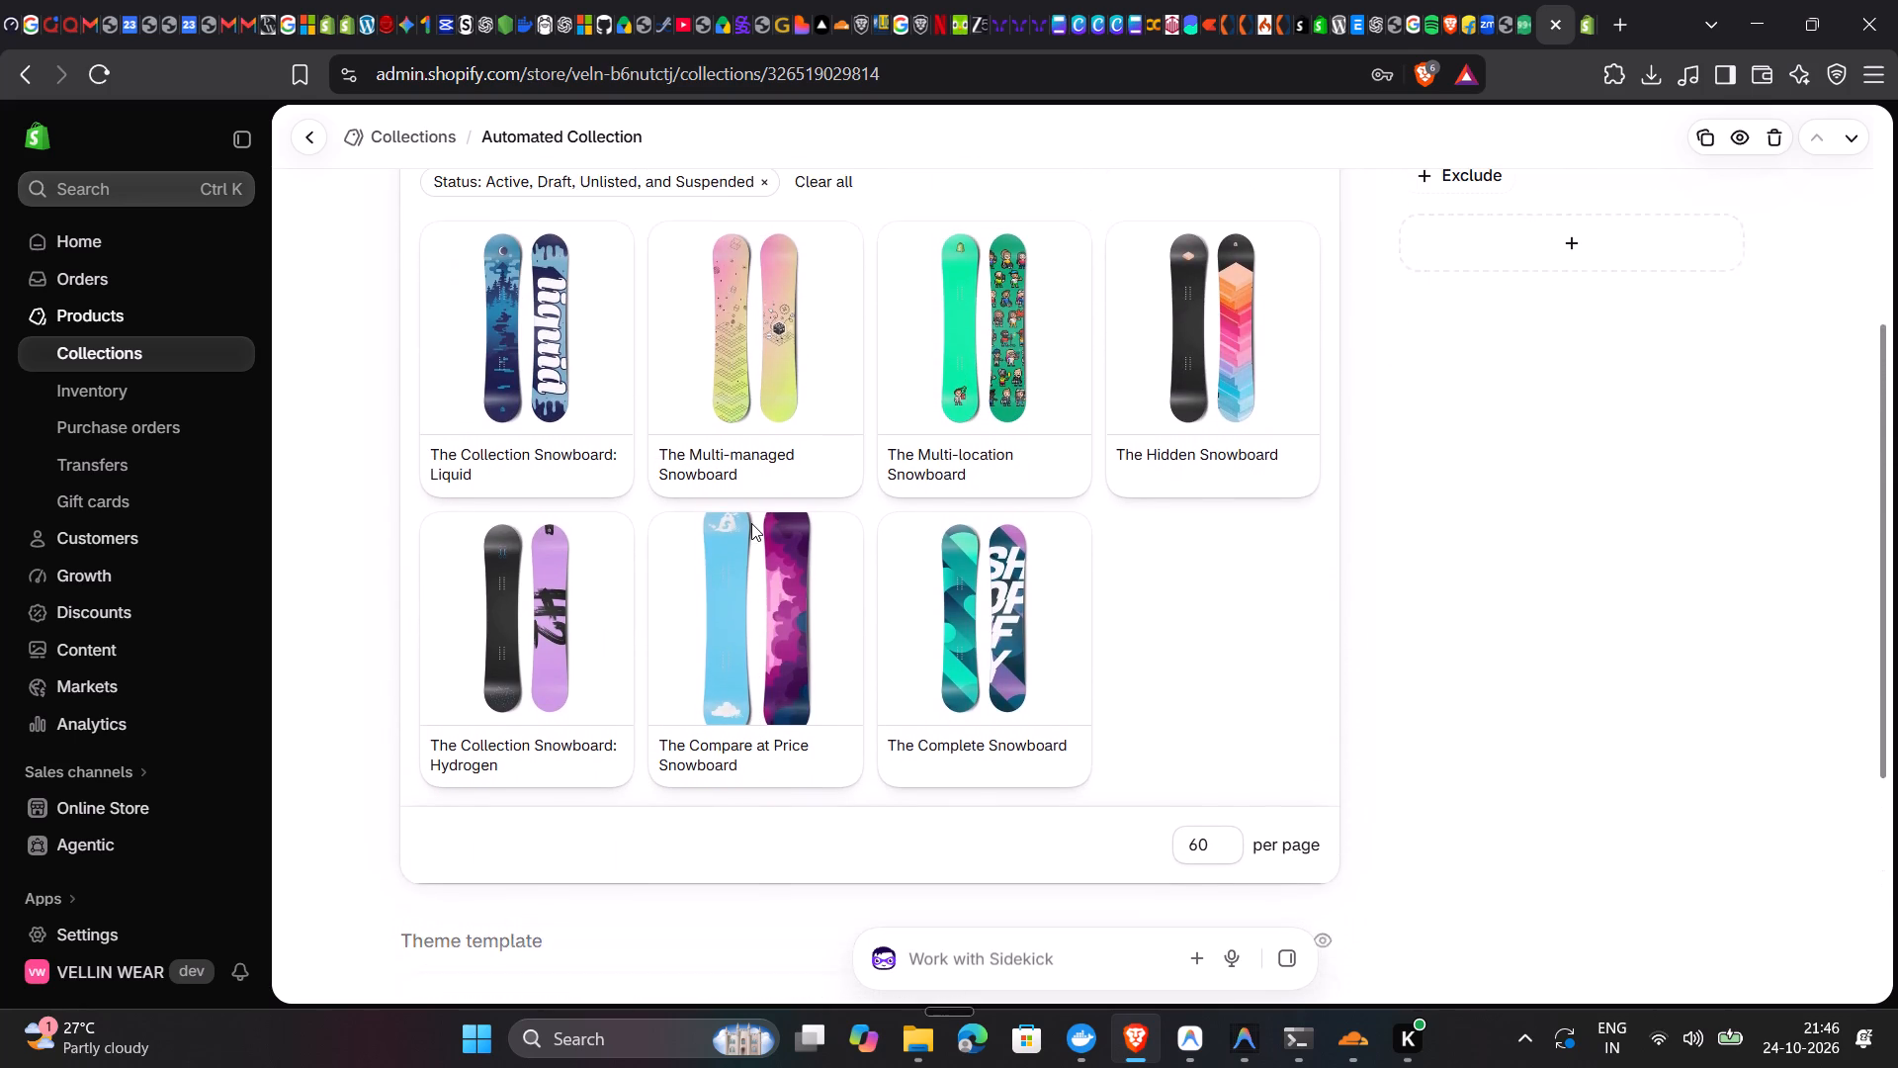
{"action": "scroll", "coordinate": [751, 523], "scroll_direction": "up", "scroll_amount": 1}
{"action": "scroll", "coordinate": [751, 523], "scroll_direction": "left", "scroll_amount": 1}
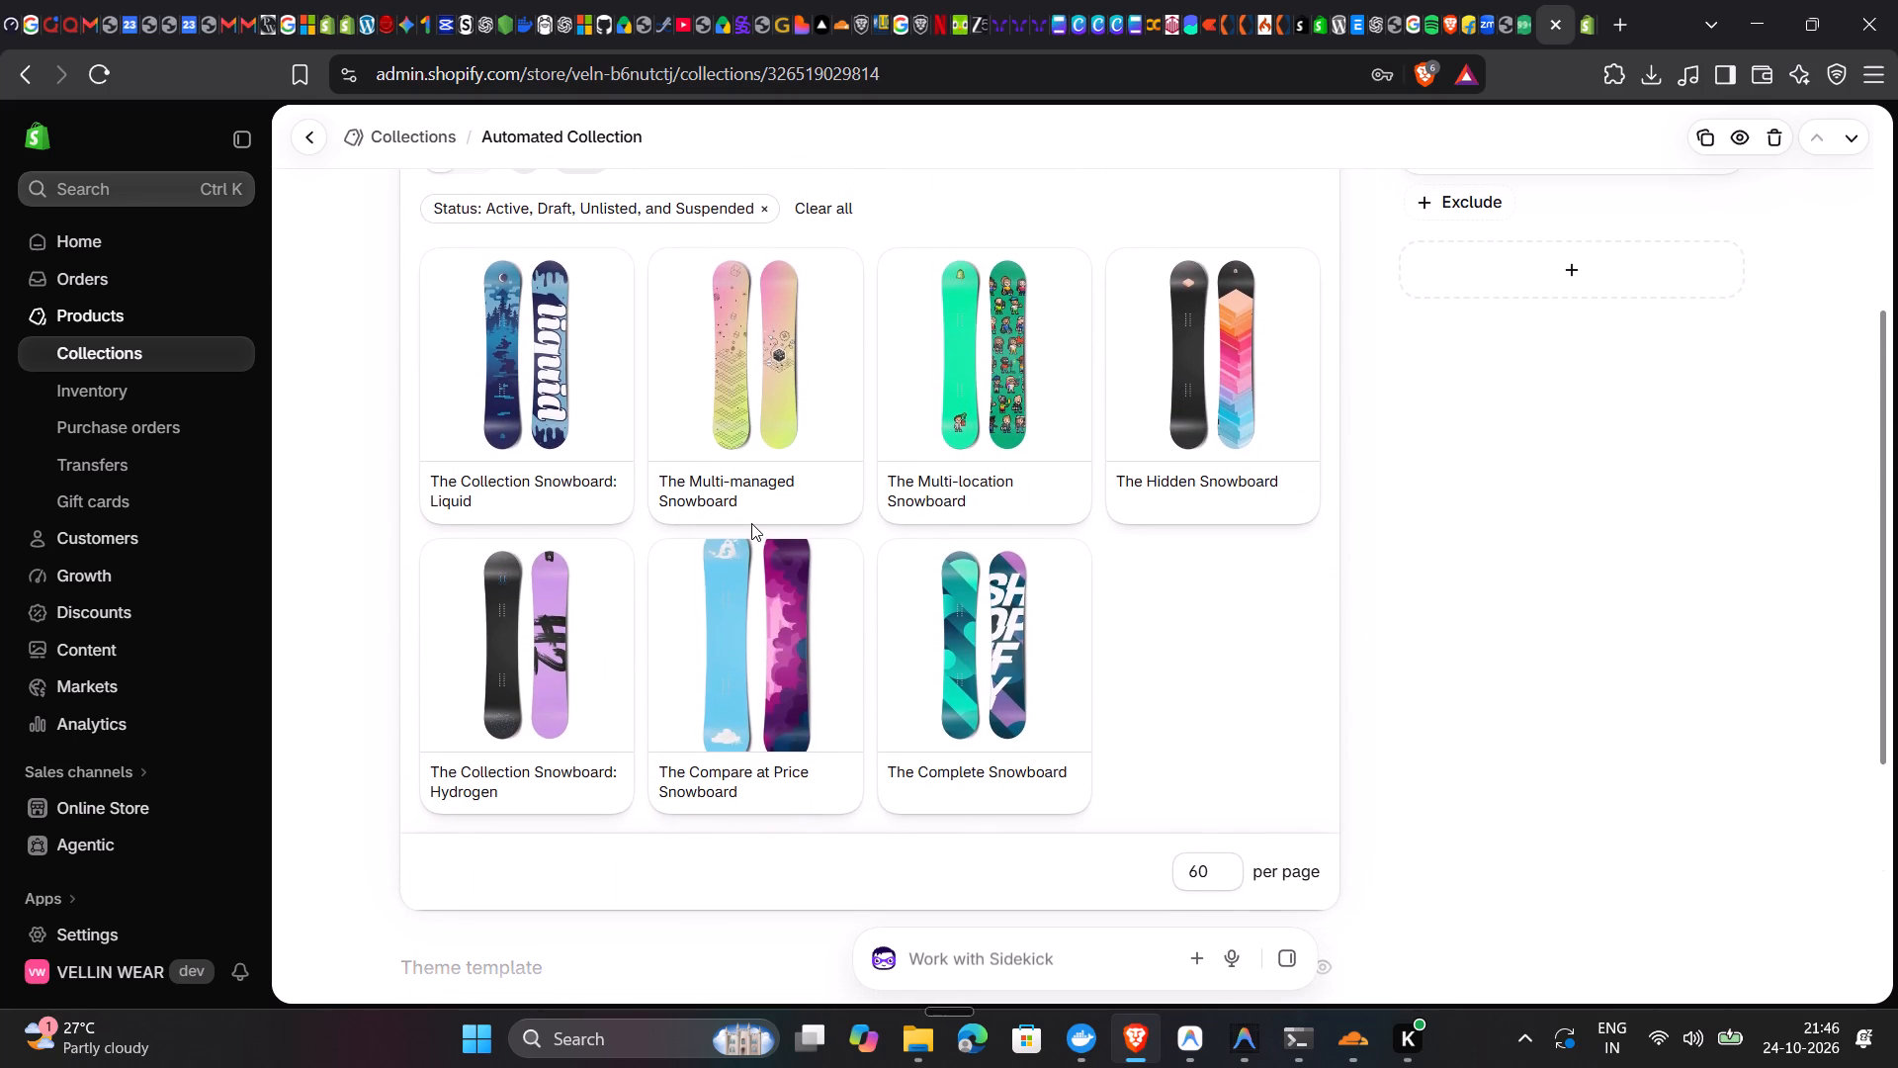
{"action": "scroll", "coordinate": [751, 523], "scroll_direction": "down", "scroll_amount": 5}
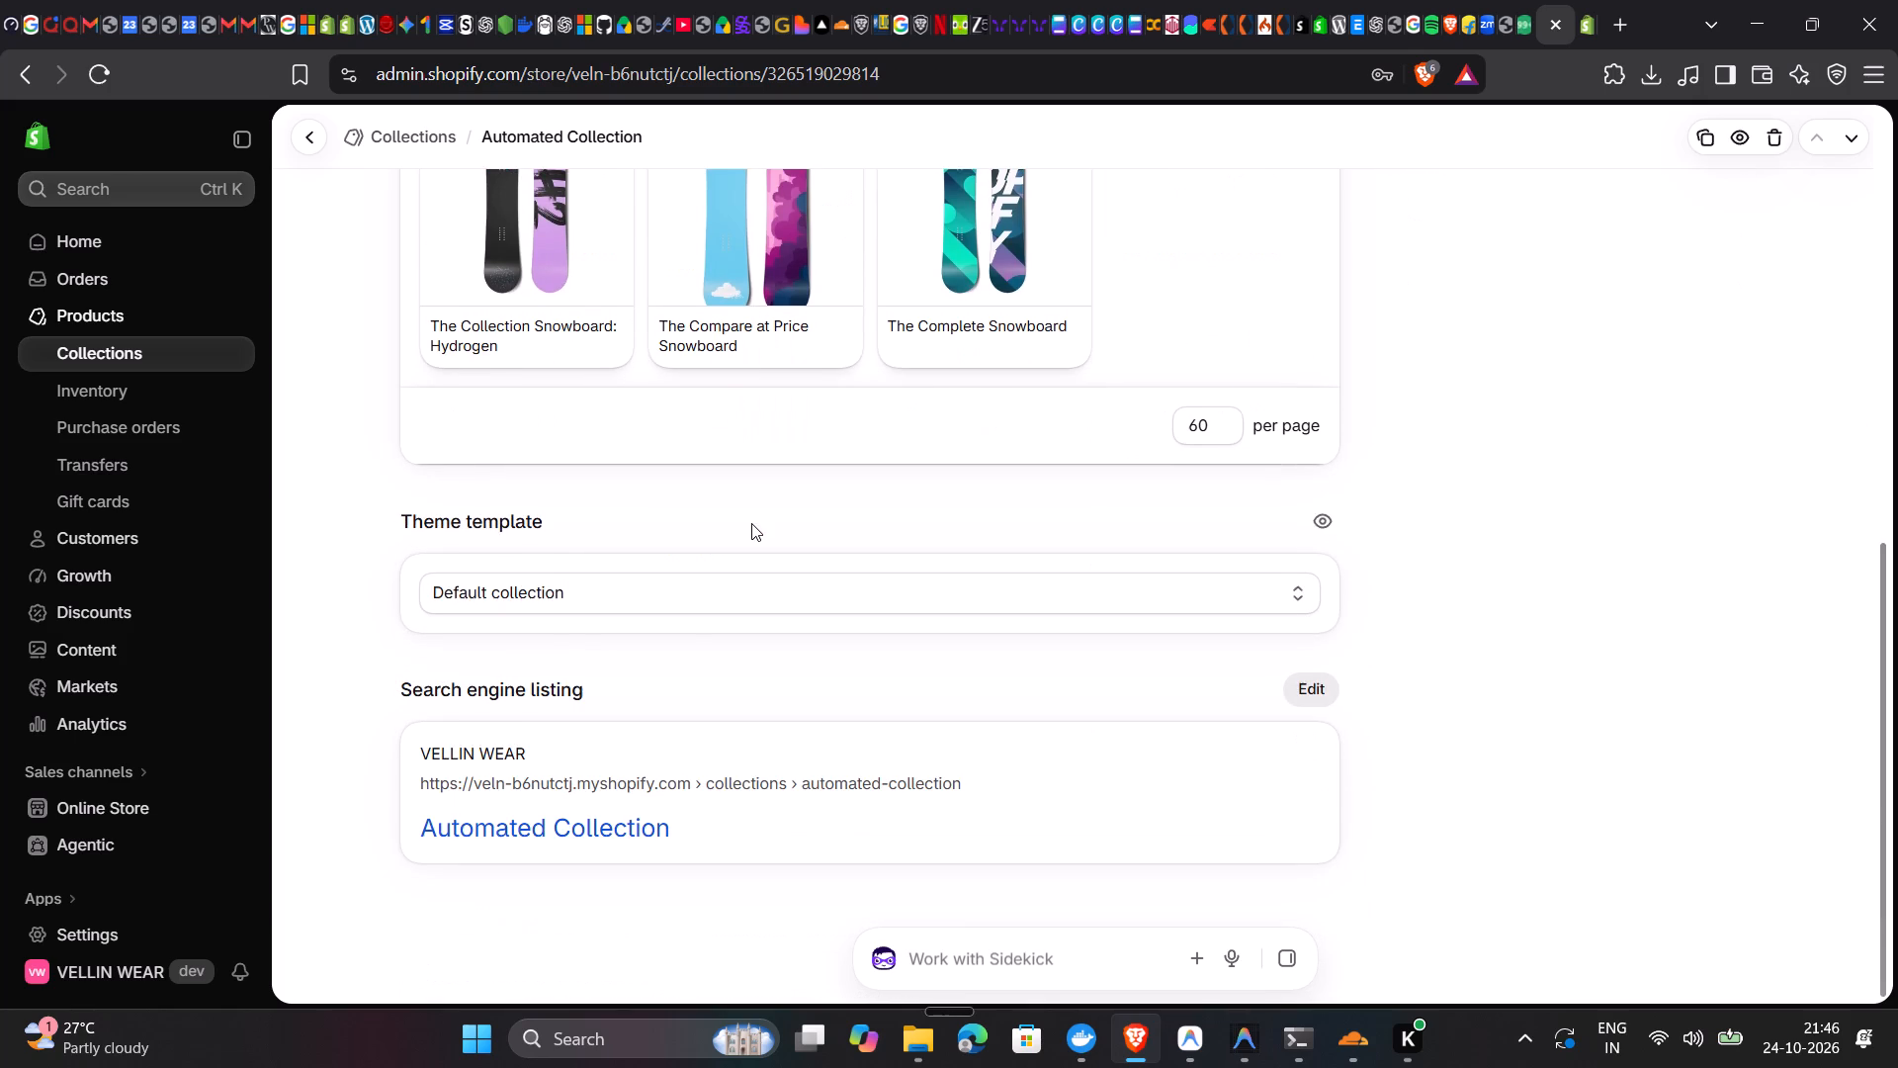
{"action": "left_click", "coordinate": [510, 836]}
{"action": "scroll", "coordinate": [510, 836], "scroll_direction": "up", "scroll_amount": 7}
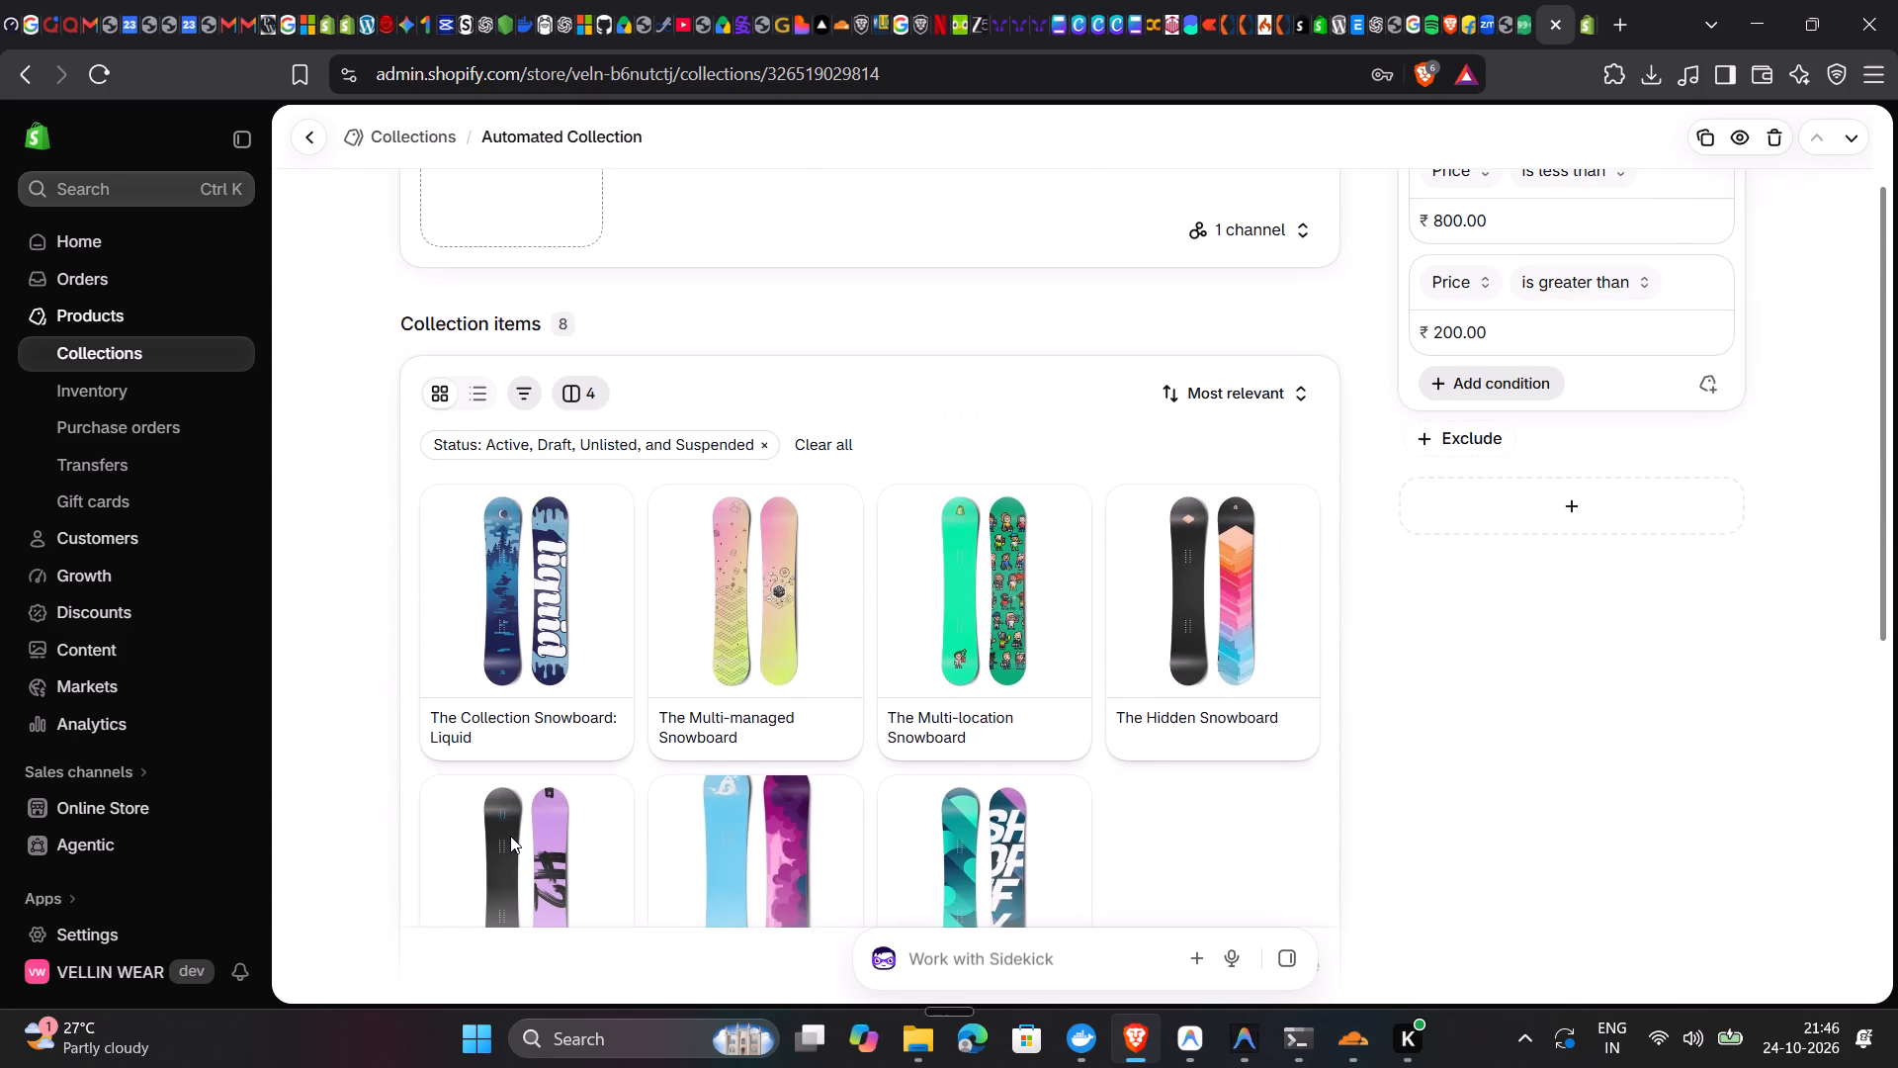
Compare the Automated Collection's items in list and grid layouts, check the status filter options, and return to the collections overview.
{"action": "left_click", "coordinate": [478, 546]}
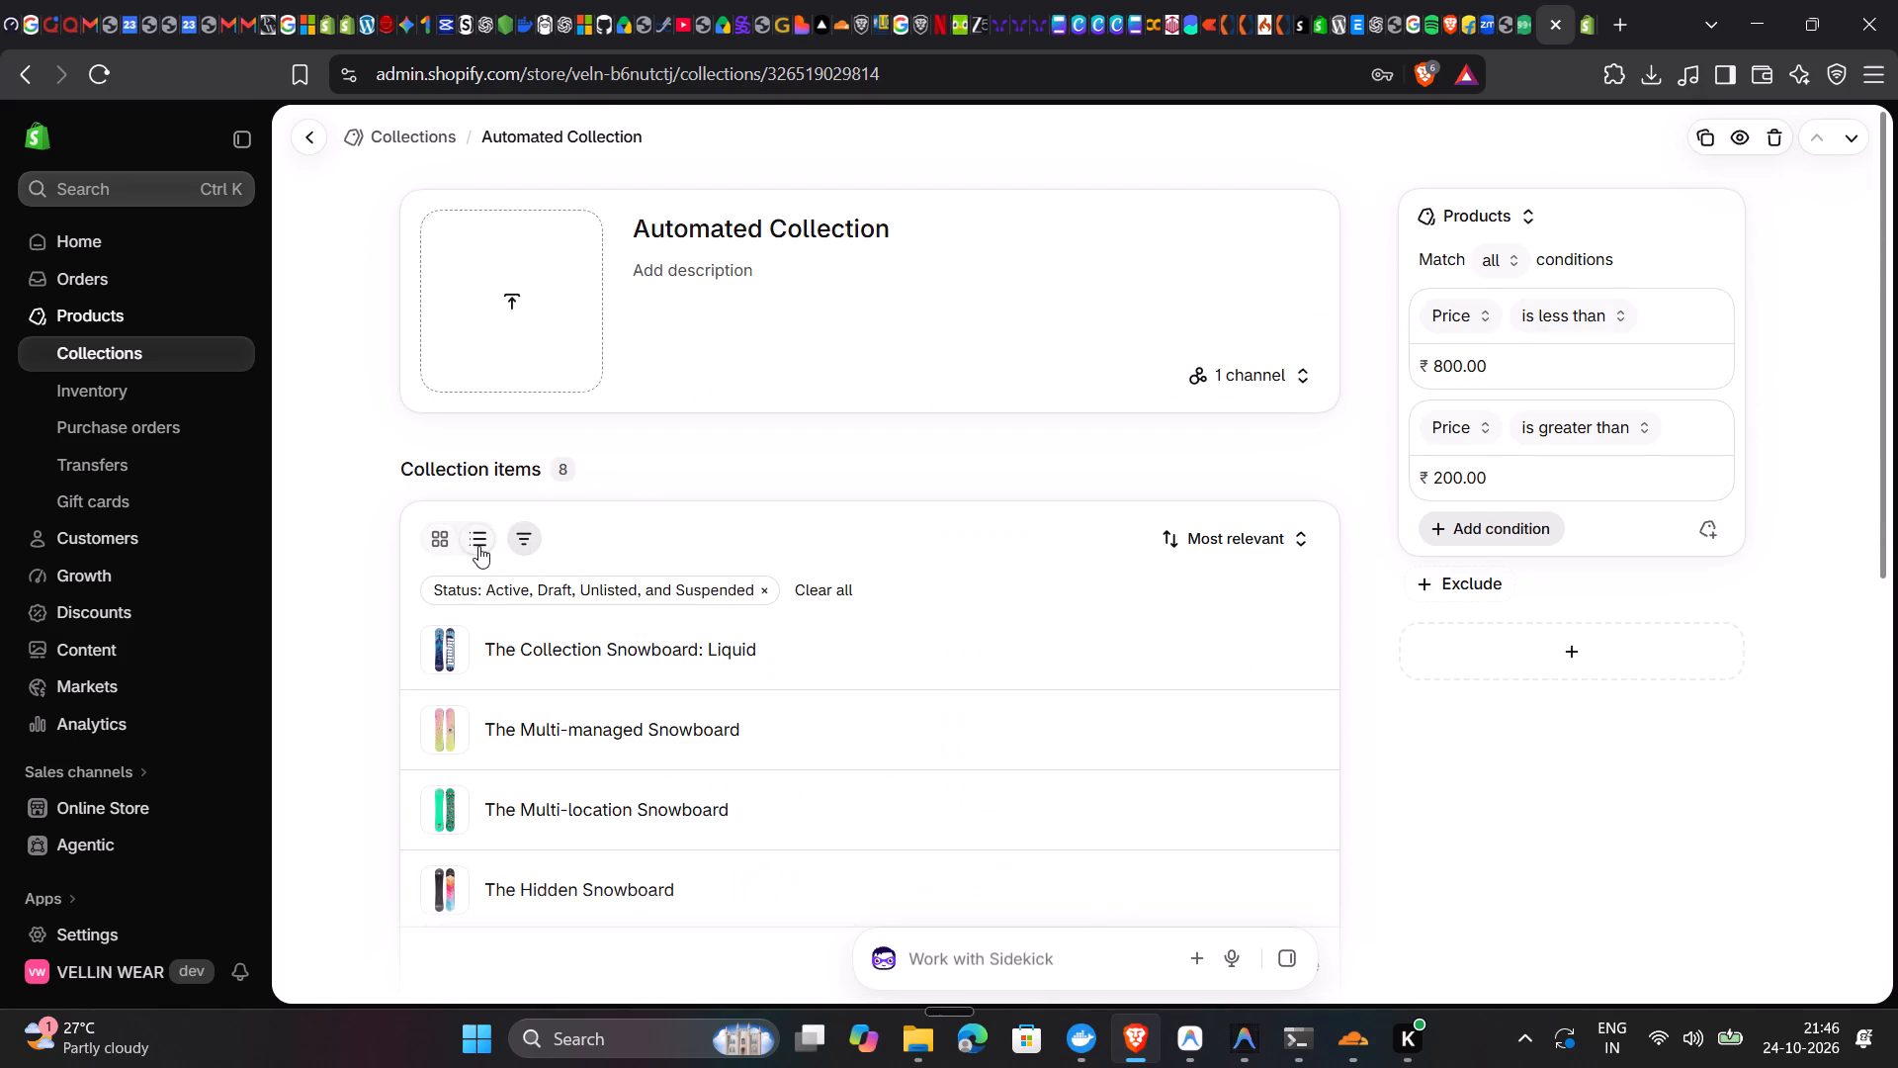
{"action": "left_click", "coordinate": [526, 538]}
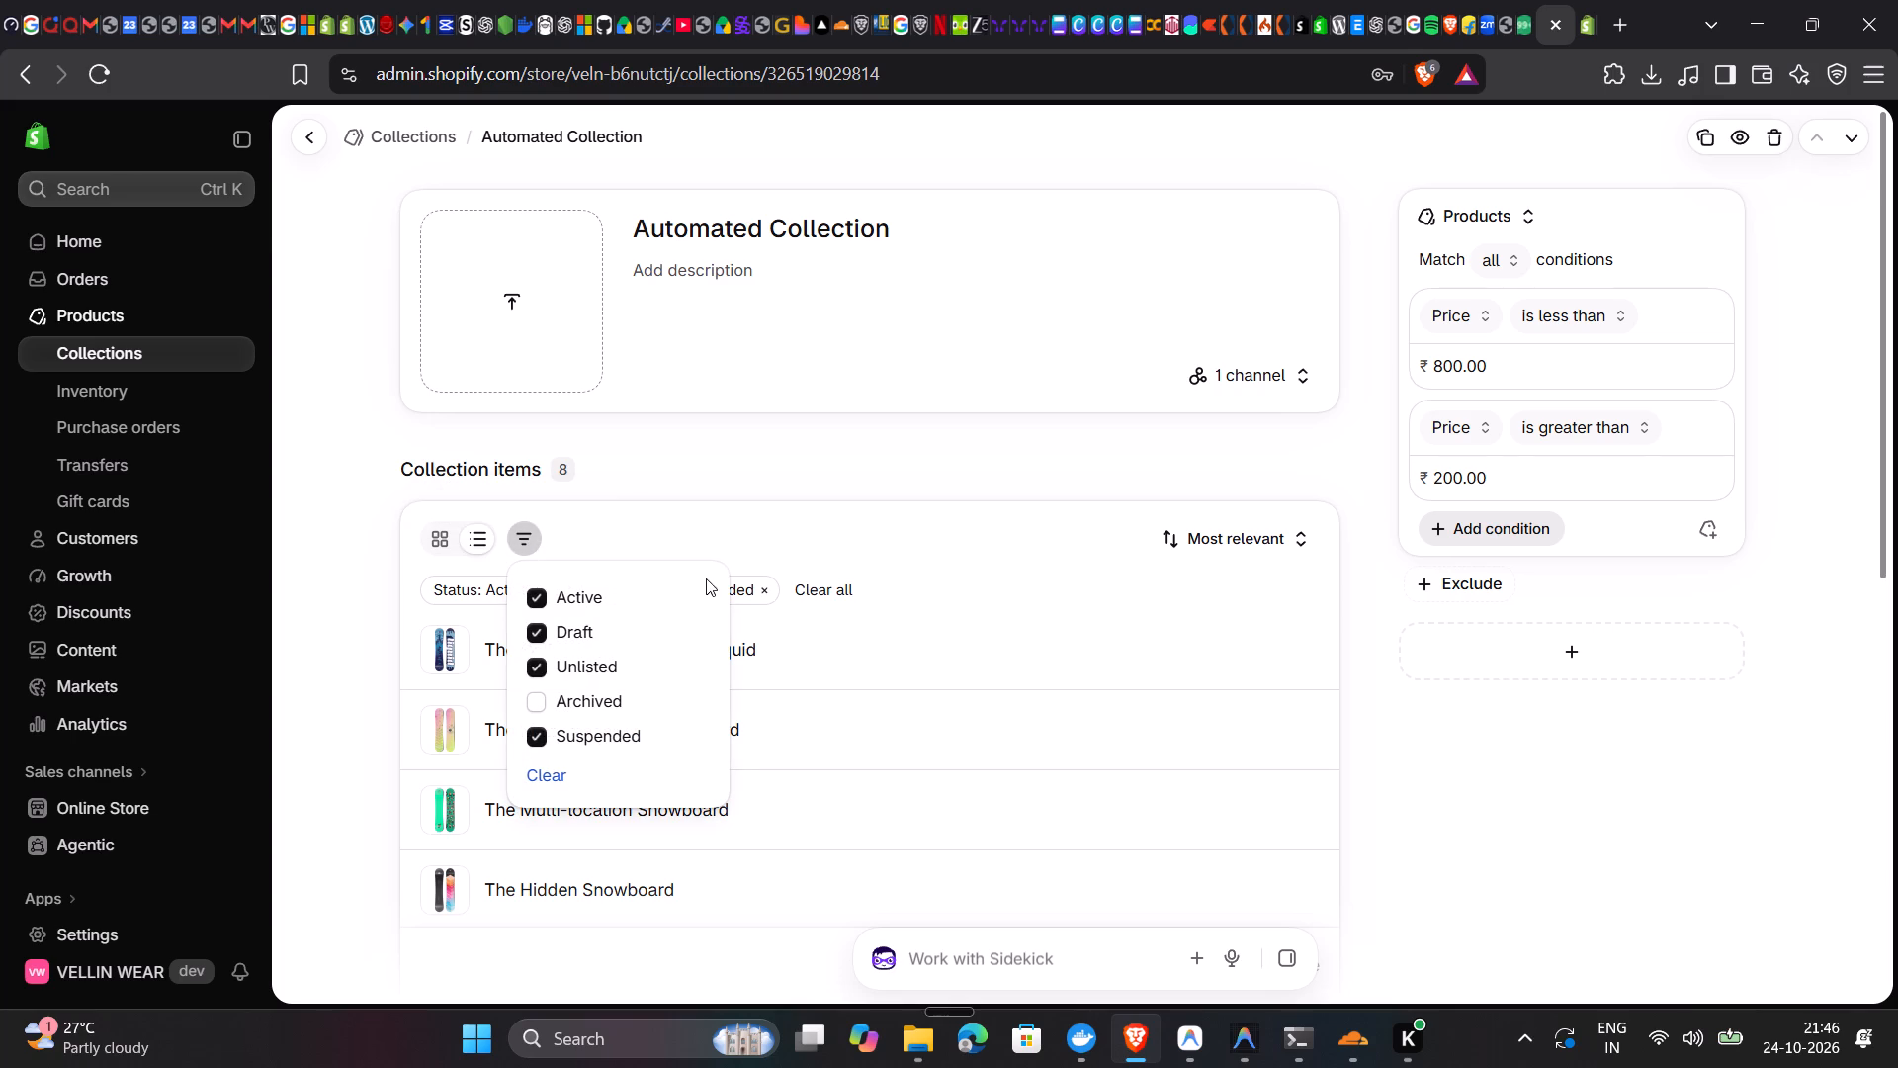
{"action": "left_click", "coordinate": [705, 541]}
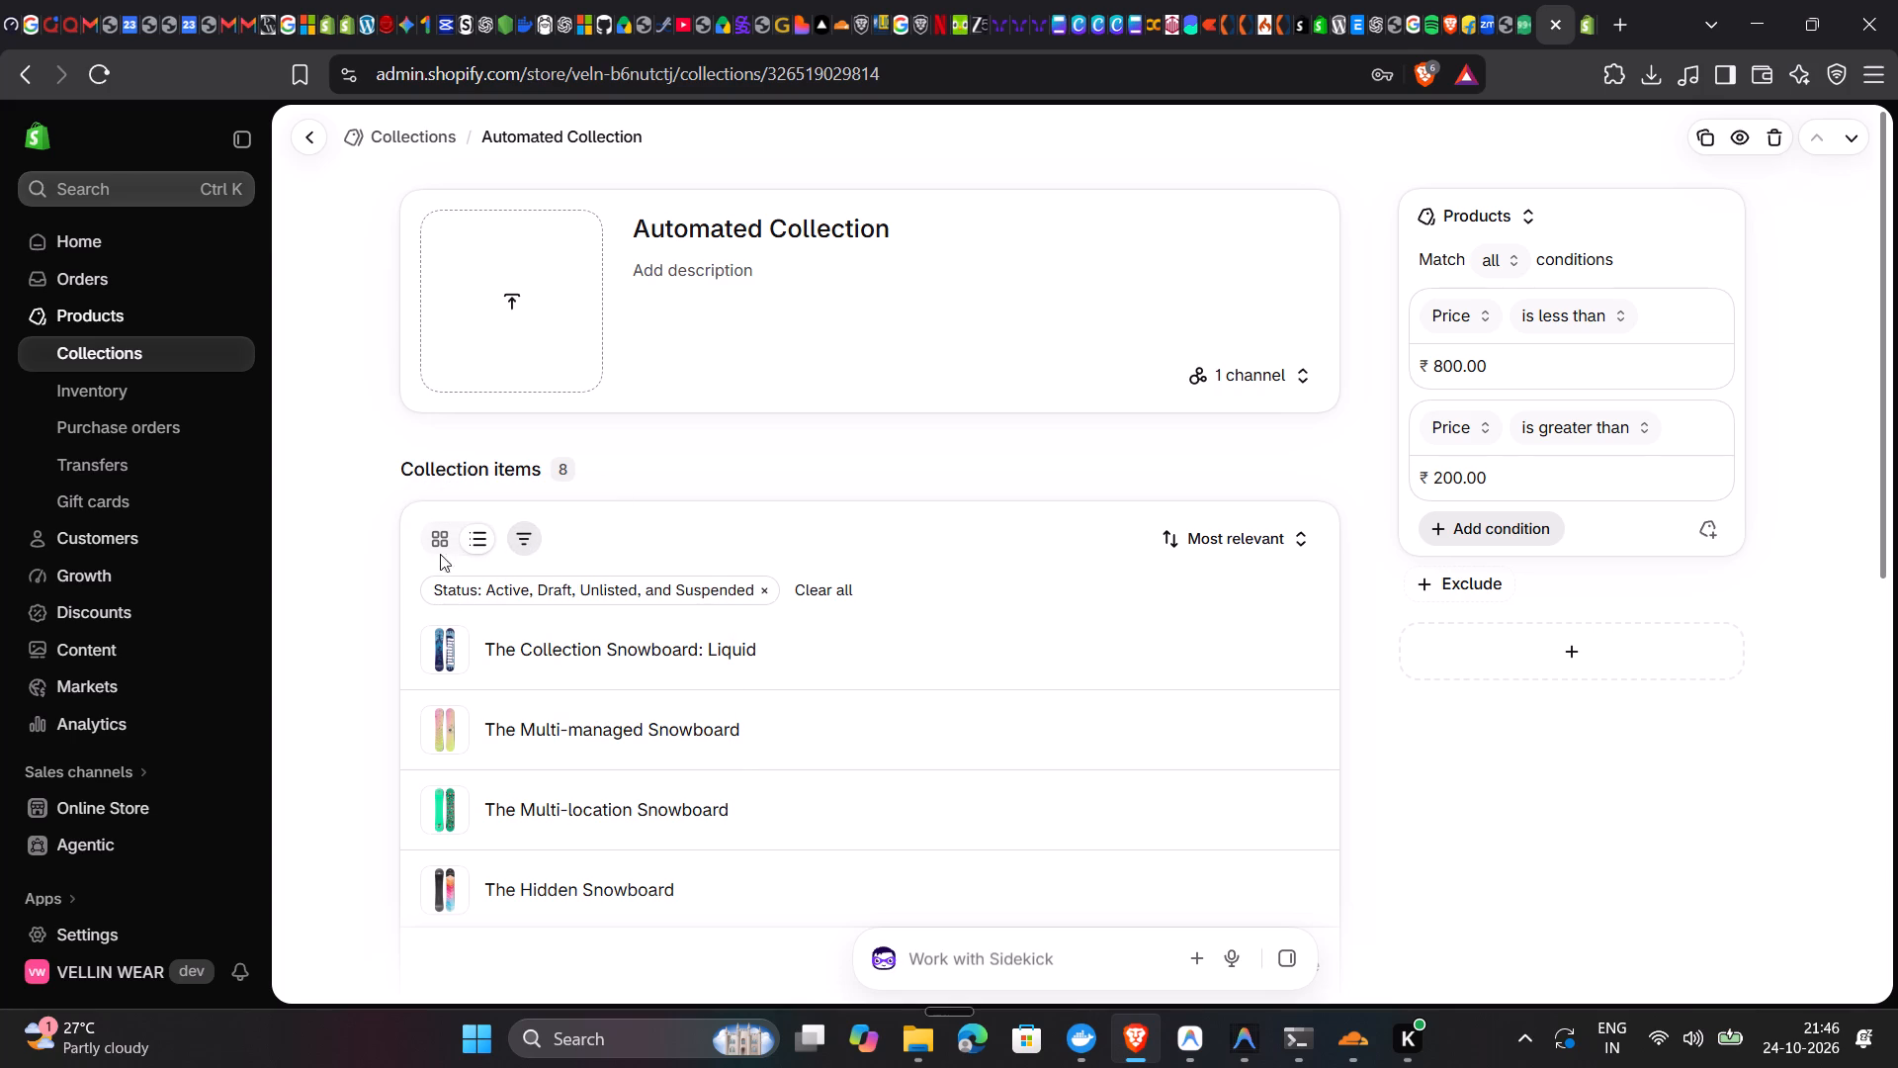
{"action": "left_click", "coordinate": [440, 539]}
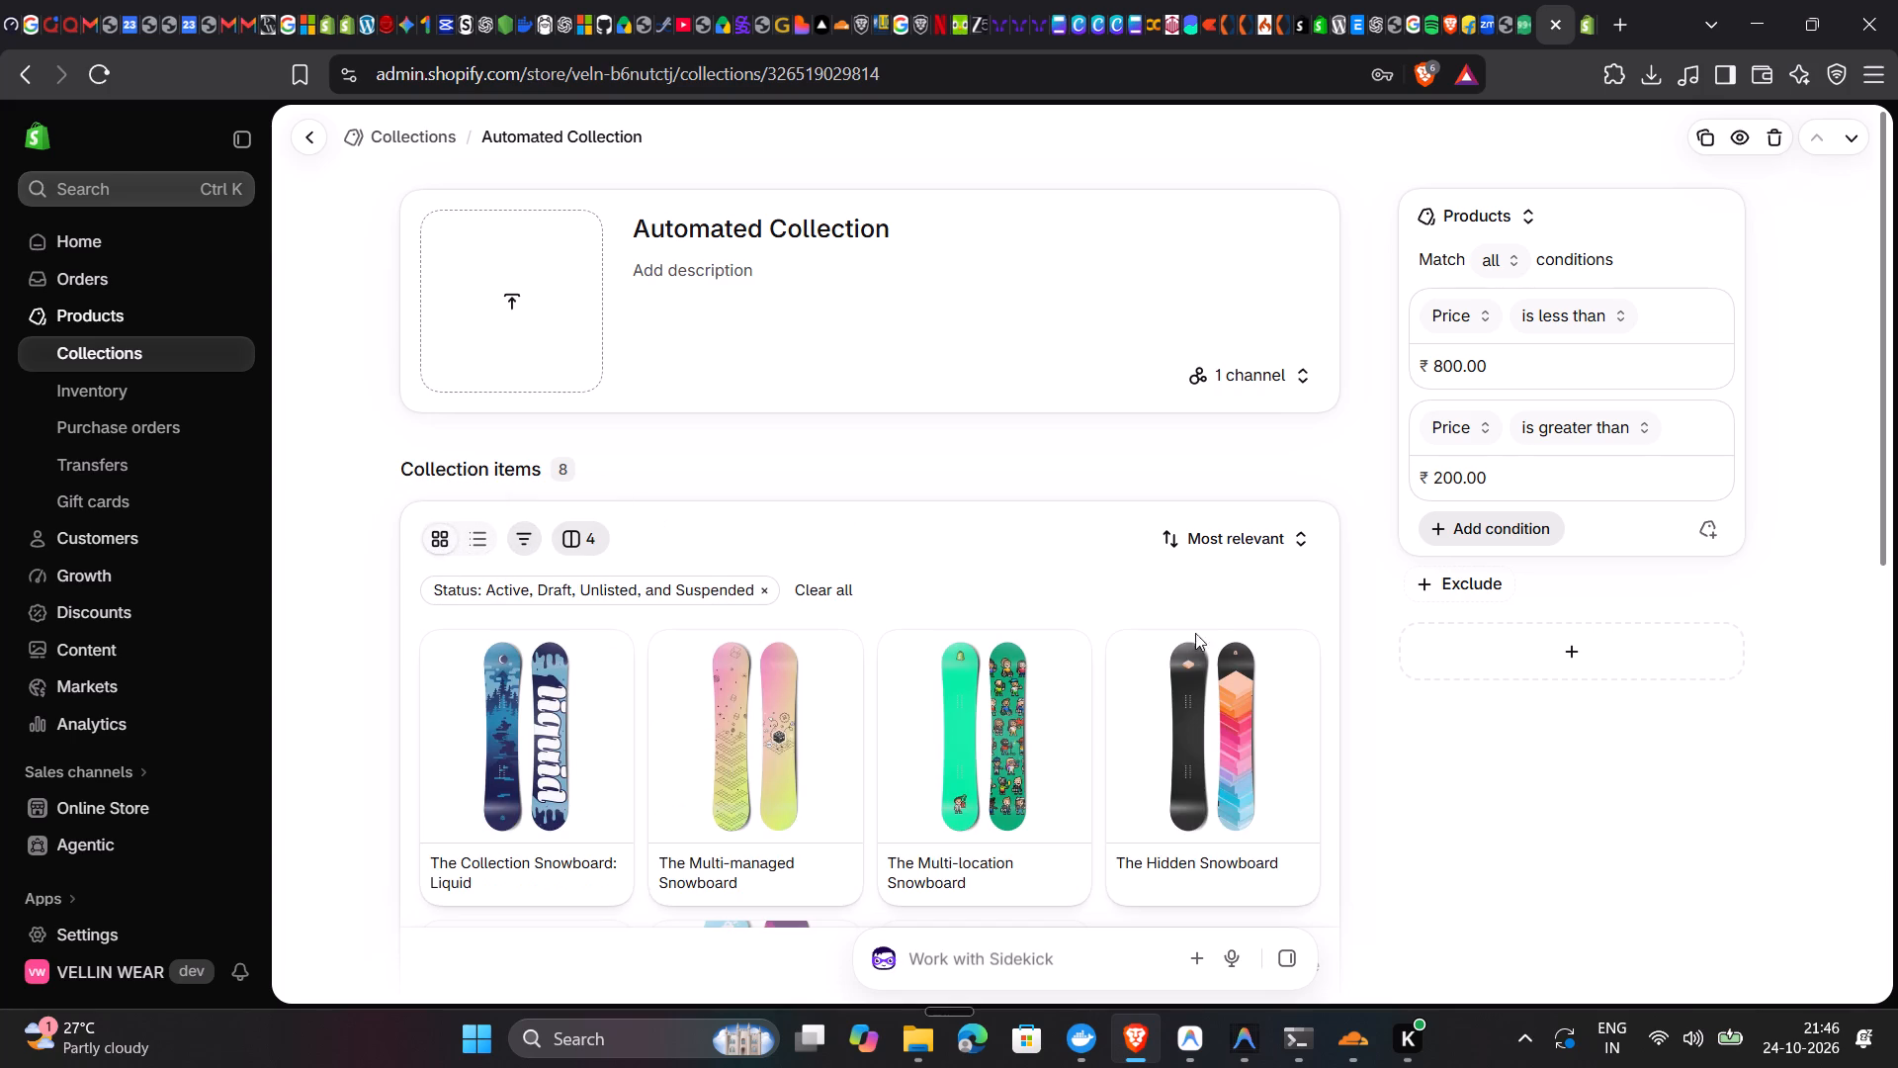
{"action": "scroll", "coordinate": [1199, 740], "scroll_direction": "down", "scroll_amount": 2}
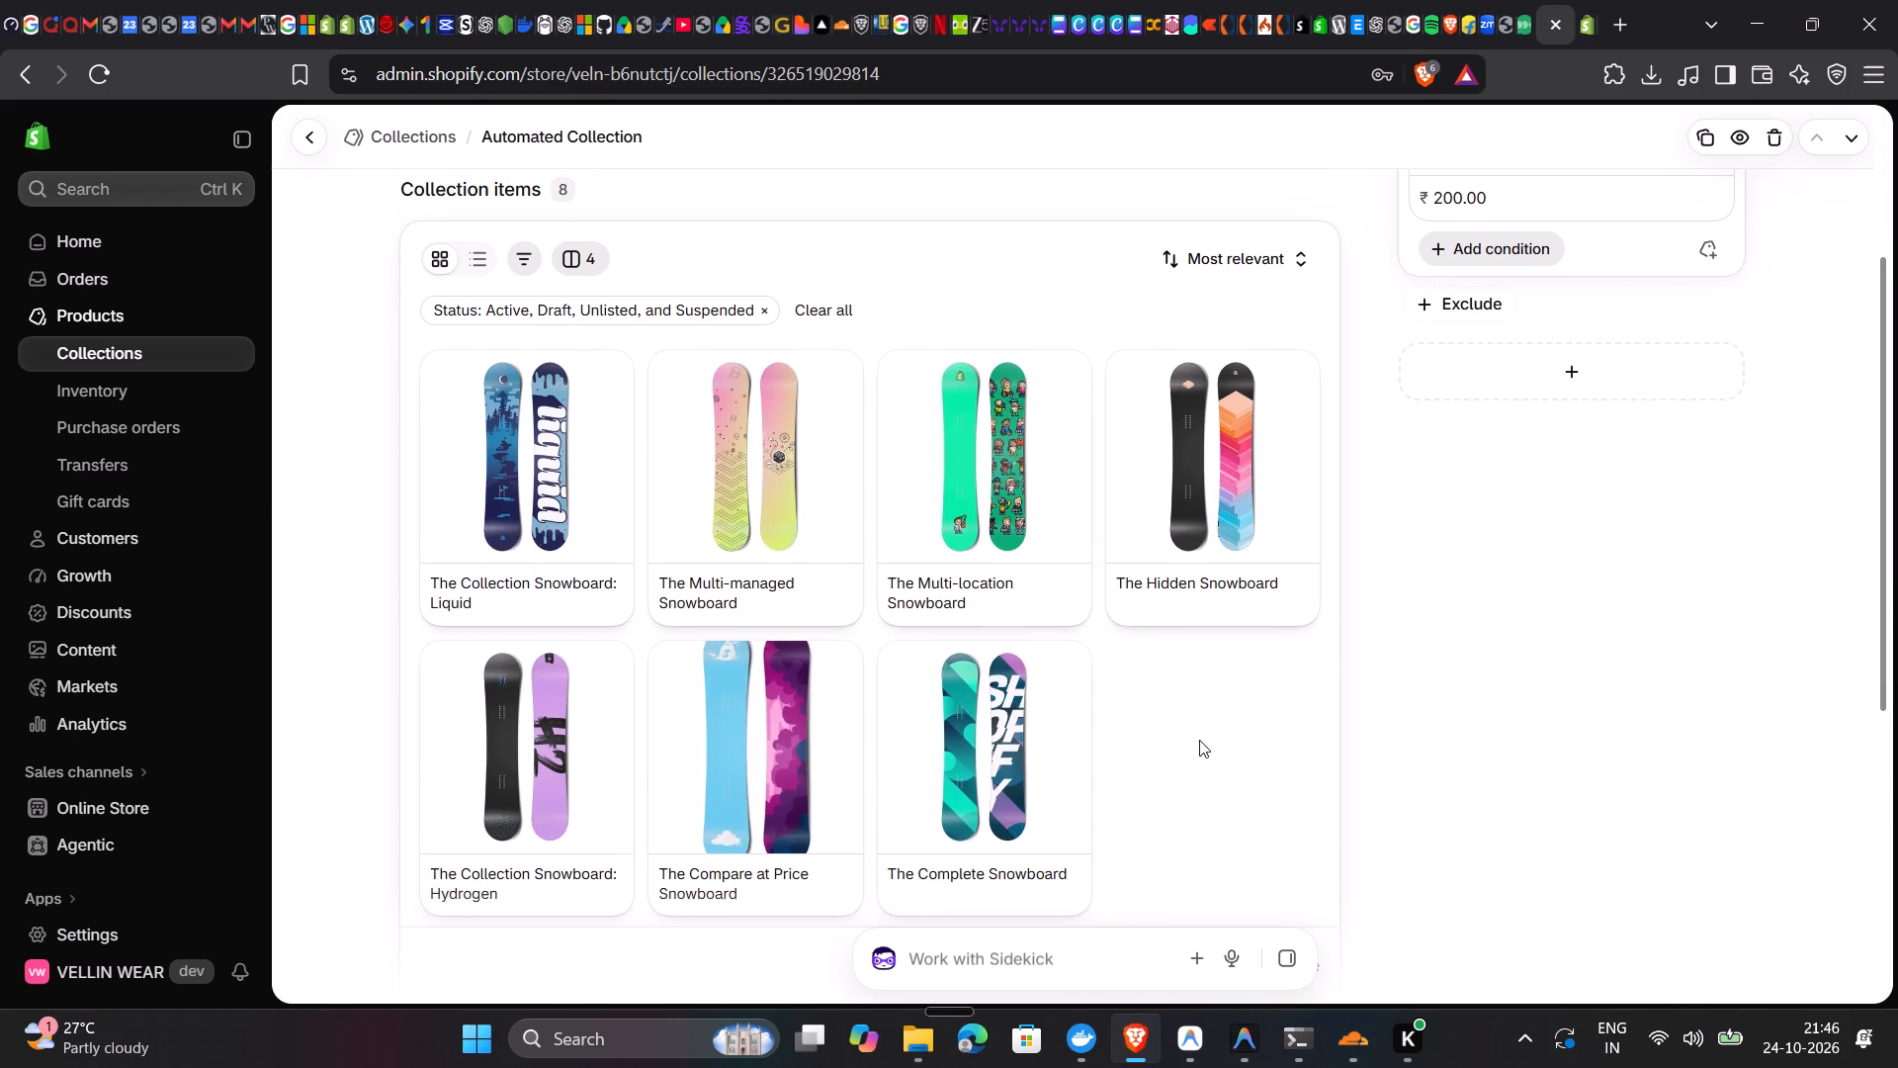
{"action": "scroll", "coordinate": [1199, 740], "scroll_direction": "up", "scroll_amount": 2}
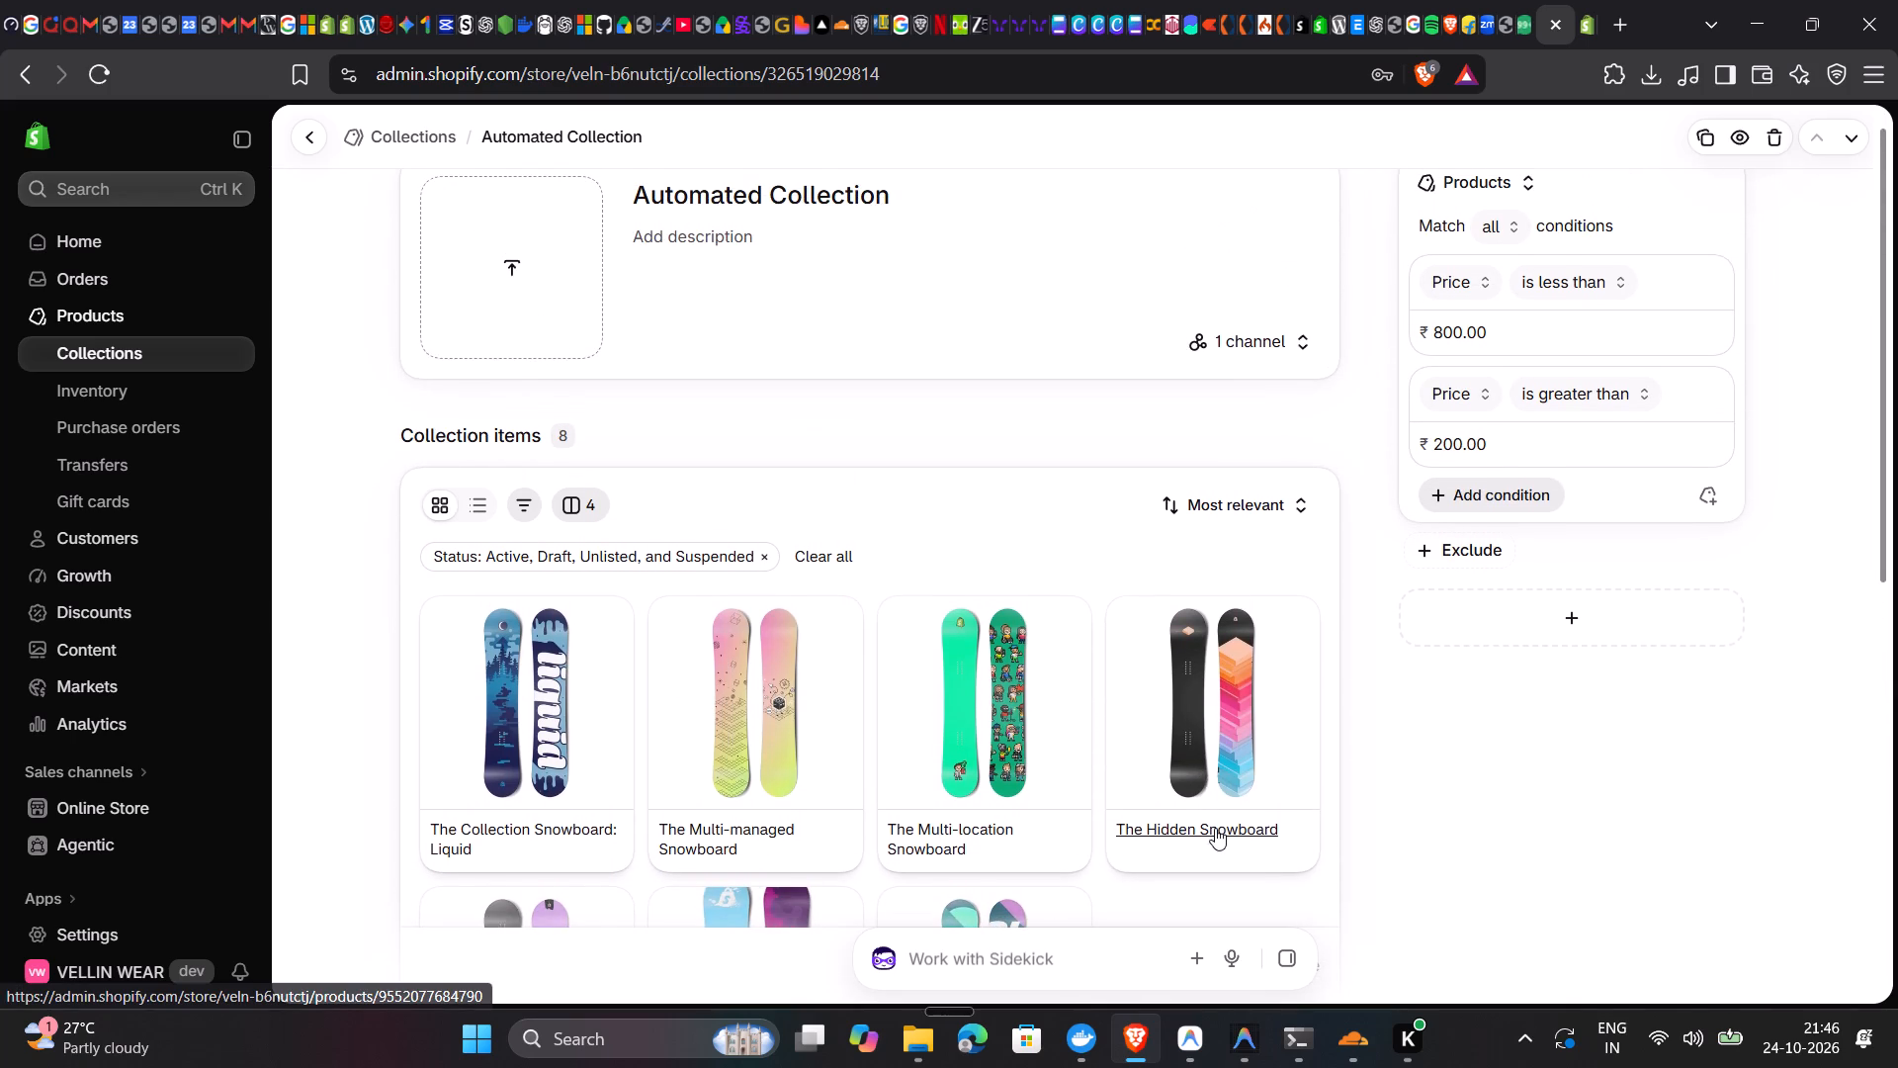
{"action": "scroll", "coordinate": [1215, 828], "scroll_direction": "up", "scroll_amount": 3}
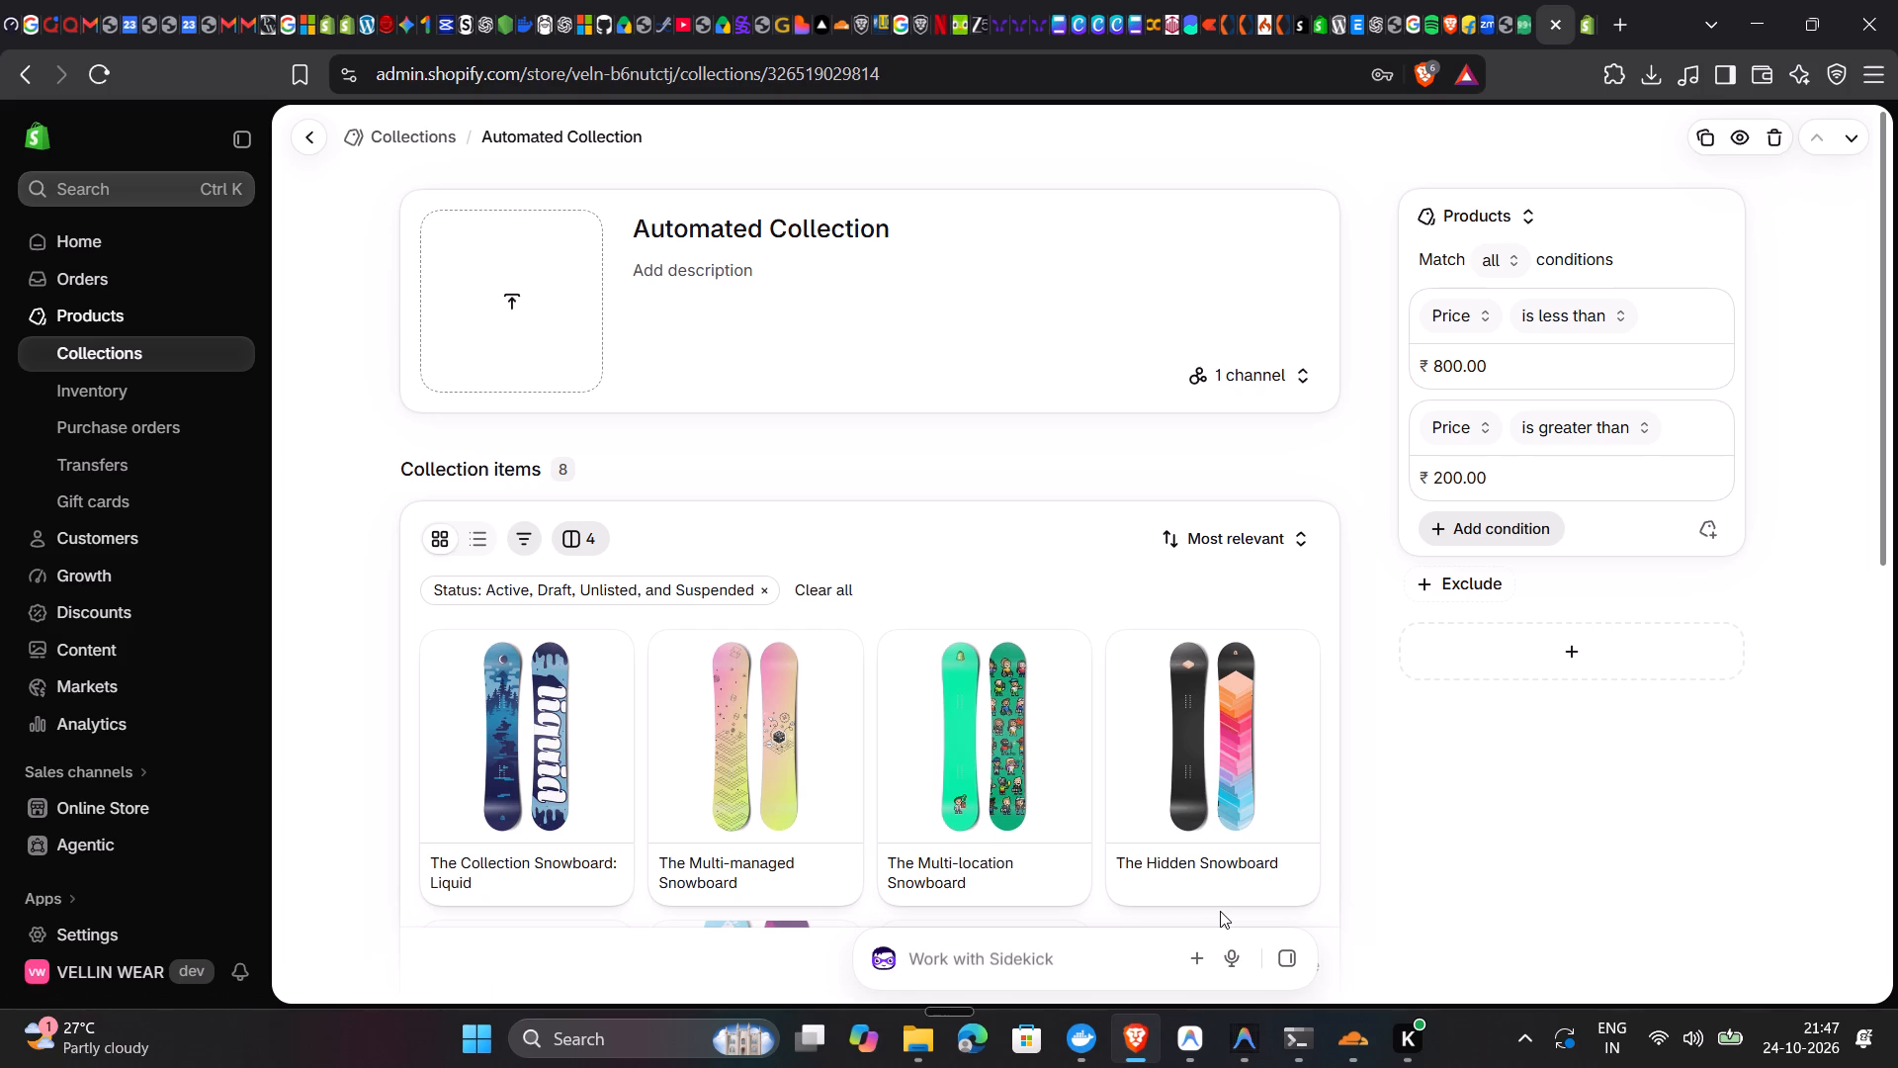
{"action": "left_click", "coordinate": [480, 542]}
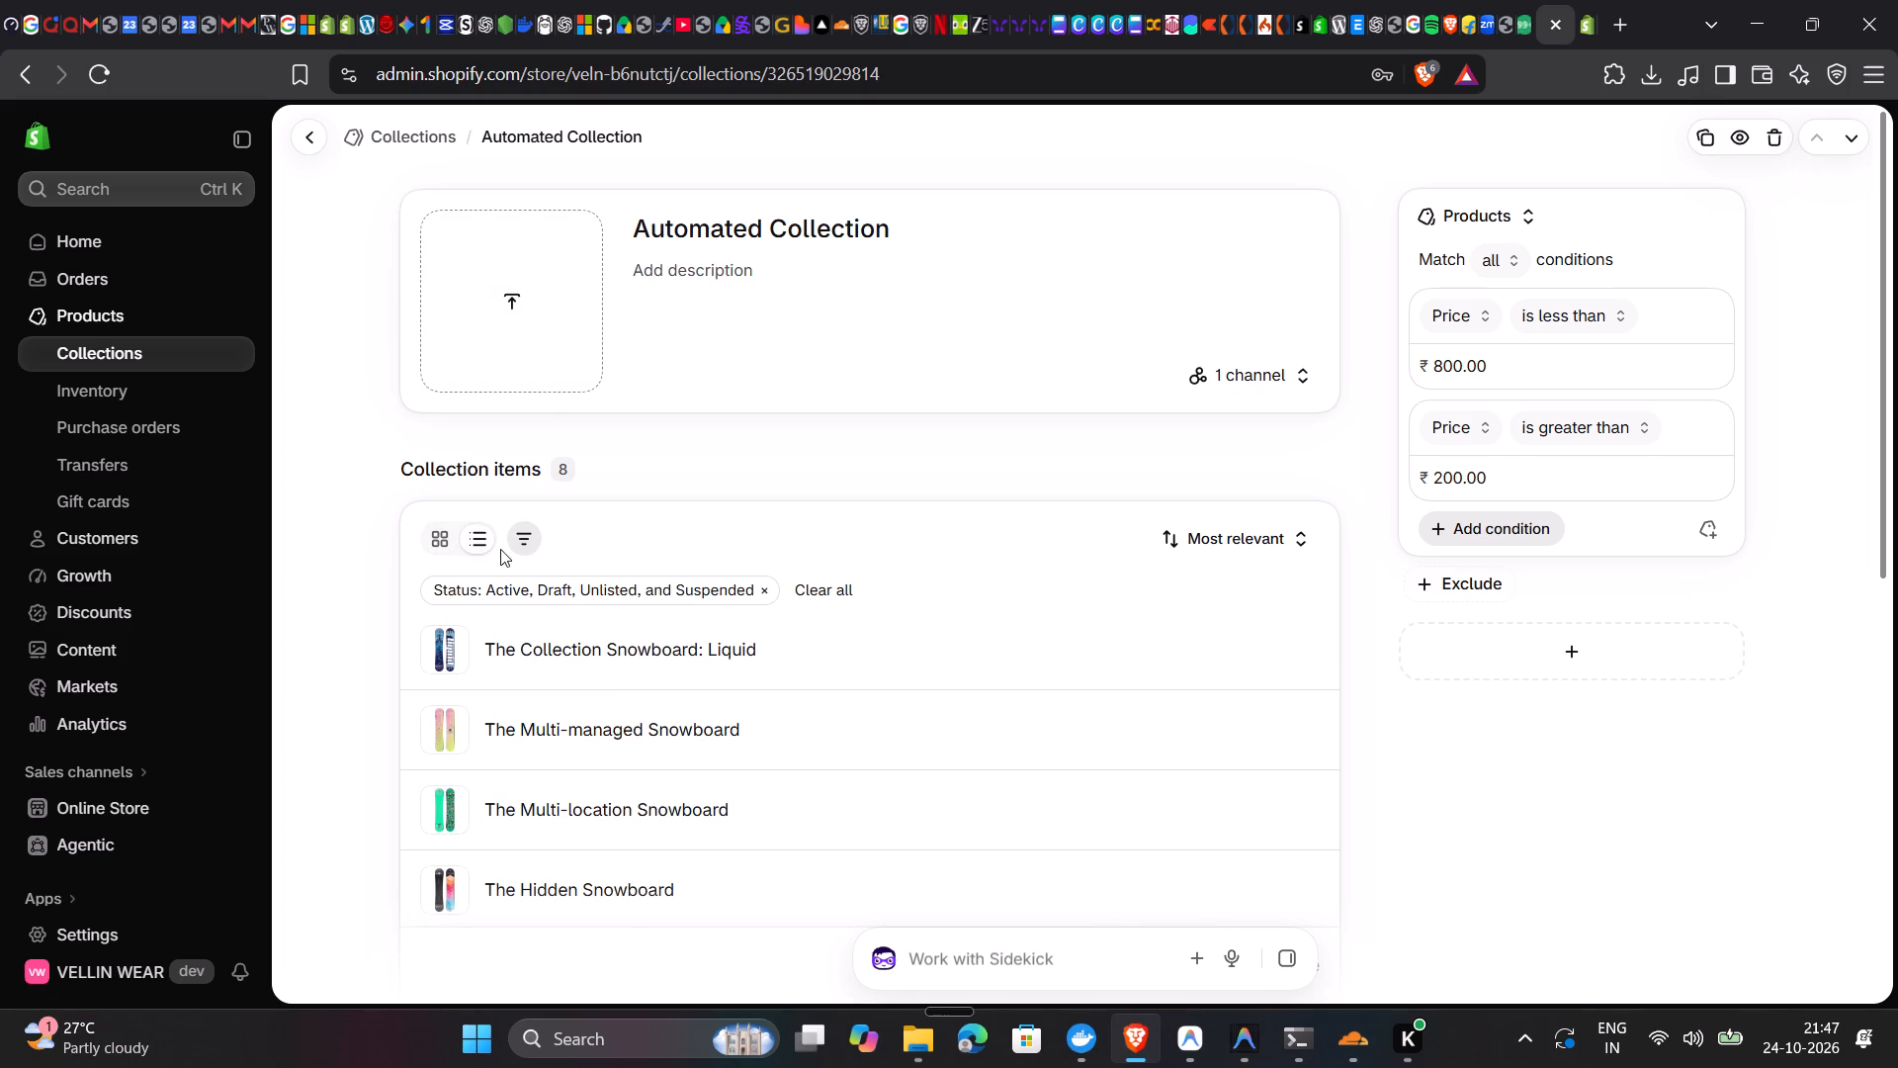
{"action": "left_click", "coordinate": [521, 551]}
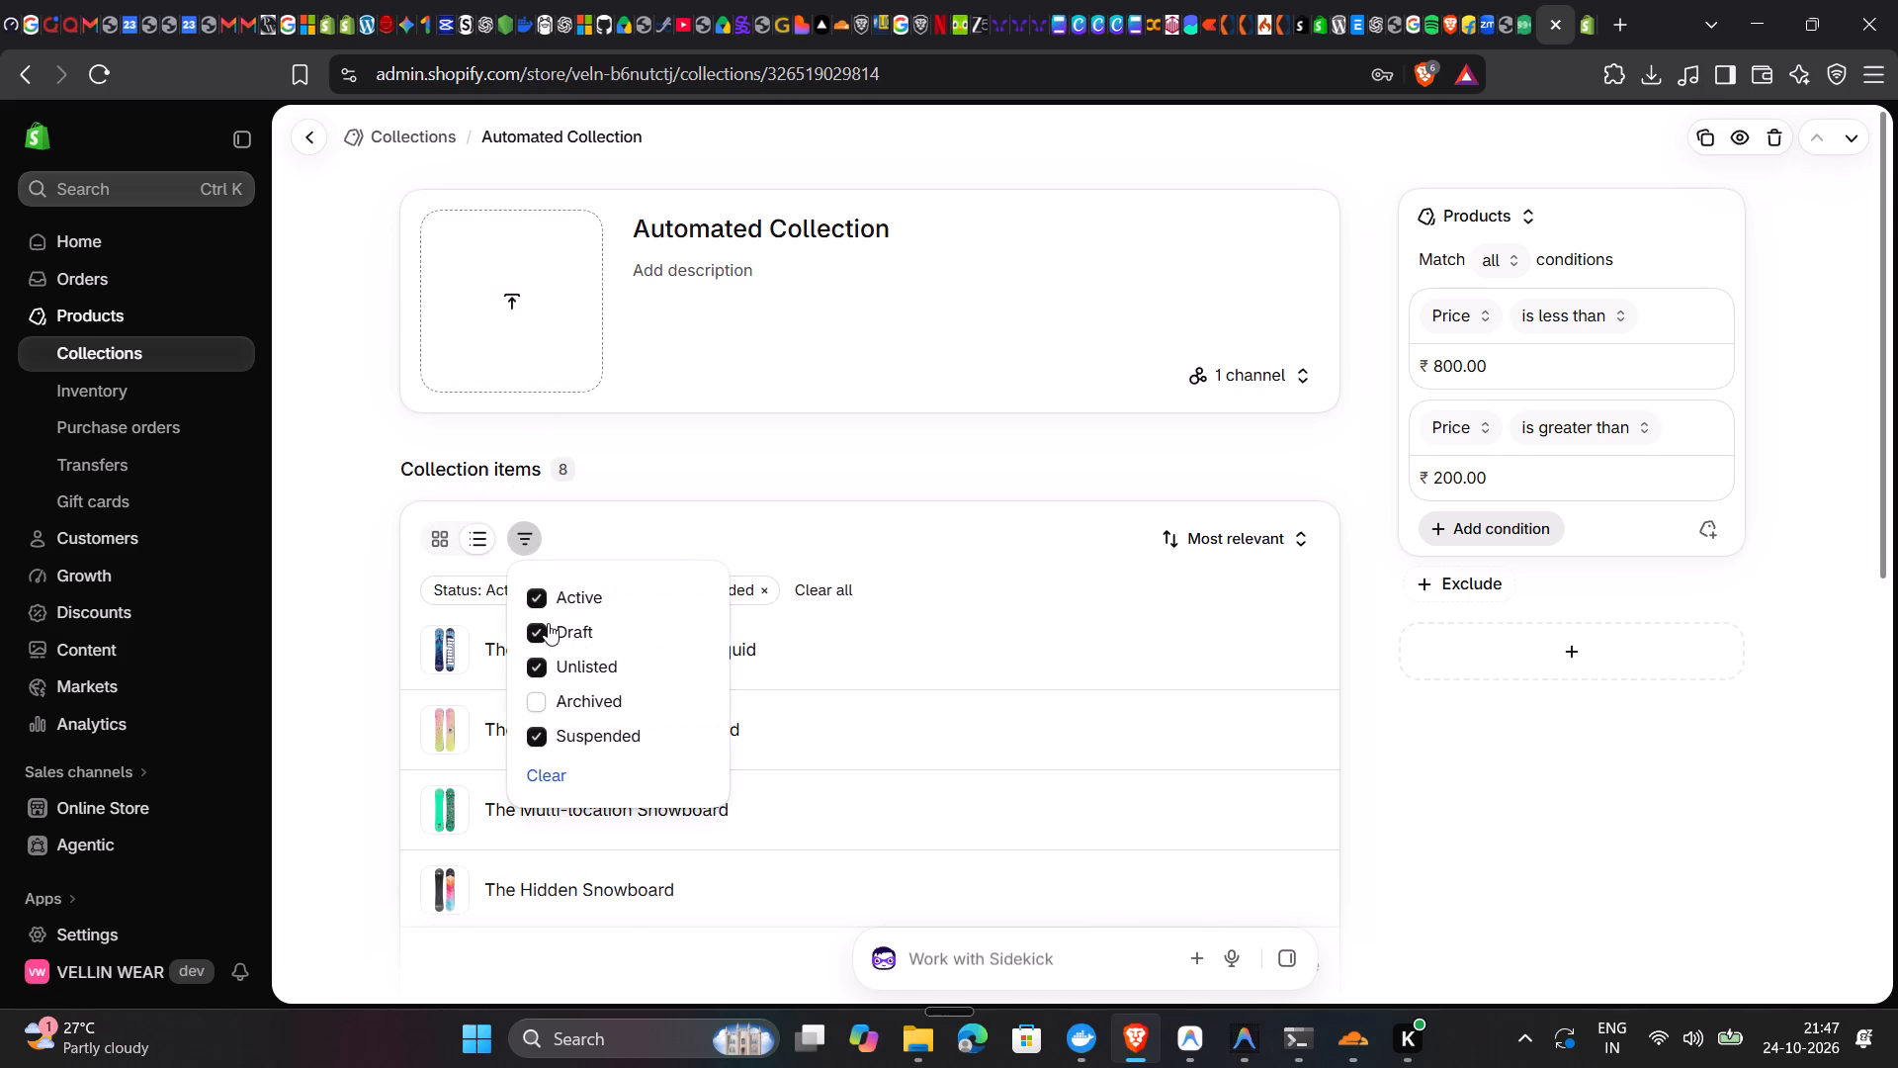
{"action": "left_click", "coordinate": [788, 511]}
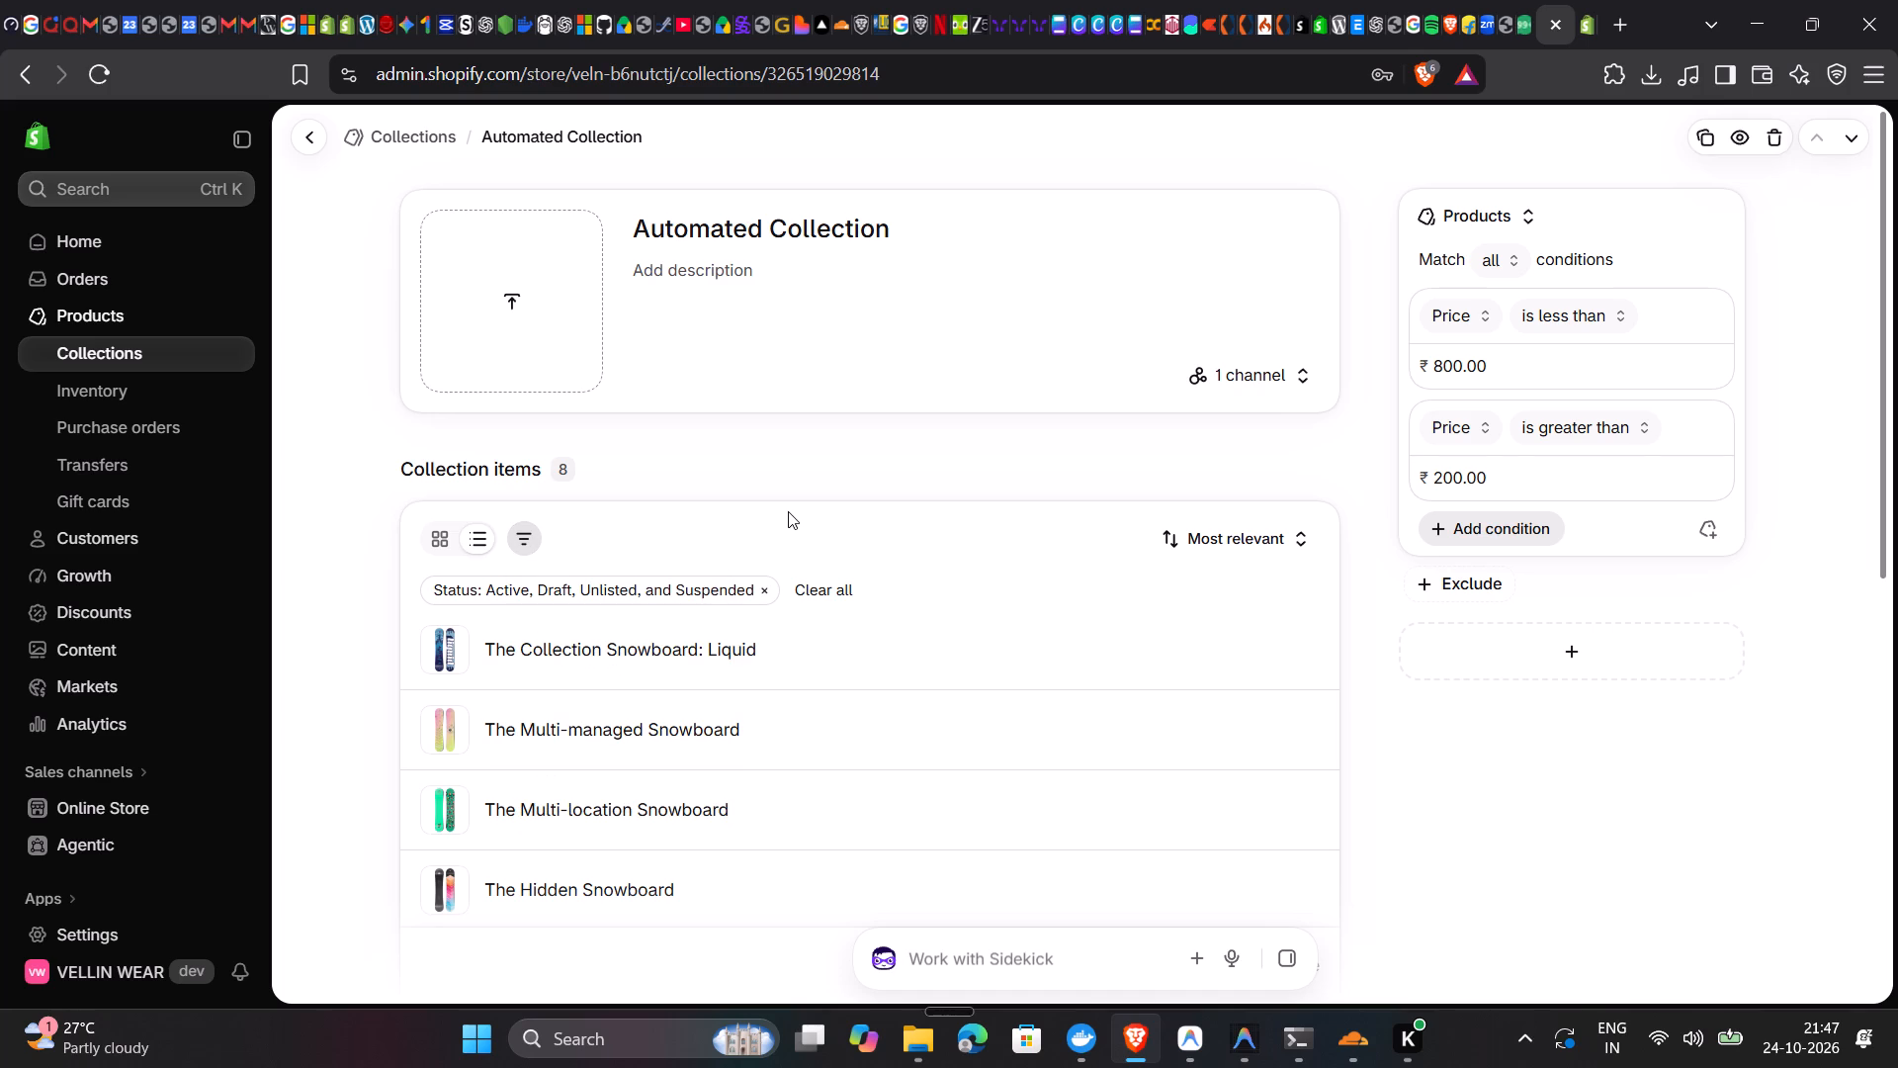
{"action": "left_click", "coordinate": [311, 134]}
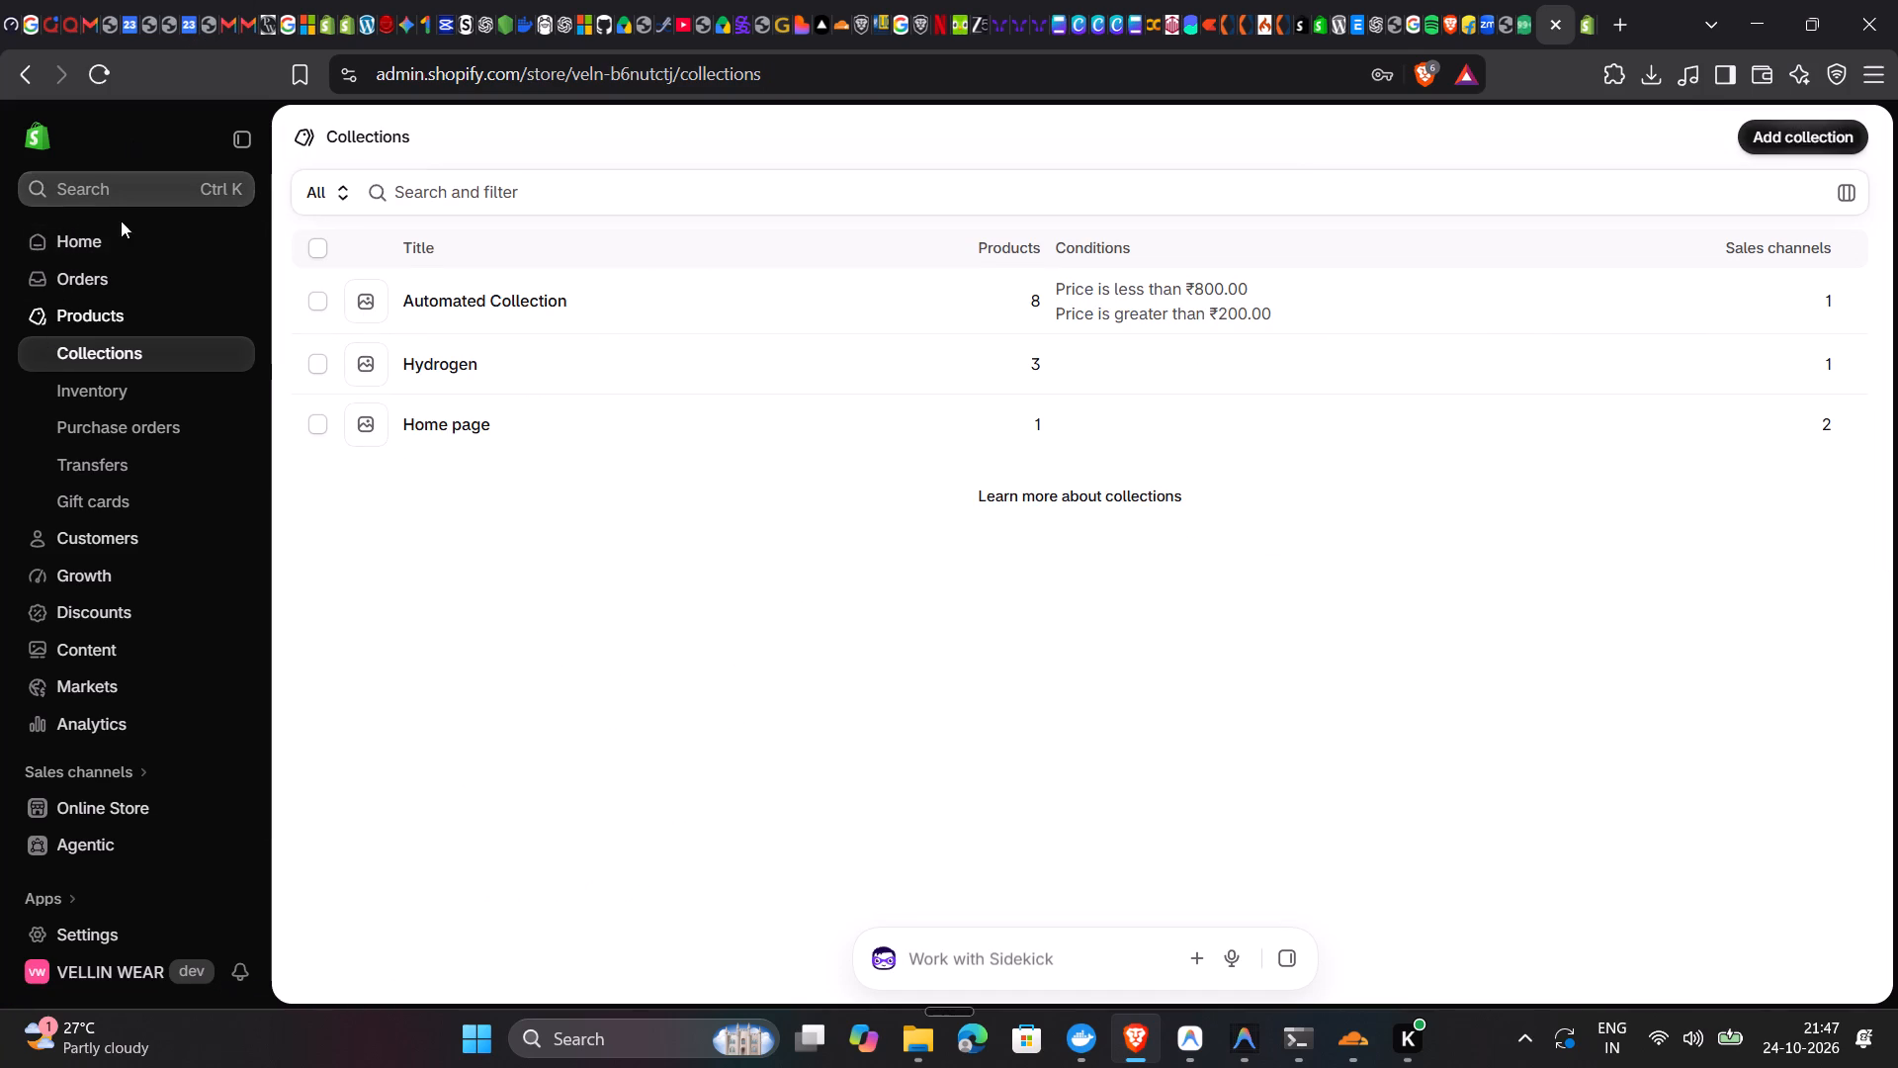
Go to the store's home page and open the custom domain setup from the launch tasks.
{"action": "left_click", "coordinate": [123, 253]}
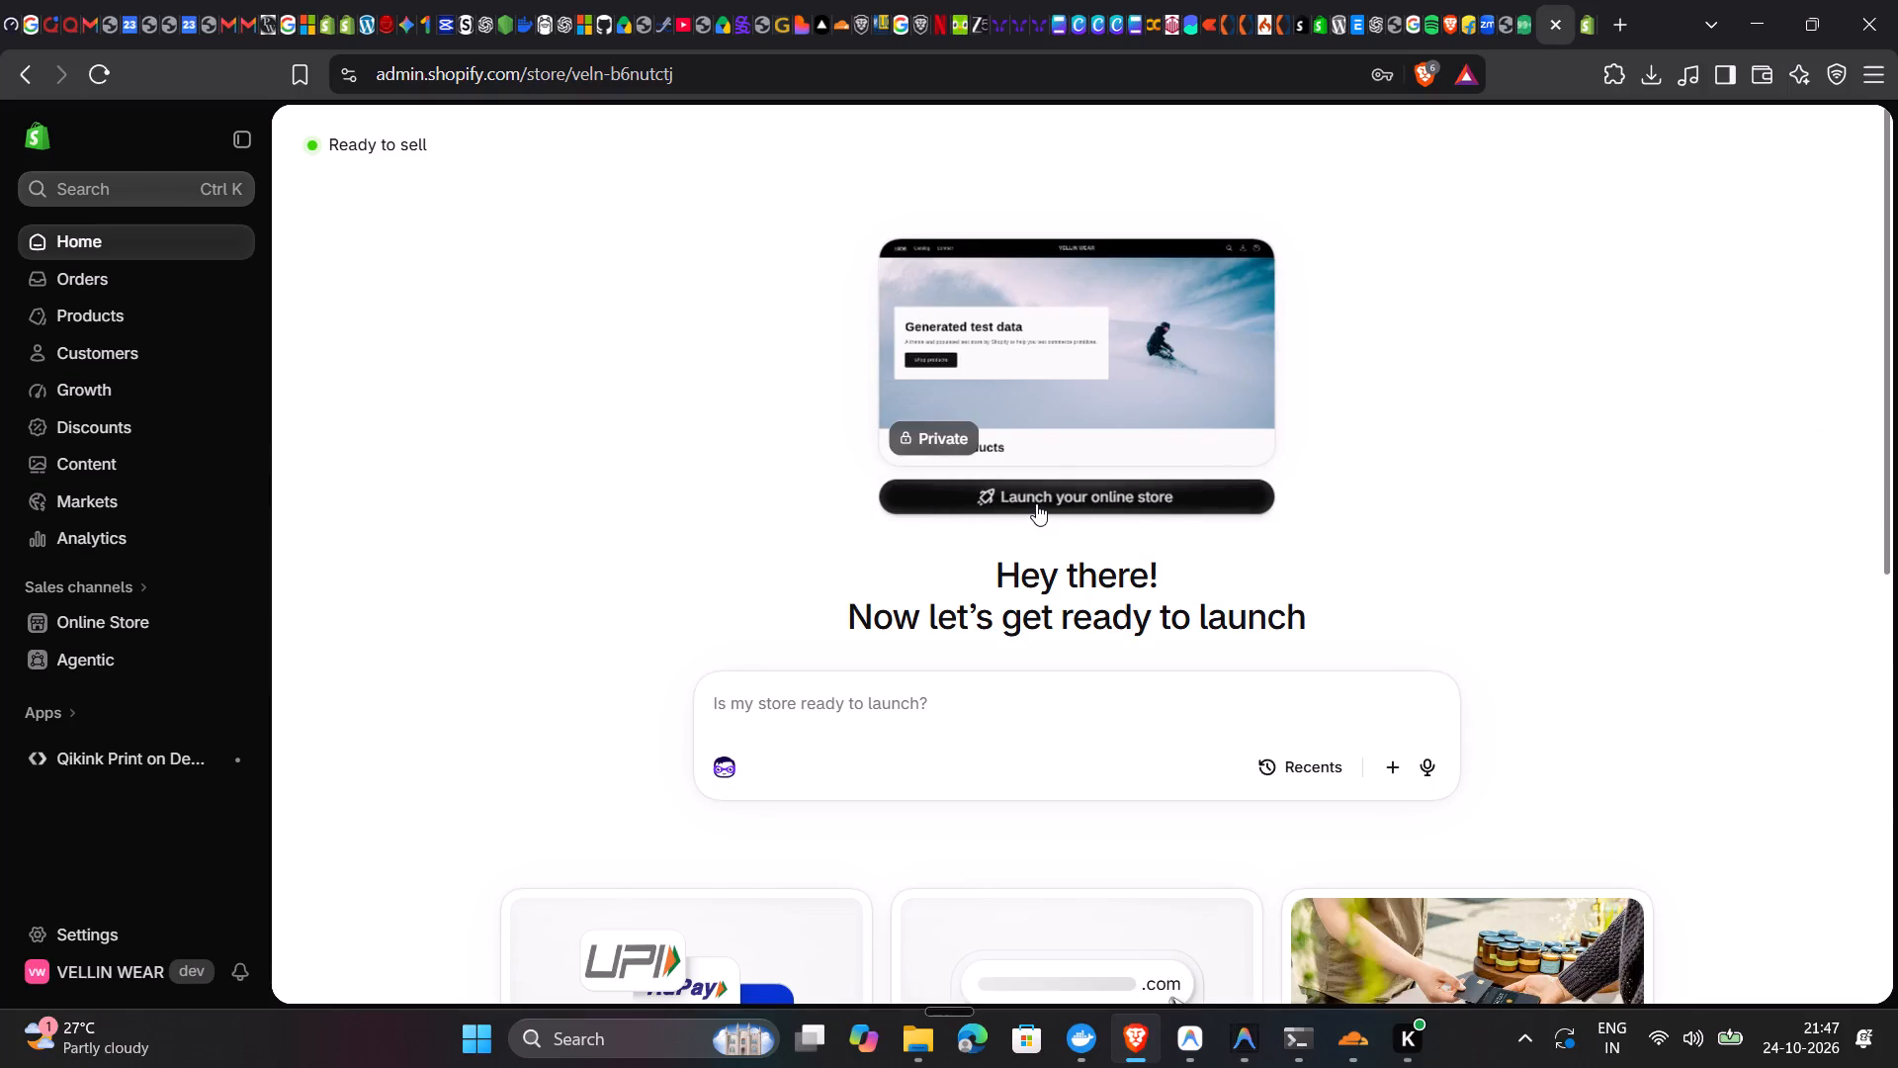
{"action": "scroll", "coordinate": [1036, 503], "scroll_direction": "down", "scroll_amount": 5}
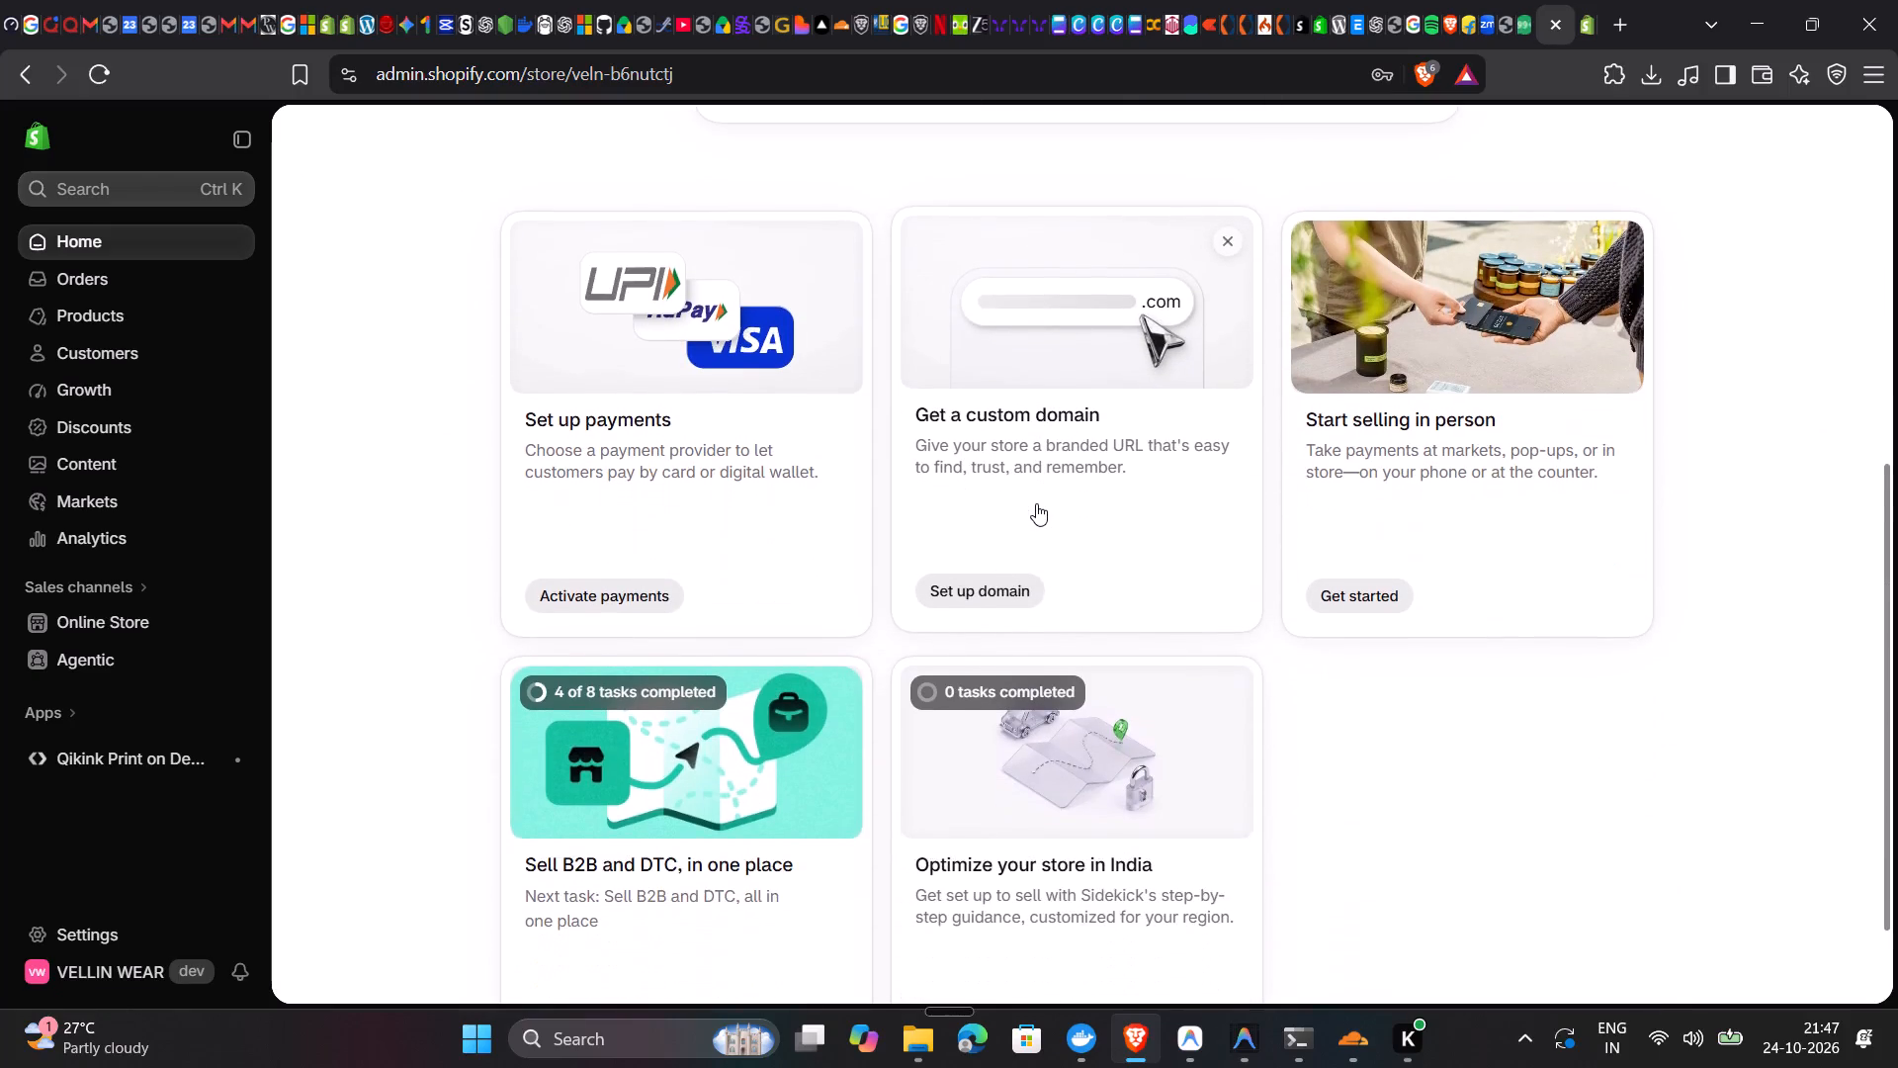
{"action": "scroll", "coordinate": [1036, 503], "scroll_direction": "down", "scroll_amount": 3}
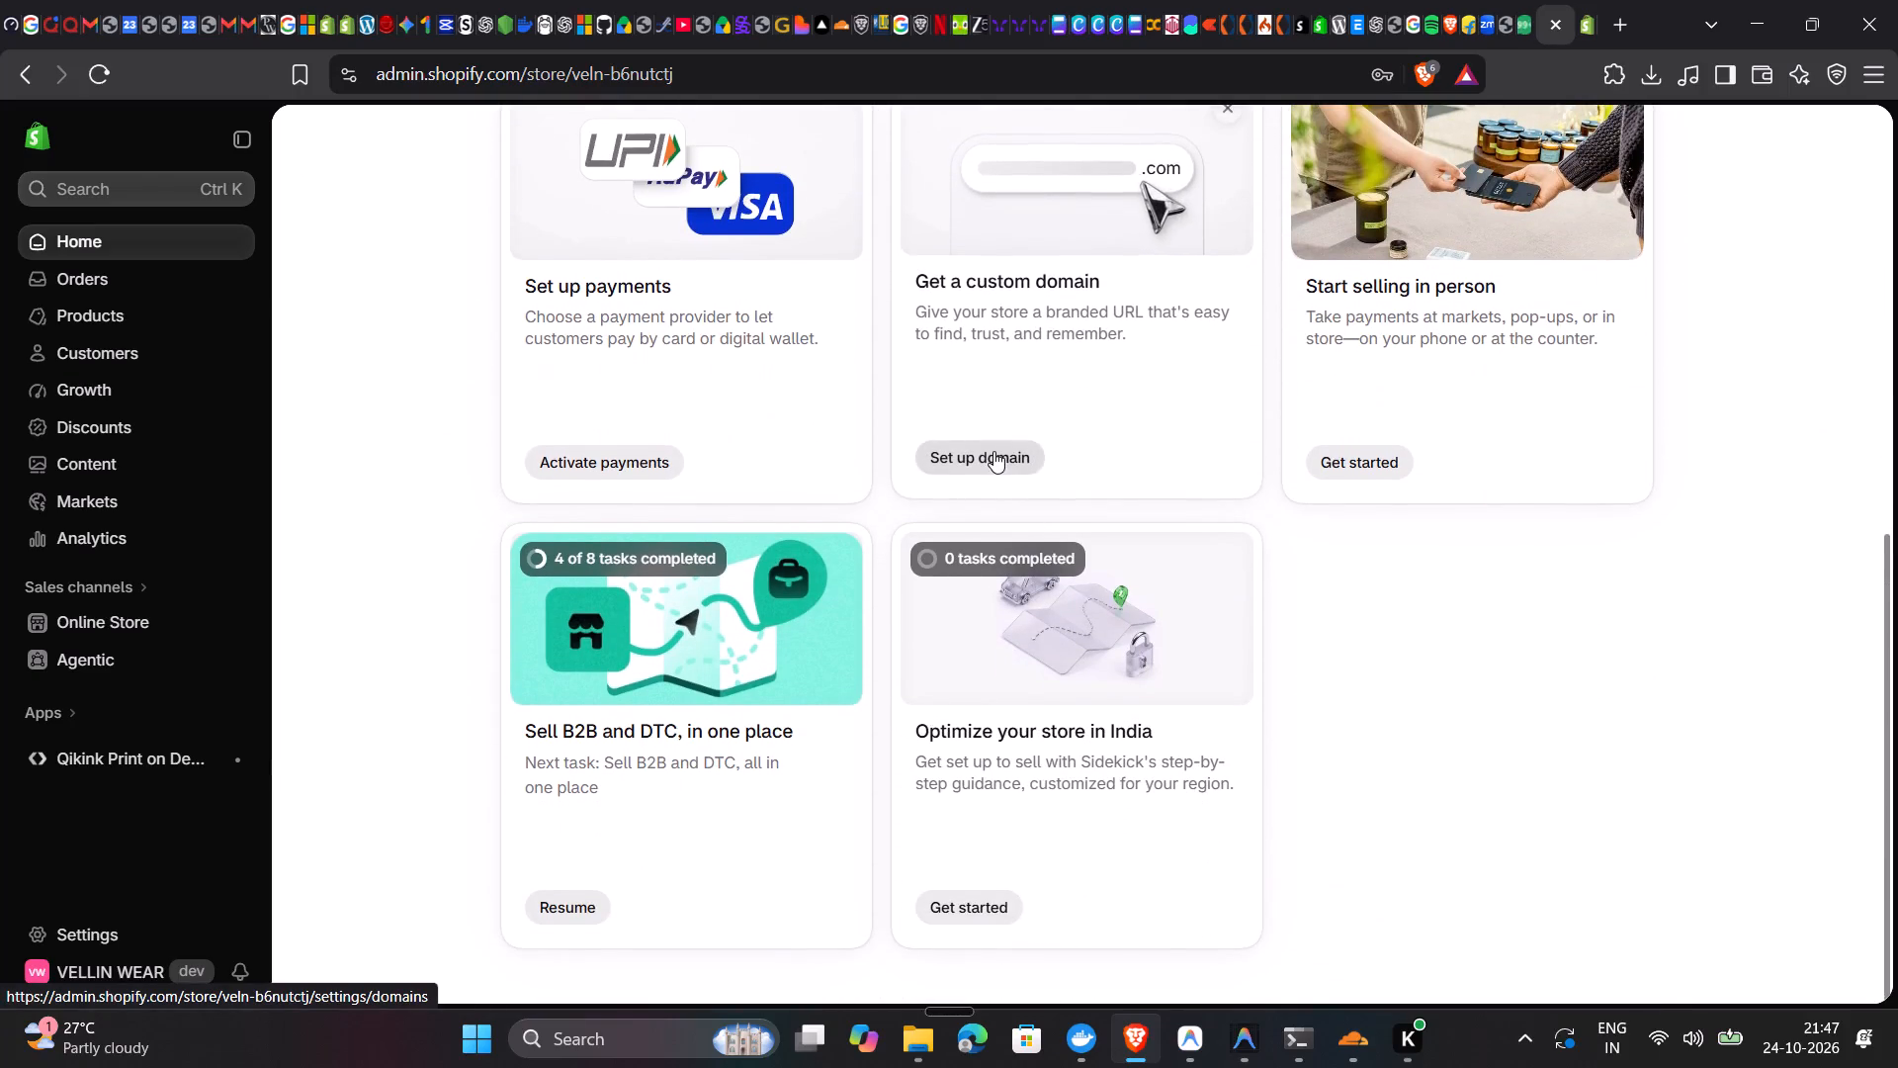
{"action": "left_click", "coordinate": [993, 451]}
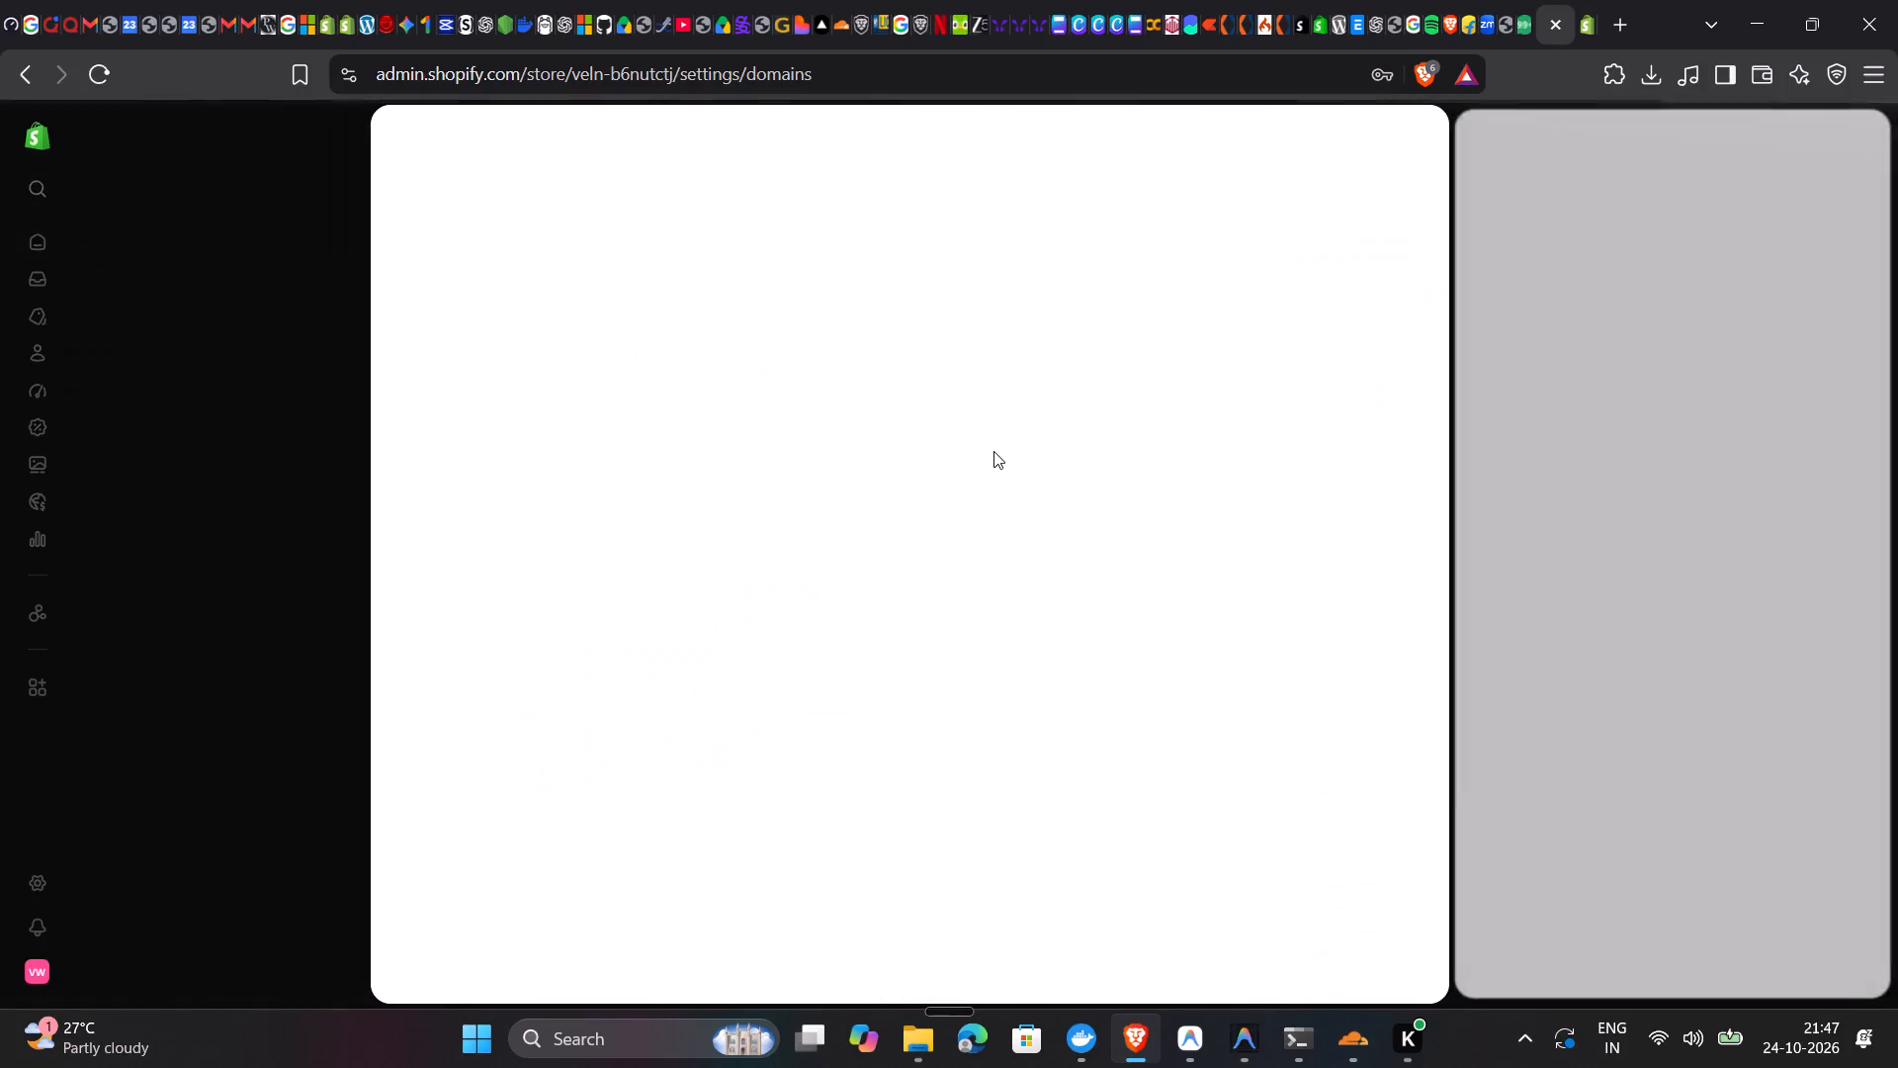